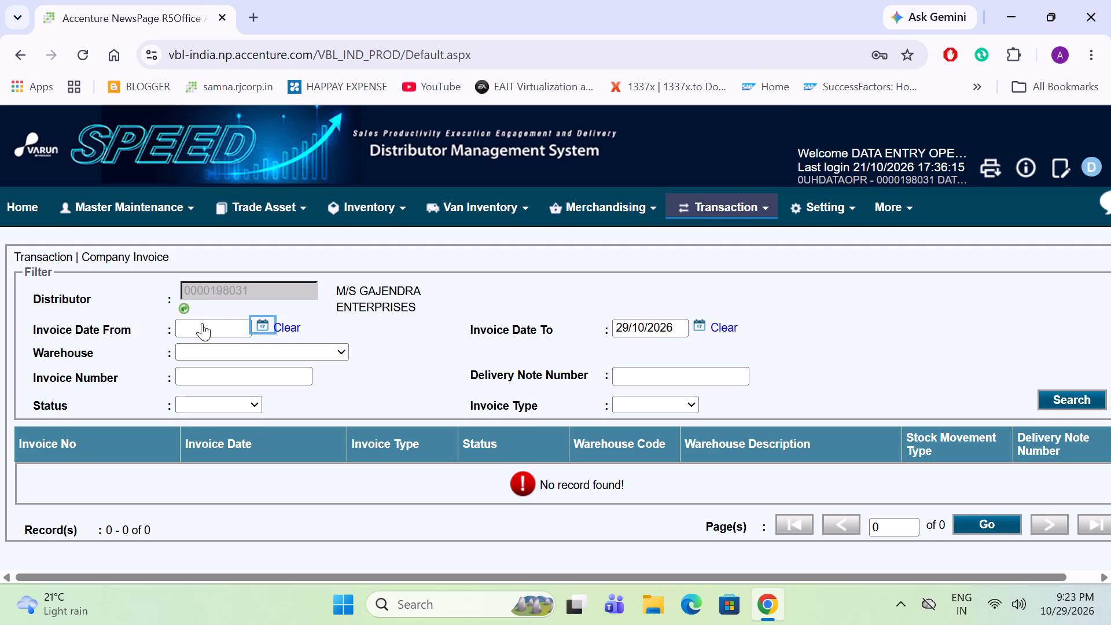
Search the company invoices with the Invoice Date From filter set to 01/09/2026.
click(202, 322)
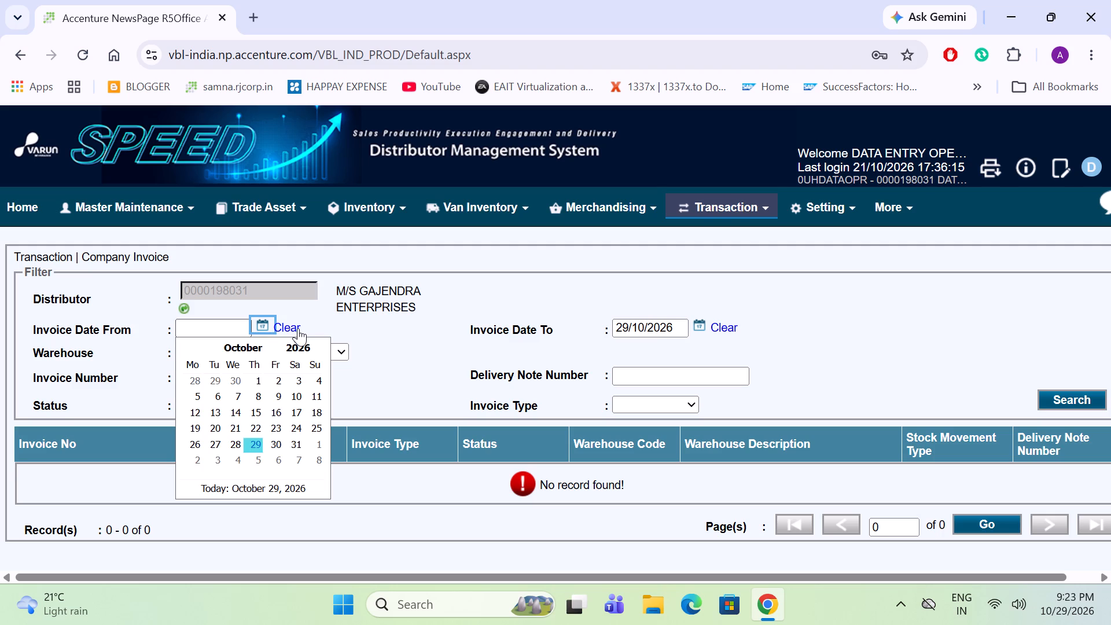
click(263, 329)
click(189, 345)
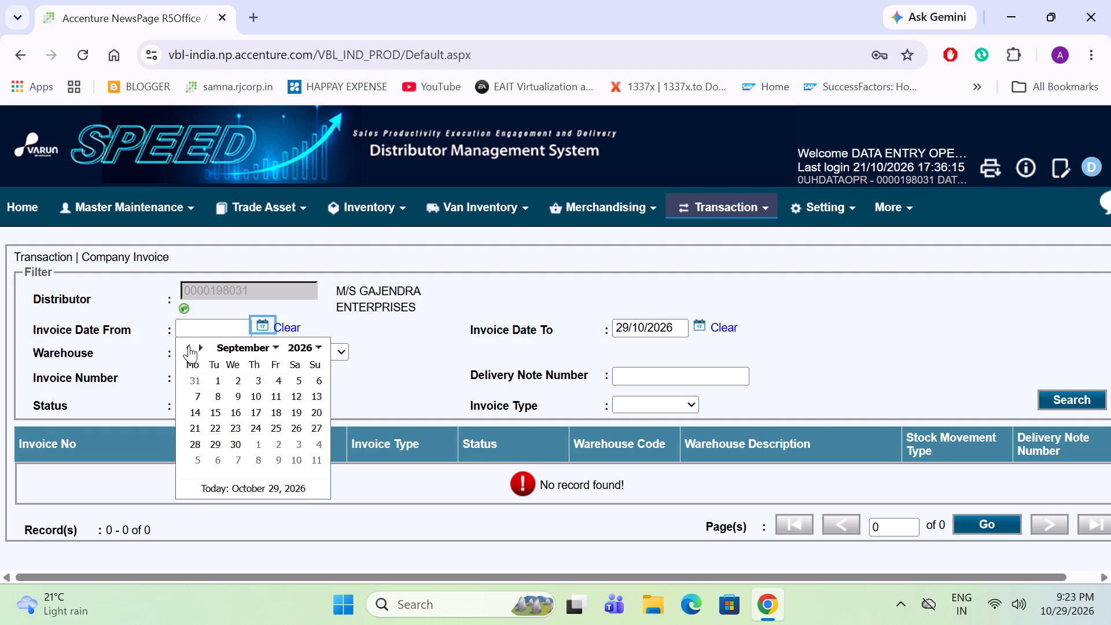
click(215, 383)
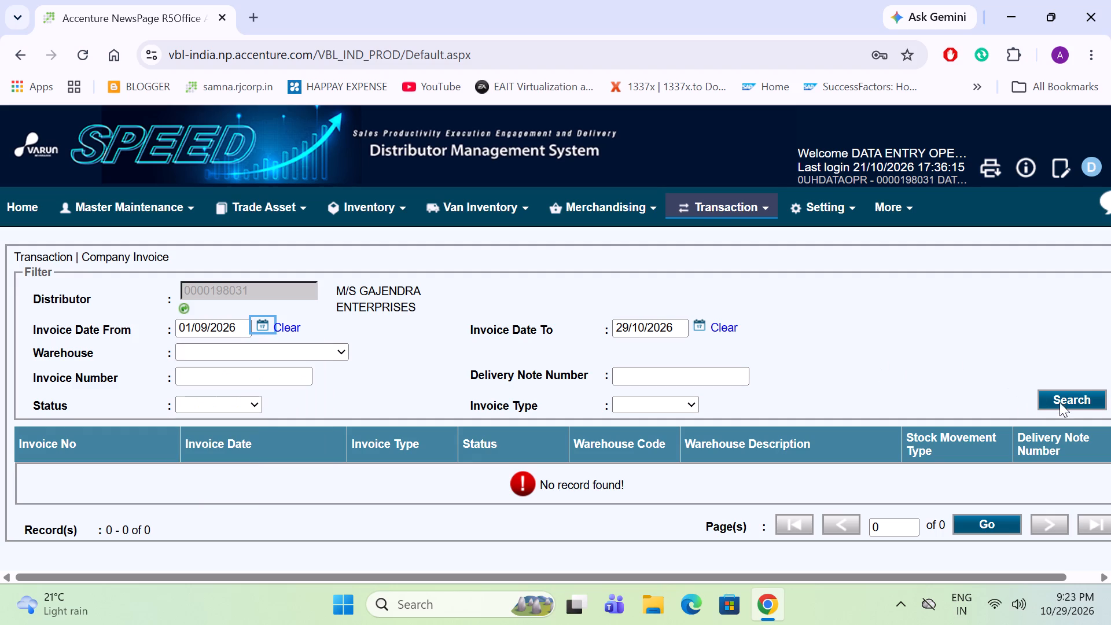
click(1075, 397)
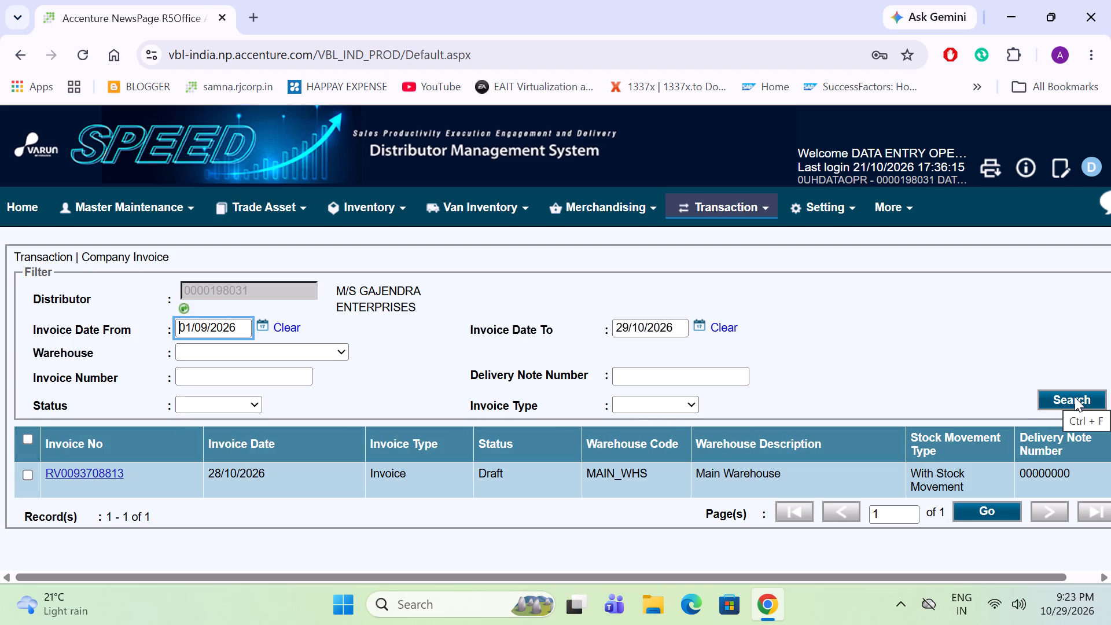
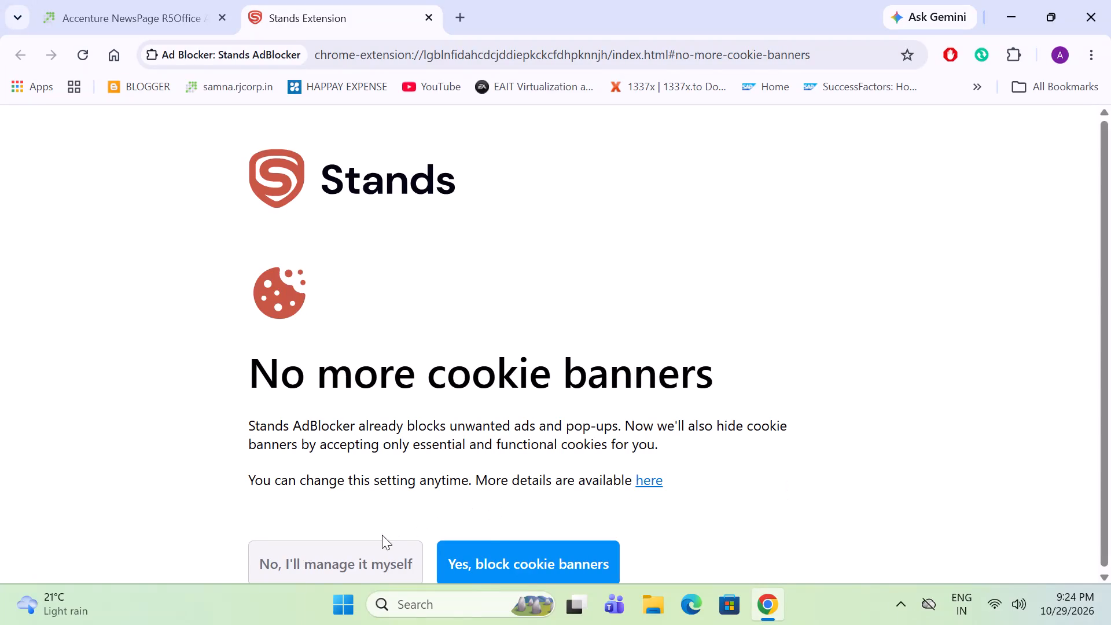
Decline the Stands AdBlocker offer to block cookie banners, choosing to manage them yourself.
click(359, 559)
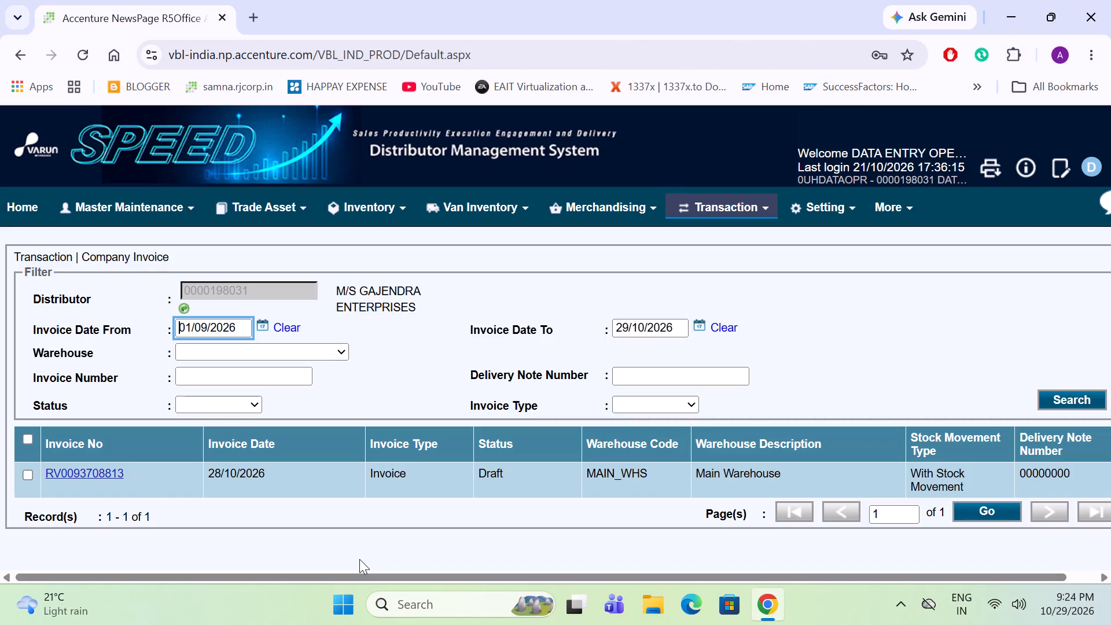
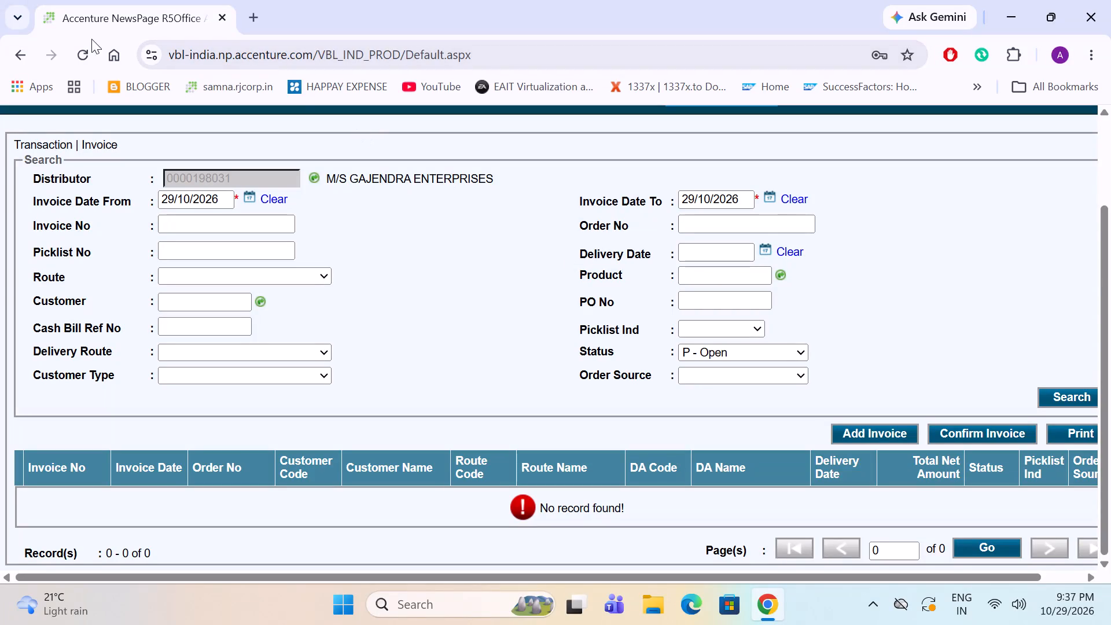
click(17, 54)
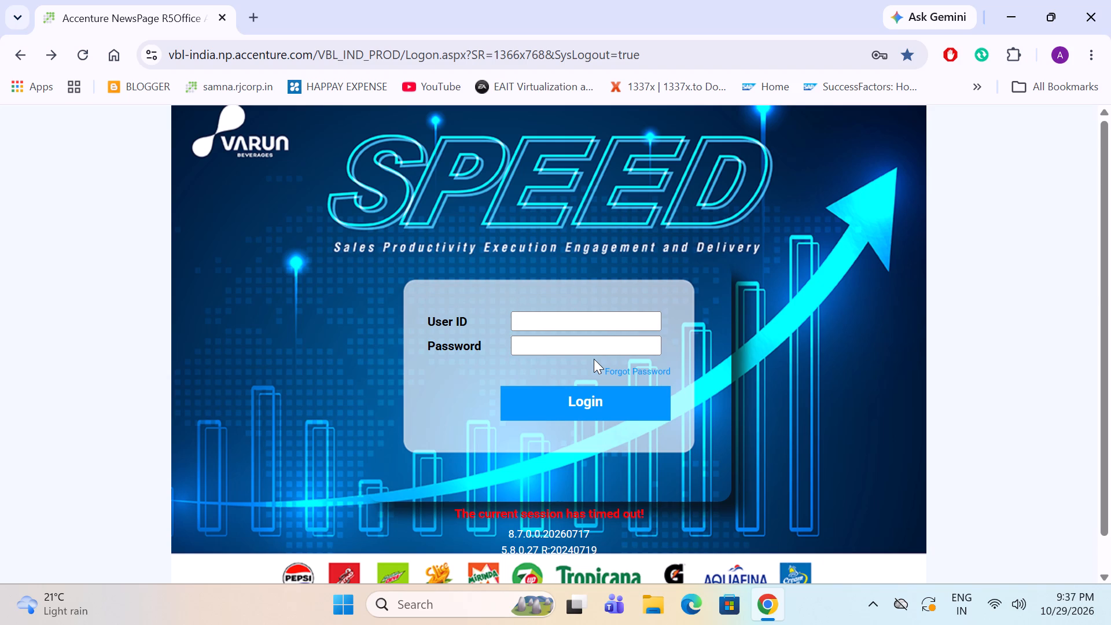
click(594, 345)
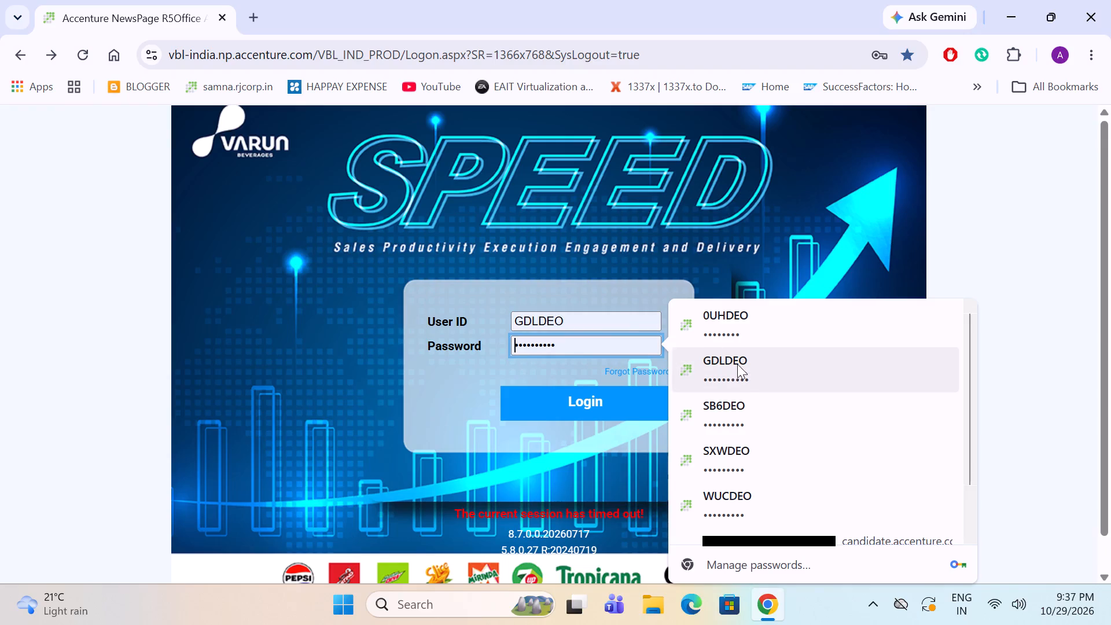
click(724, 411)
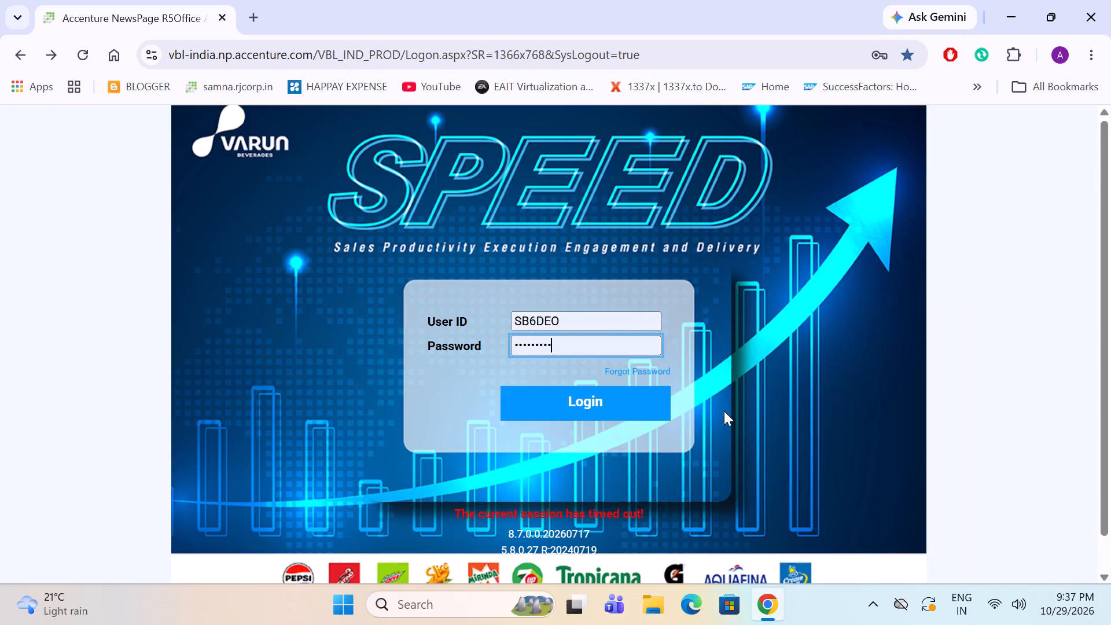
click(613, 402)
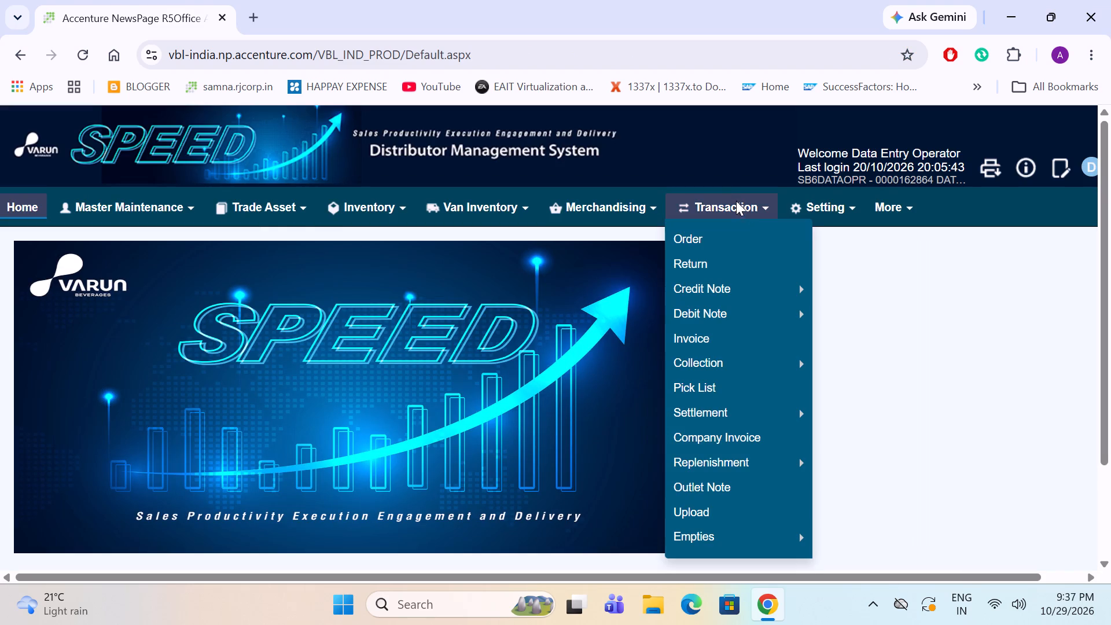
Open the sales order transactions for the distributor SHOURYA AGENCY.
click(693, 237)
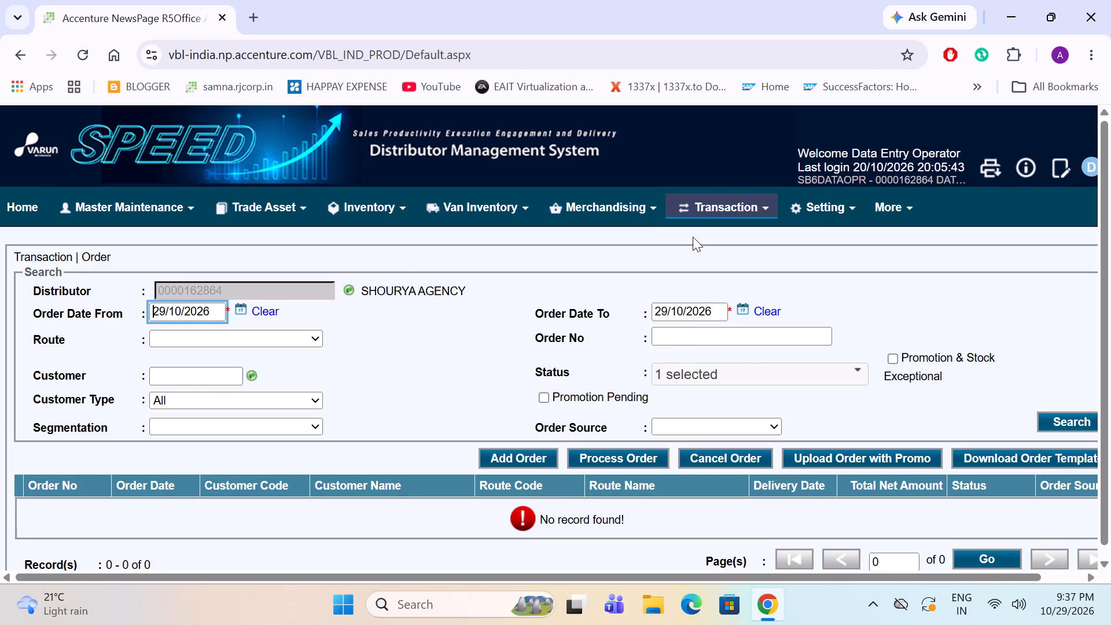
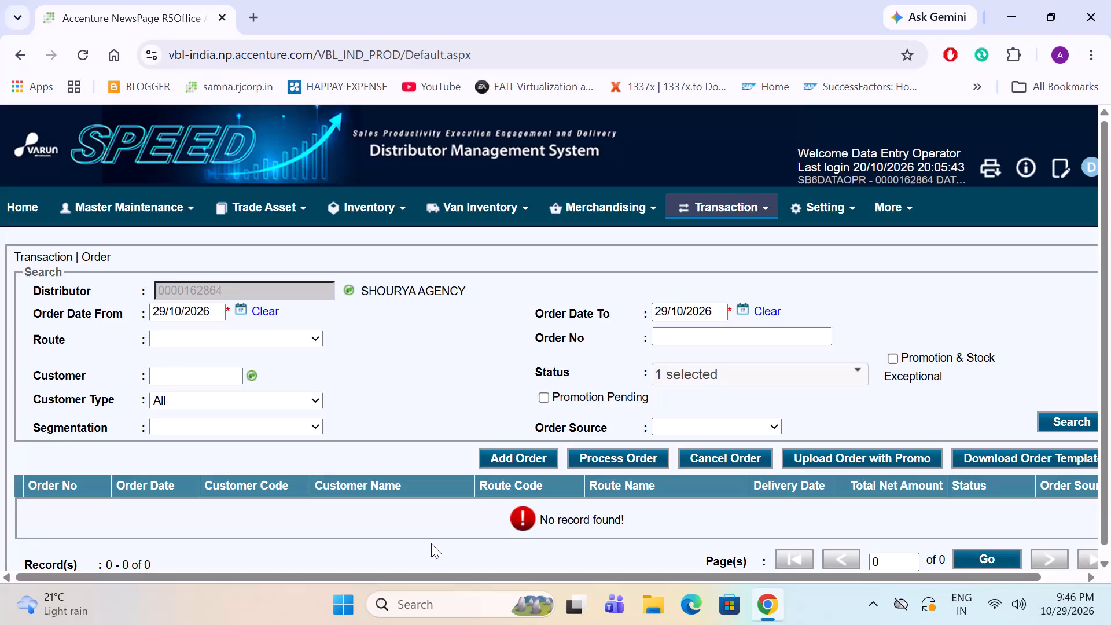
Start a new sales order for the customer AYAN GENRAL STORE on the route SB6OTC1 - SPOKE'S ROUTE.
click(529, 454)
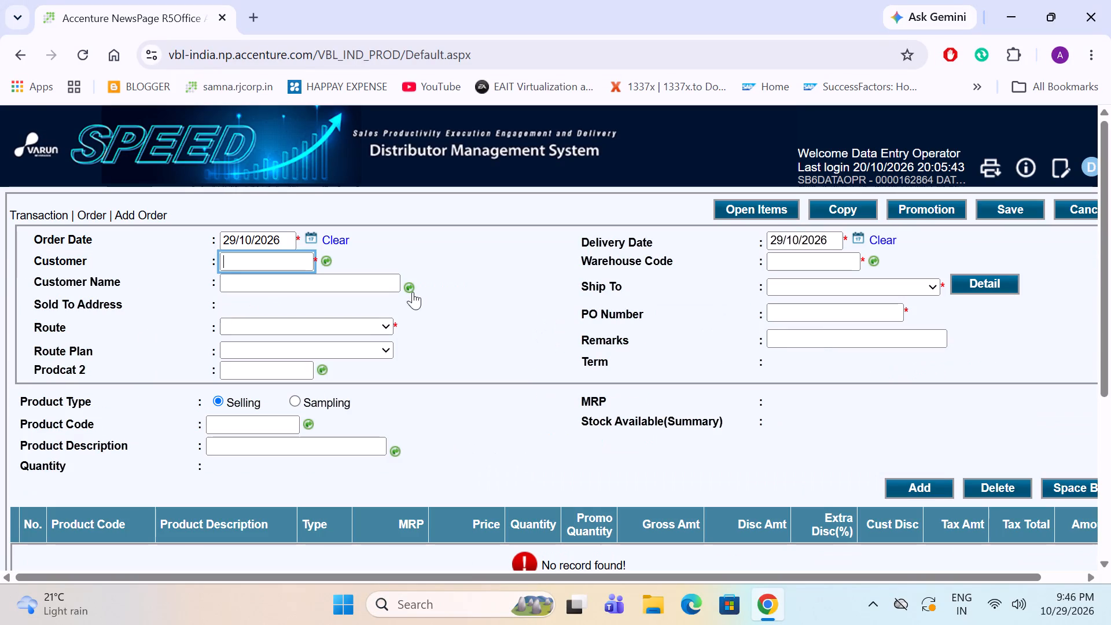
click(407, 289)
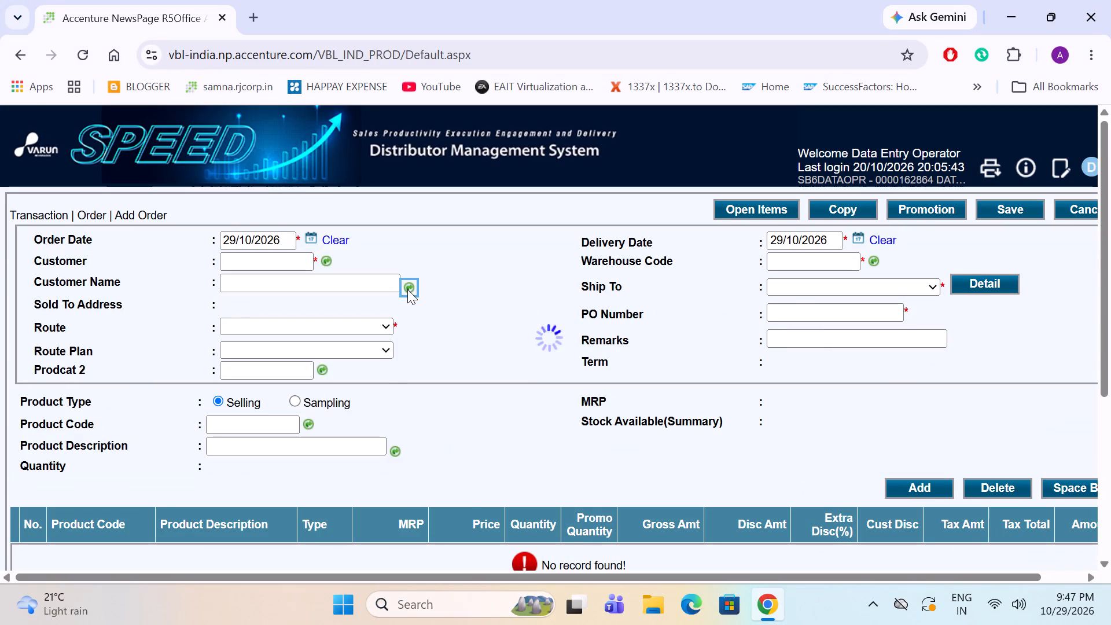
click(388, 308)
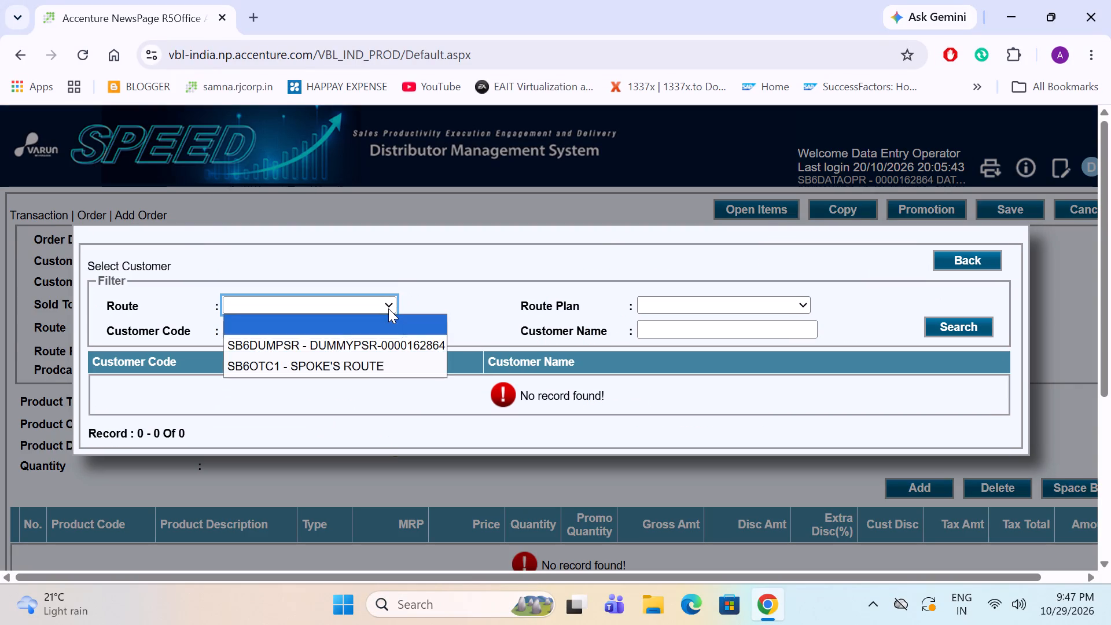
click(386, 363)
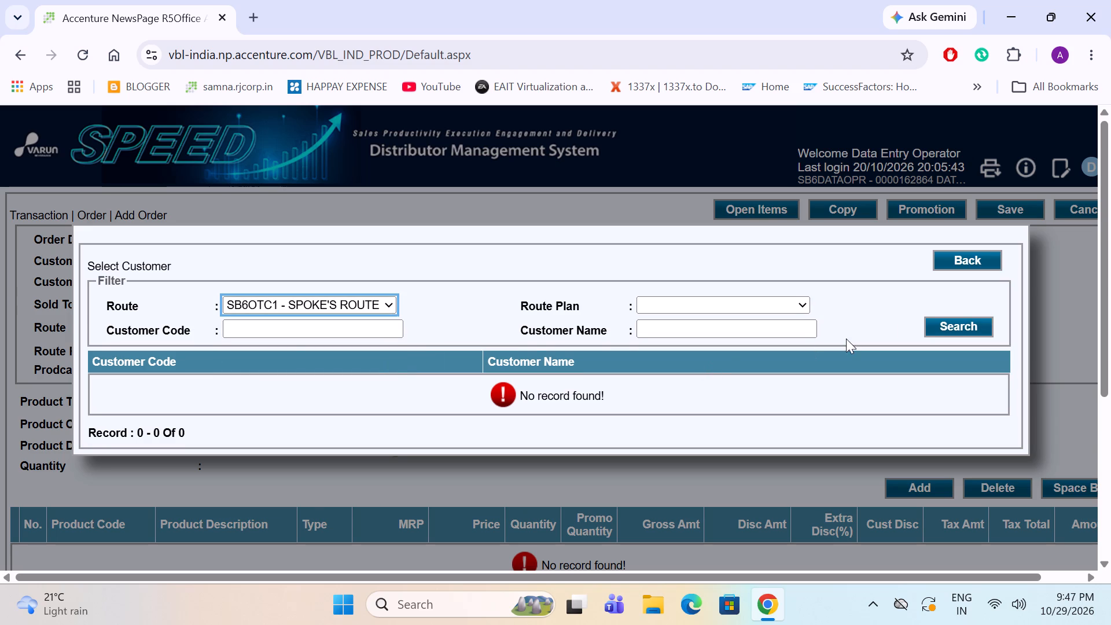
click(955, 324)
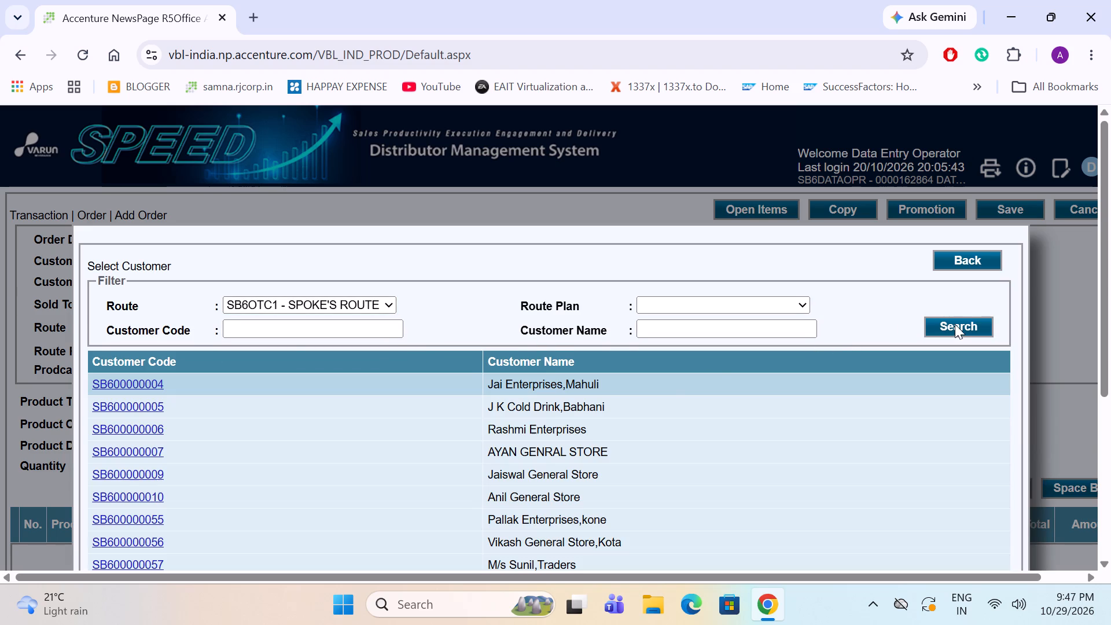
click(143, 348)
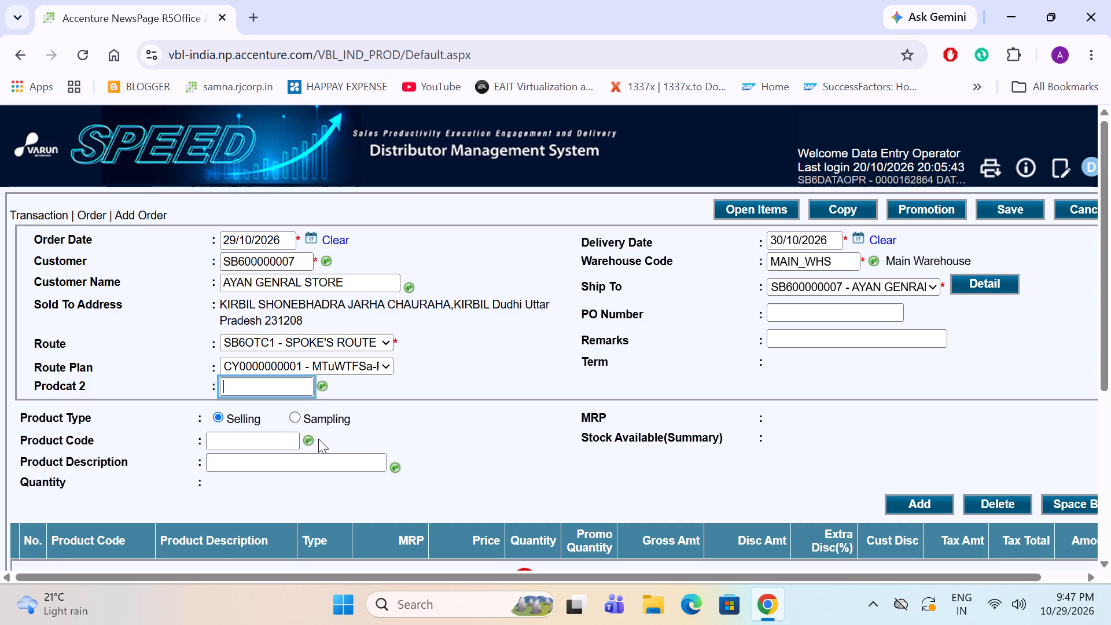
Add 100 CT each of the 400ML products MOUNTAIN DEW MDC (5550196) and PEPSI COLA MDC (5550197) to the order.
click(310, 439)
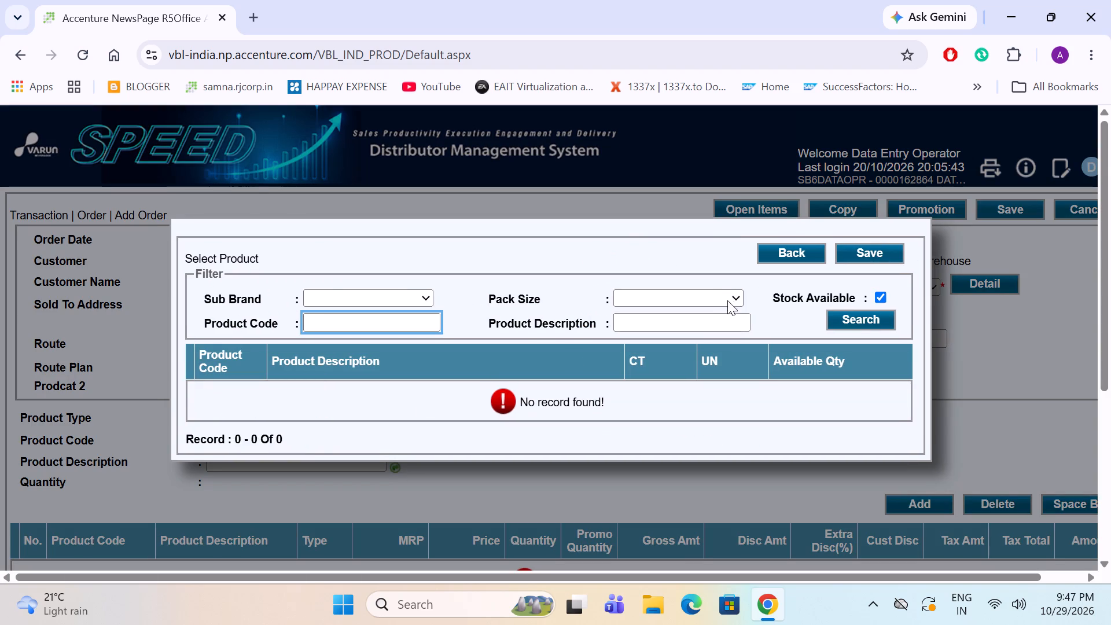
click(740, 296)
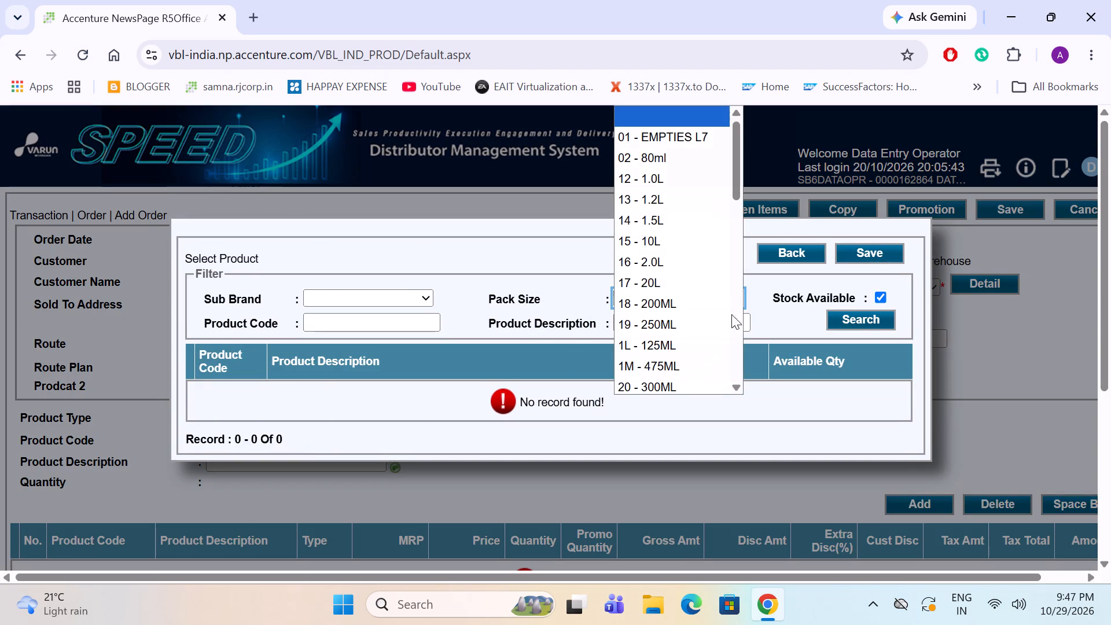
triple_click(738, 379)
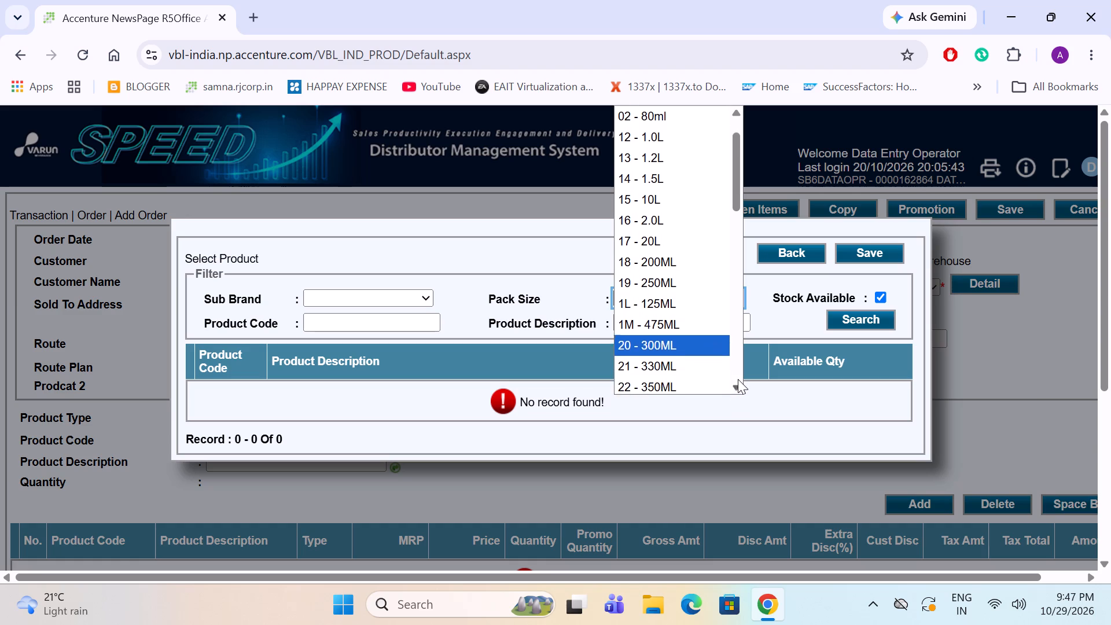
triple_click(738, 379)
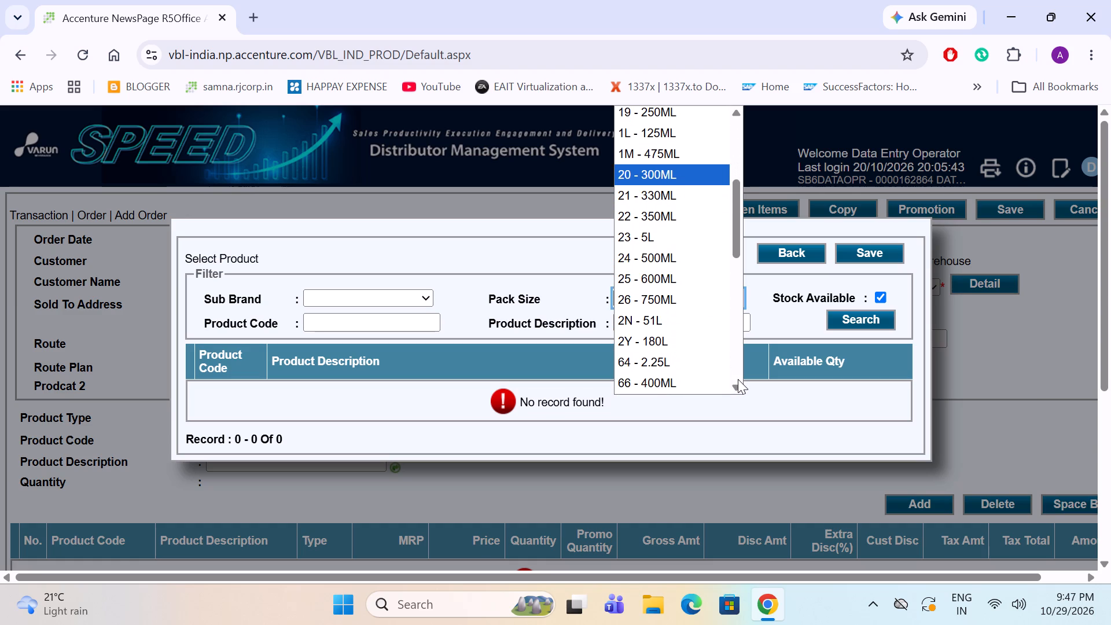
click(703, 378)
click(854, 315)
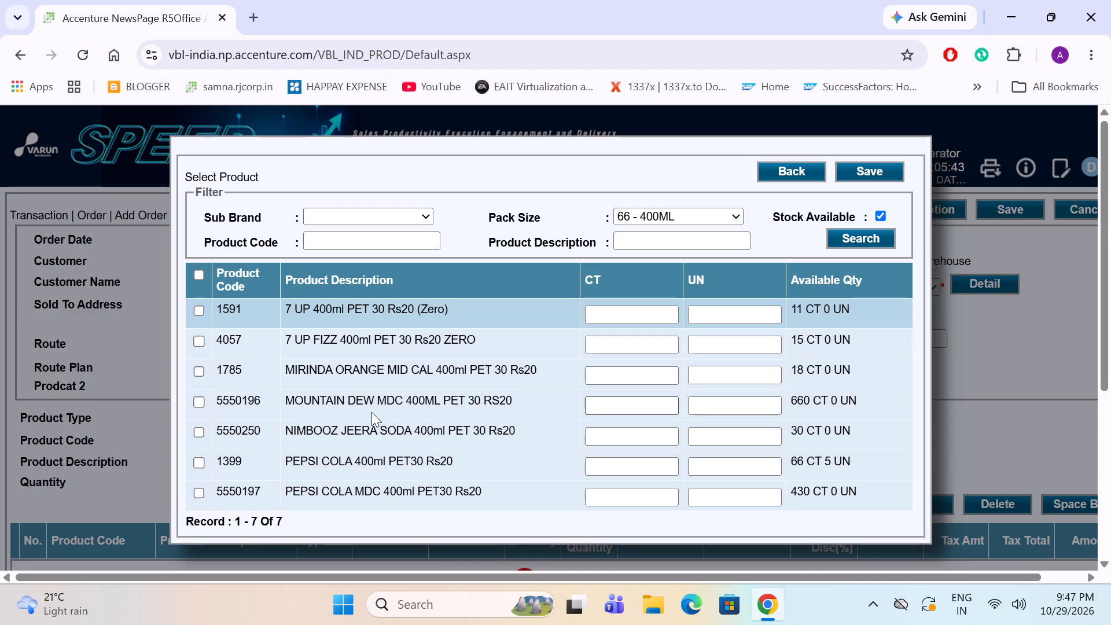
click(198, 402)
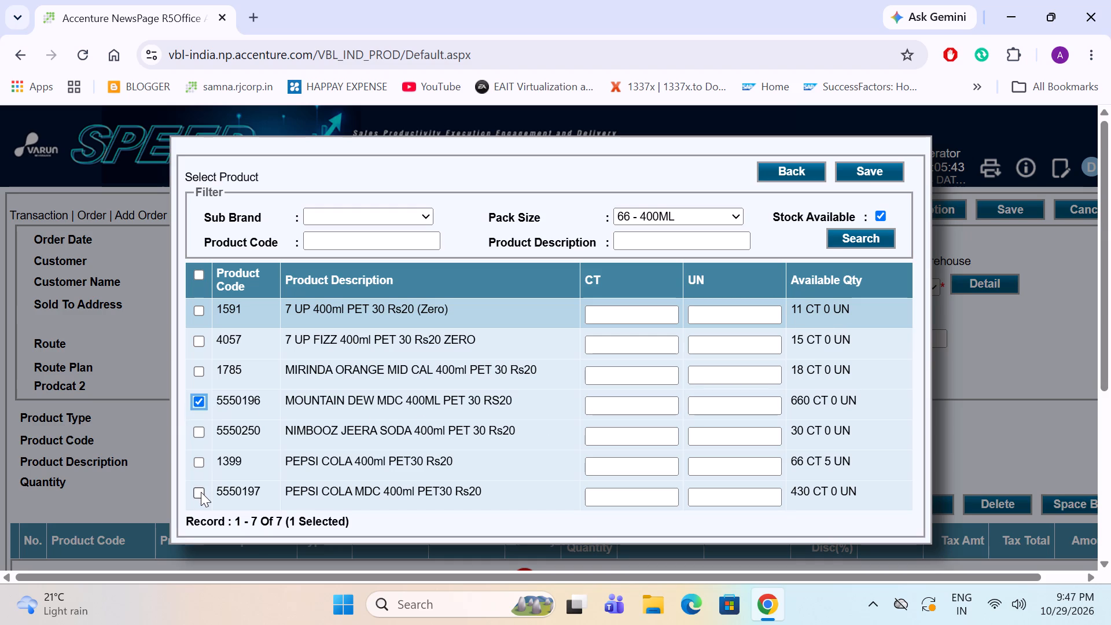
click(200, 492)
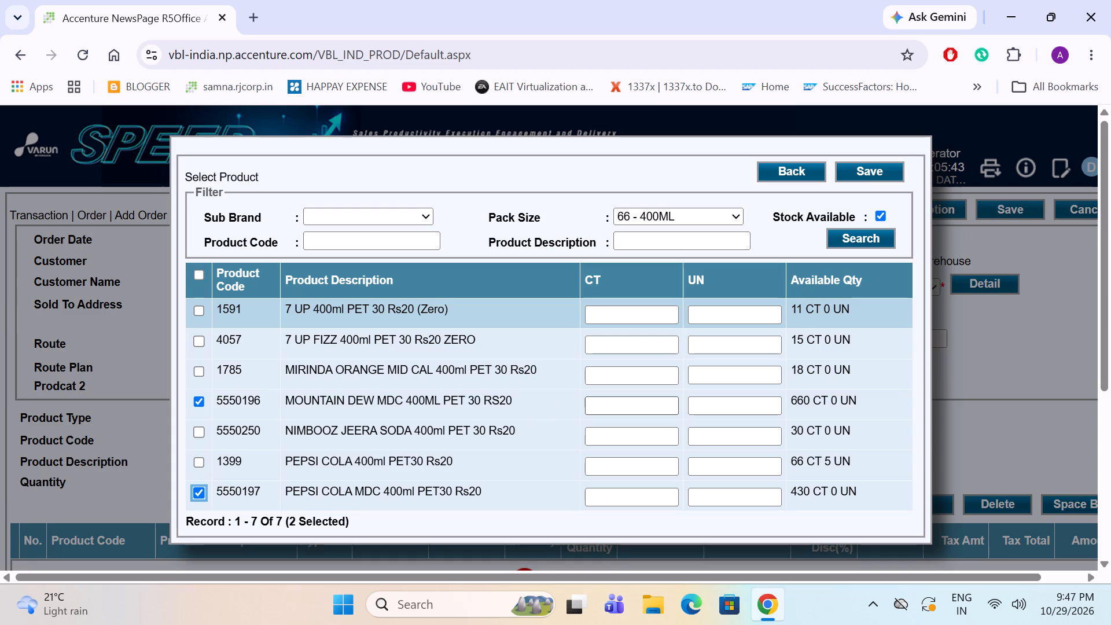
click(630, 405)
key(1)
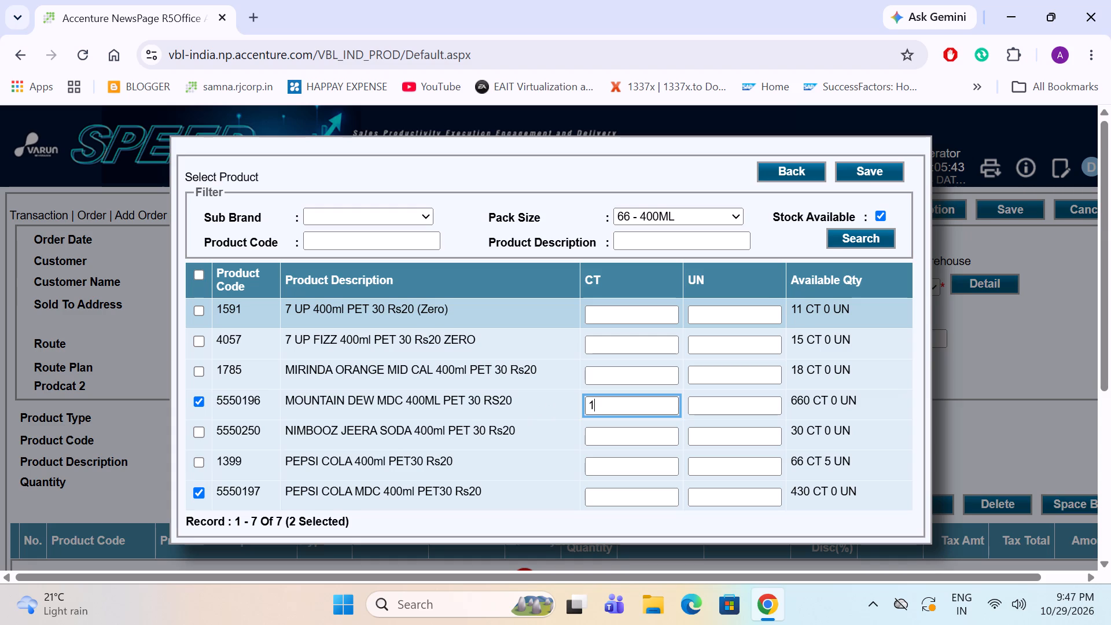
text(00)
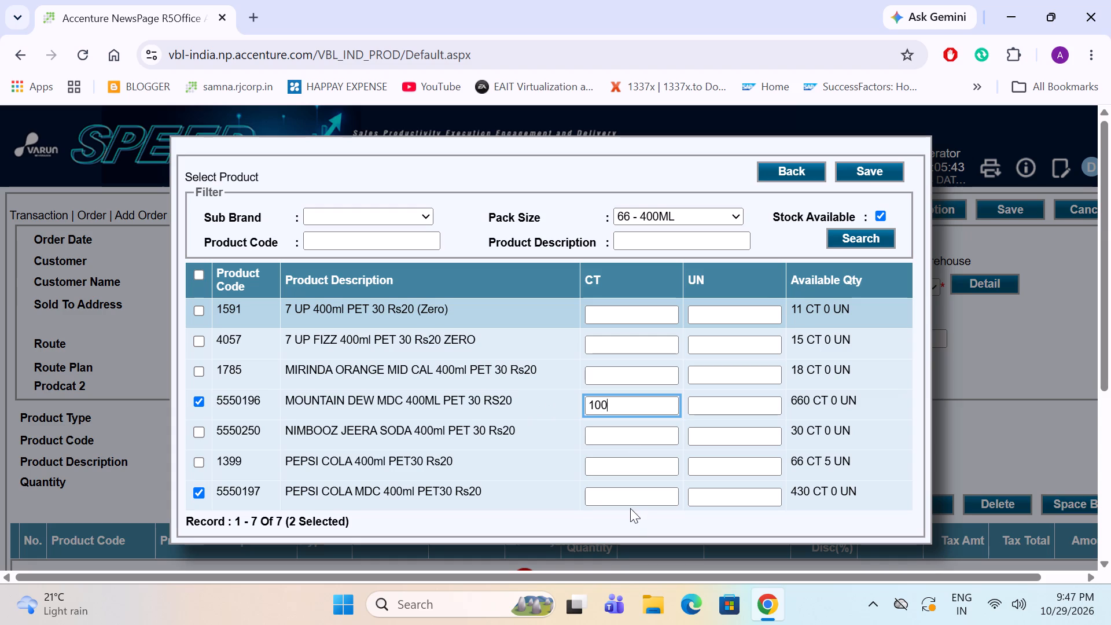
click(624, 494)
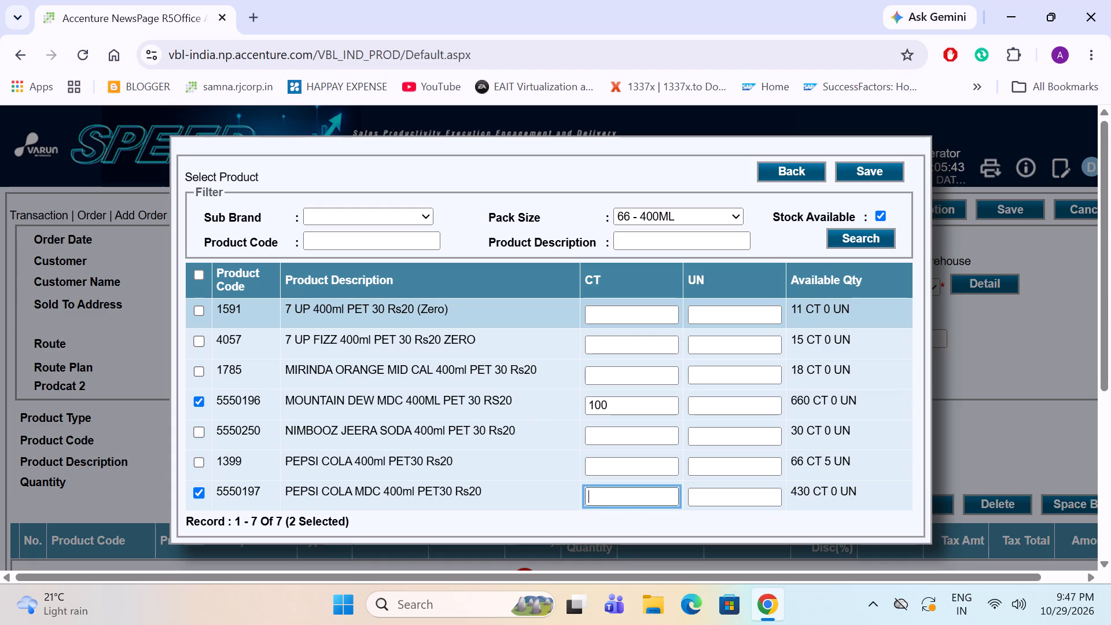
key(1)
text(00)
click(867, 171)
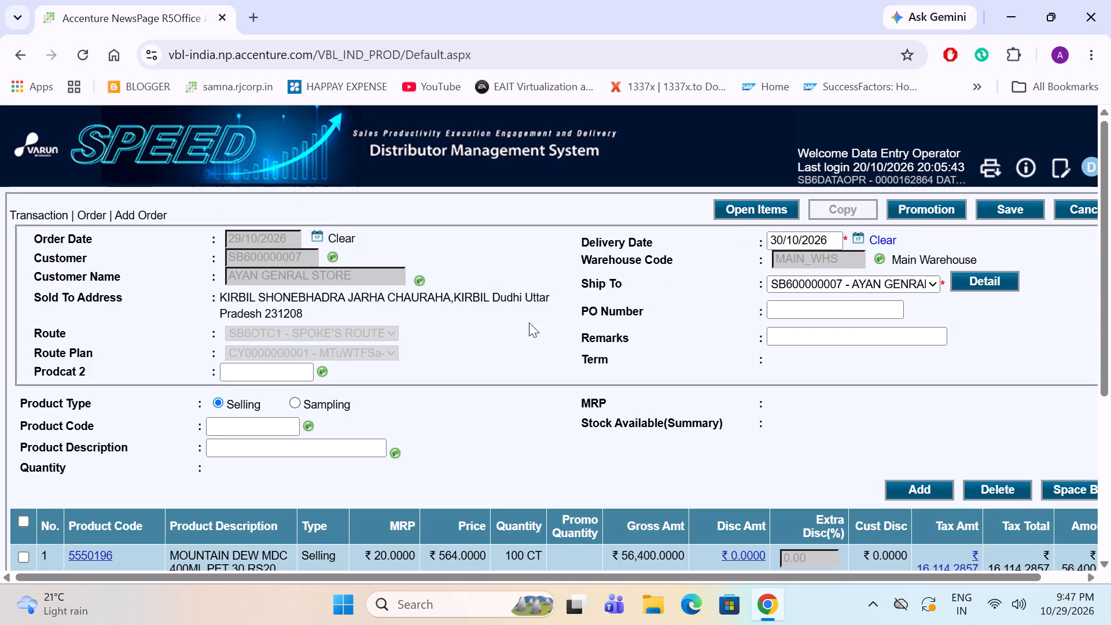
Add 250 CT of the 1.25L product M DEW MDC FIZZ PET 15 RS50 PROMO (5550220) to the order.
click(306, 426)
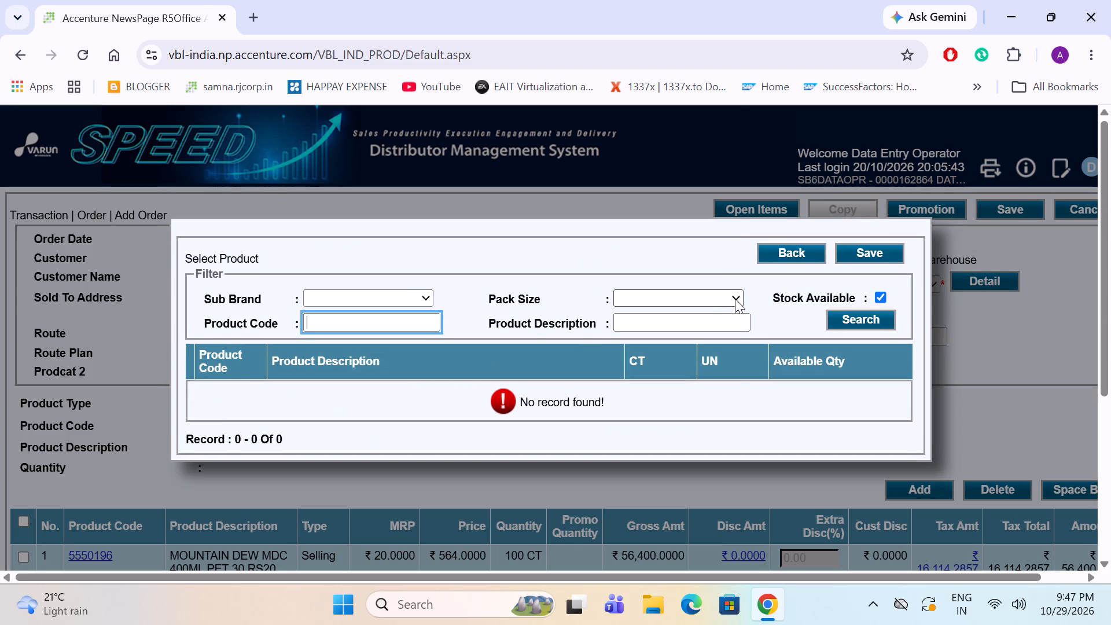
click(736, 299)
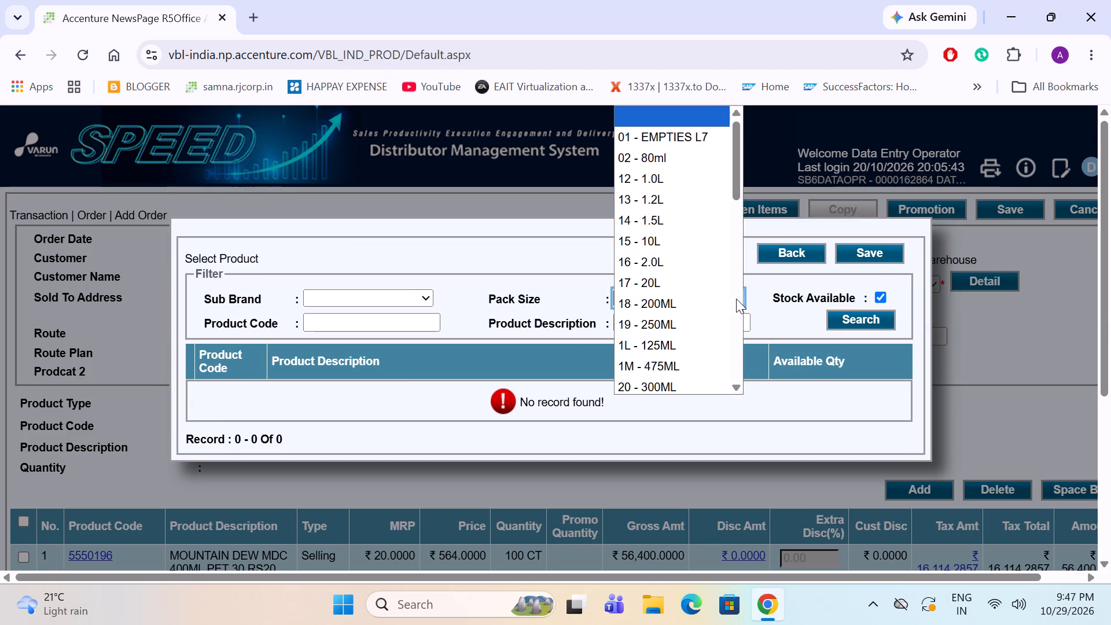
triple_click(736, 384)
triple_click(736, 384)
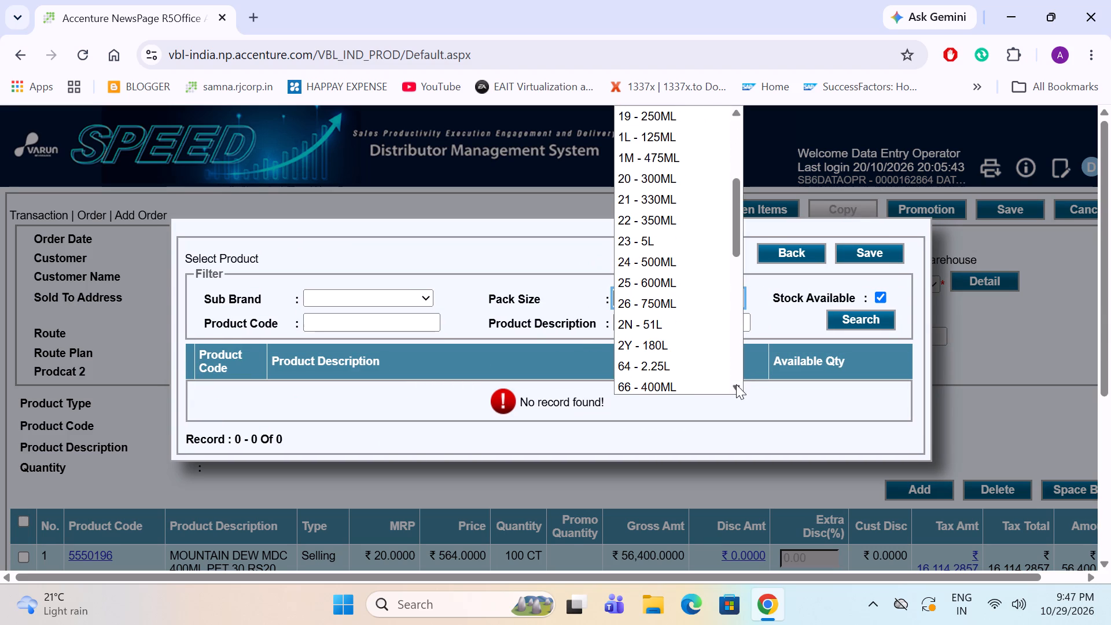
click(736, 384)
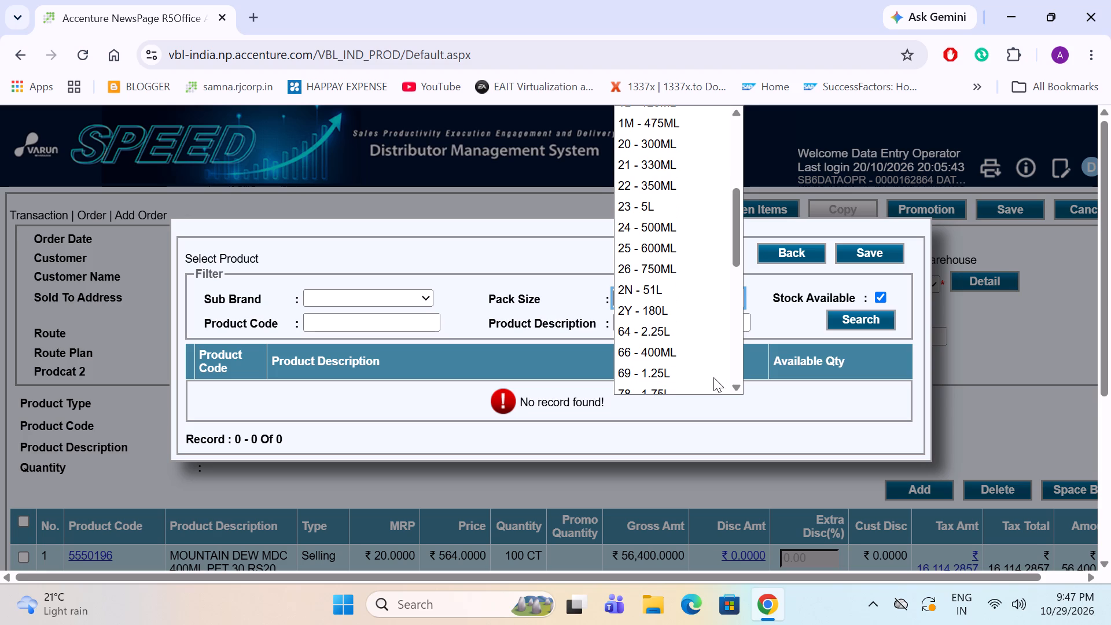
click(713, 377)
click(871, 319)
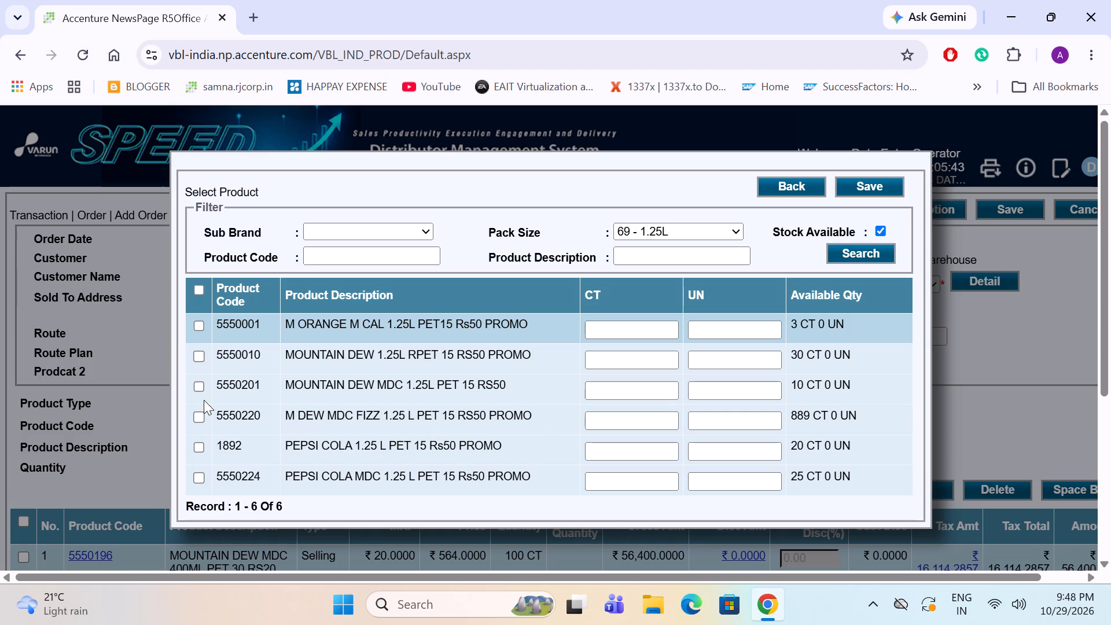
click(198, 418)
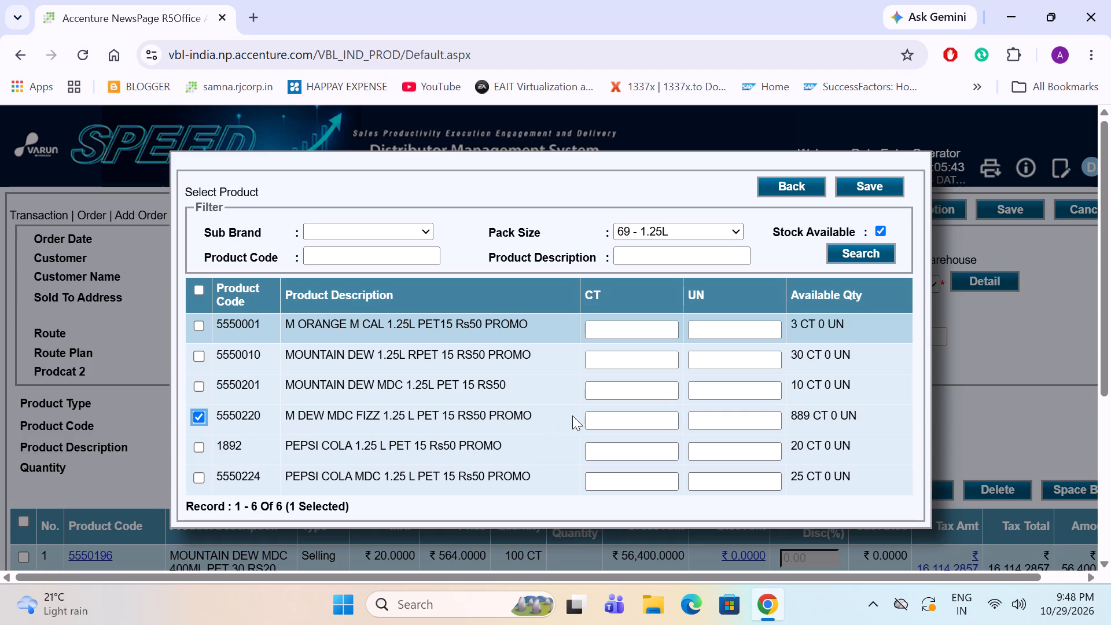
click(623, 416)
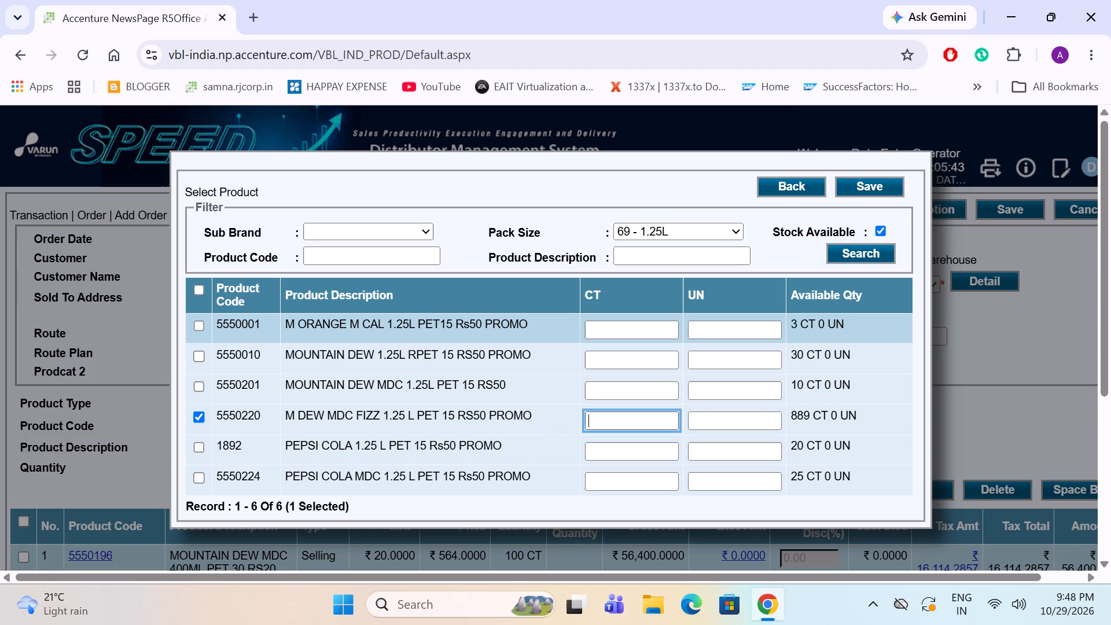
key(2)
key(5)
key(0)
click(875, 182)
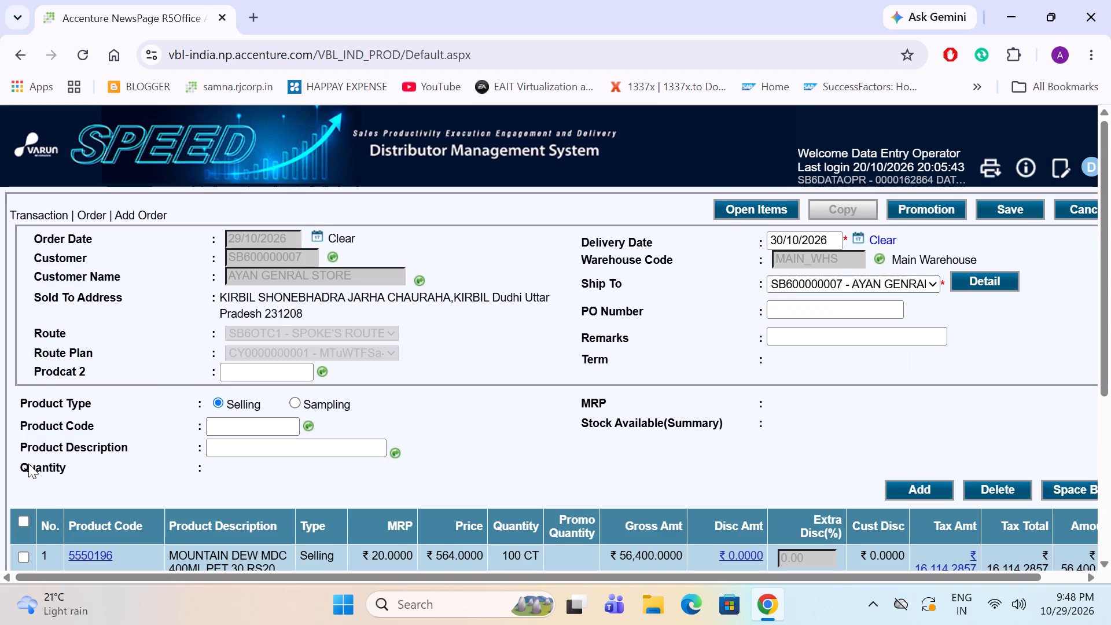
Apply the available promotions to all product lines and save the order.
click(23, 520)
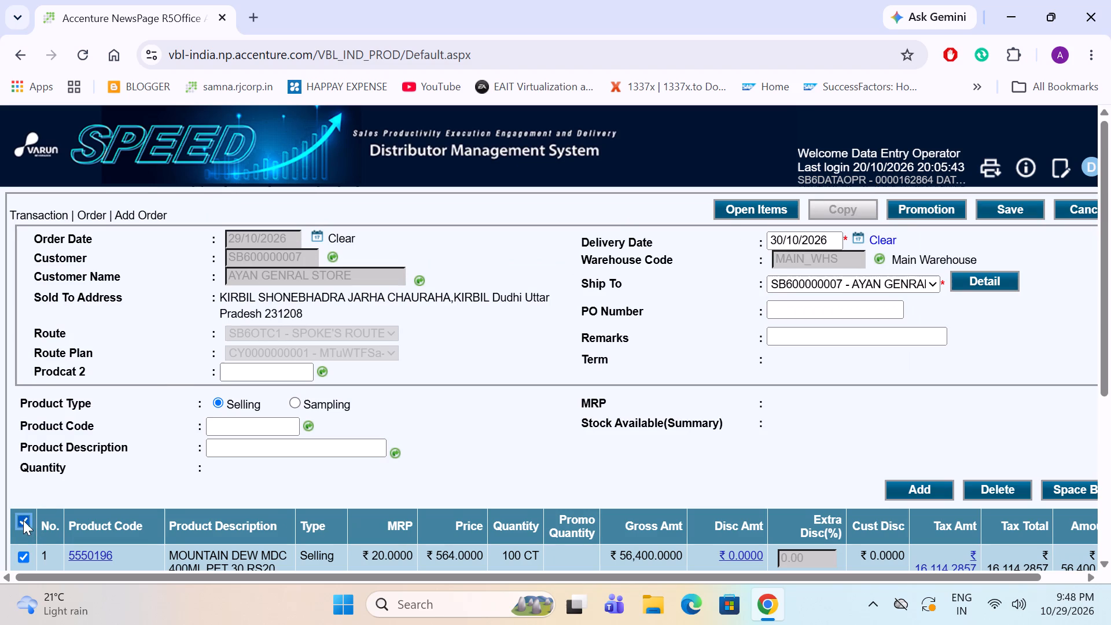
click(937, 205)
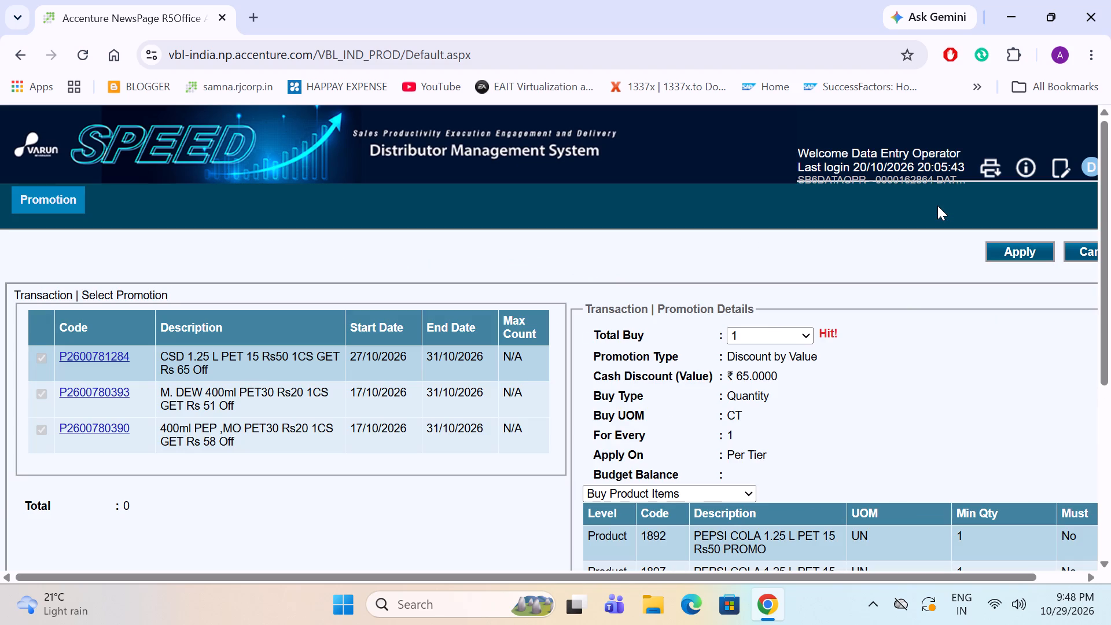
click(1021, 249)
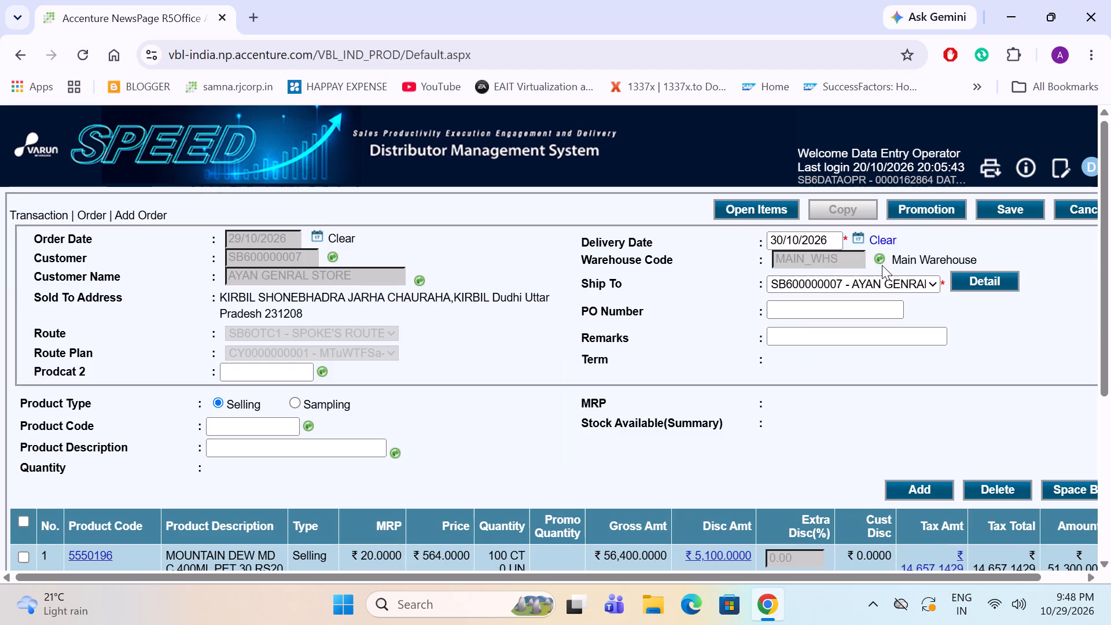
click(1013, 211)
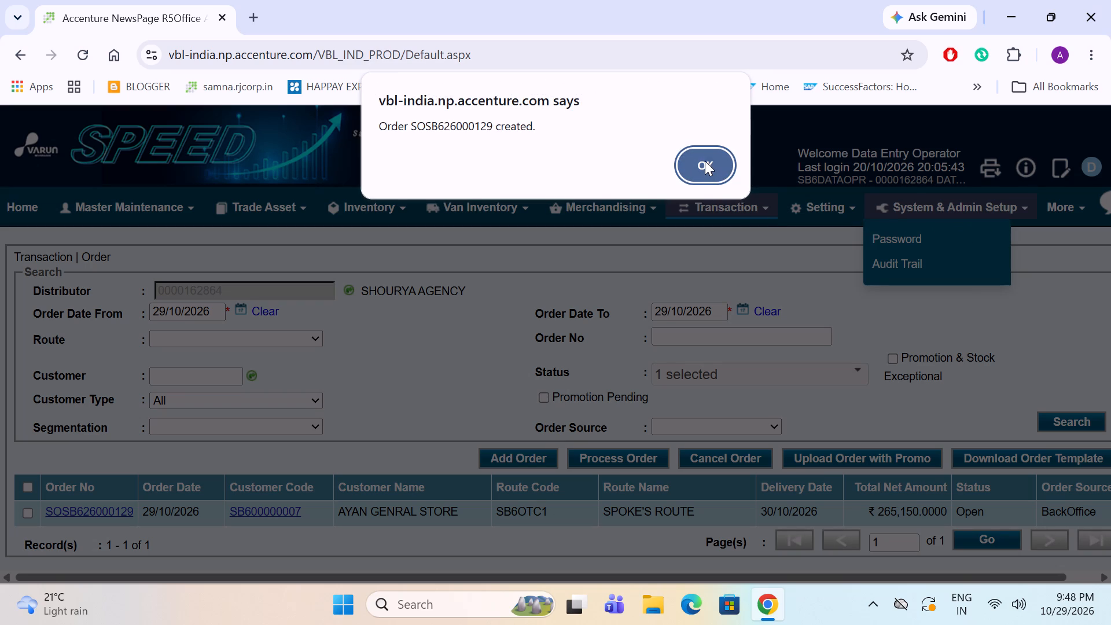
click(705, 161)
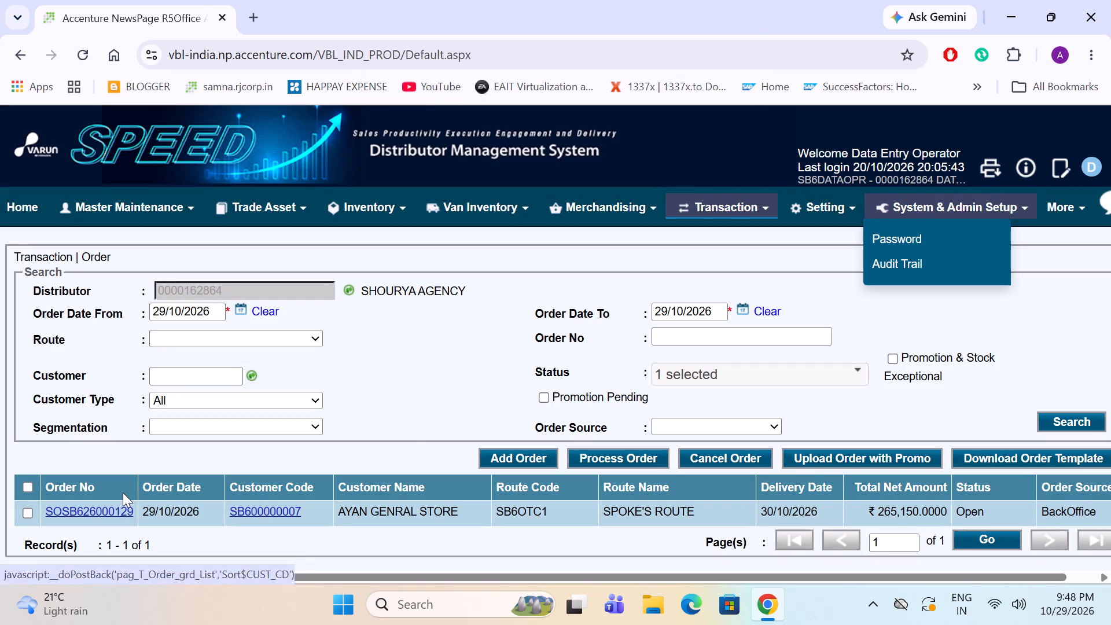
Process the open AYAN GENRAL STORE order without replacing its delivery date.
click(23, 487)
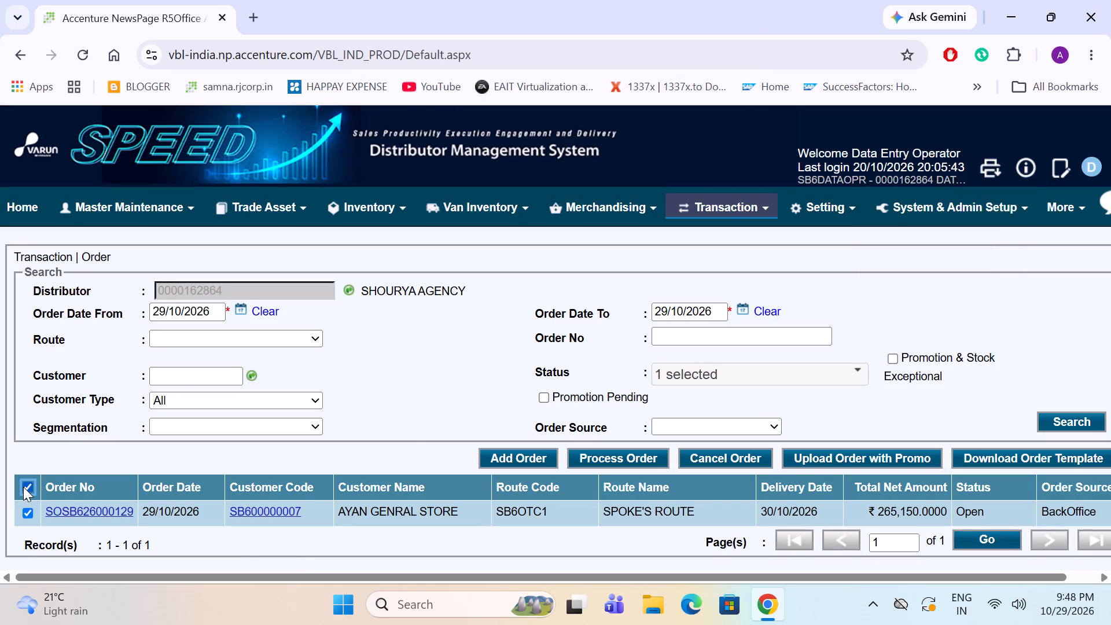
click(613, 448)
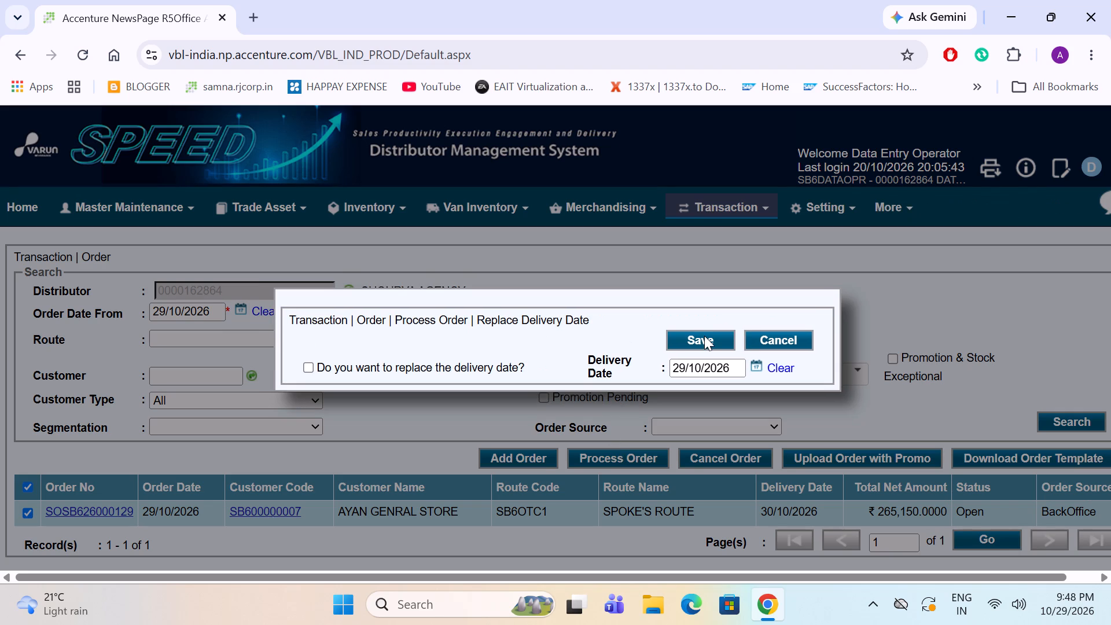
click(704, 336)
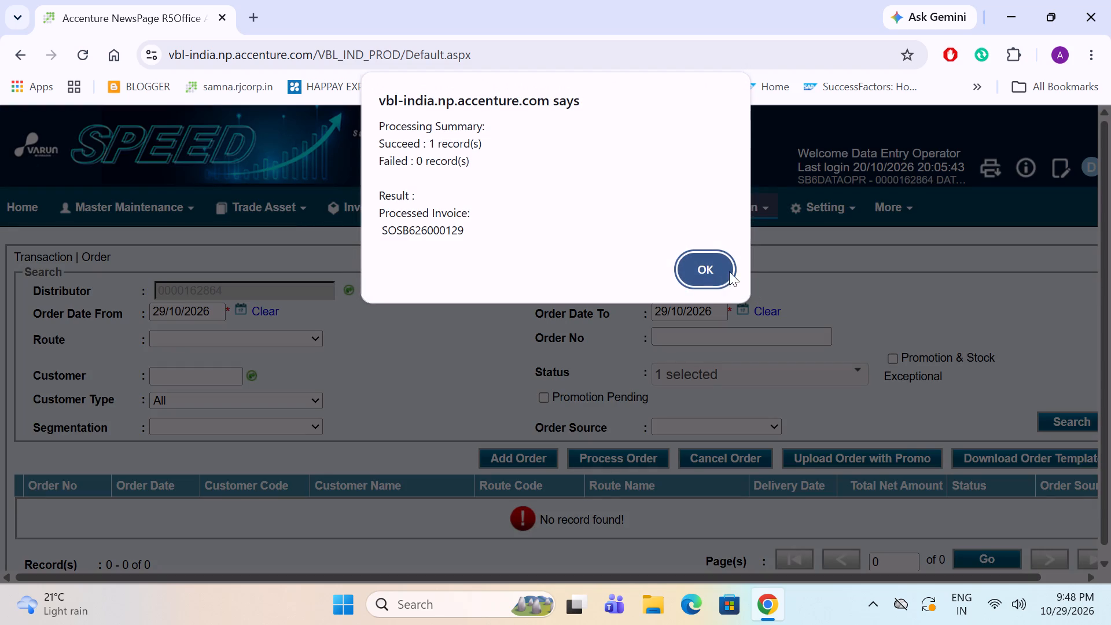
click(709, 281)
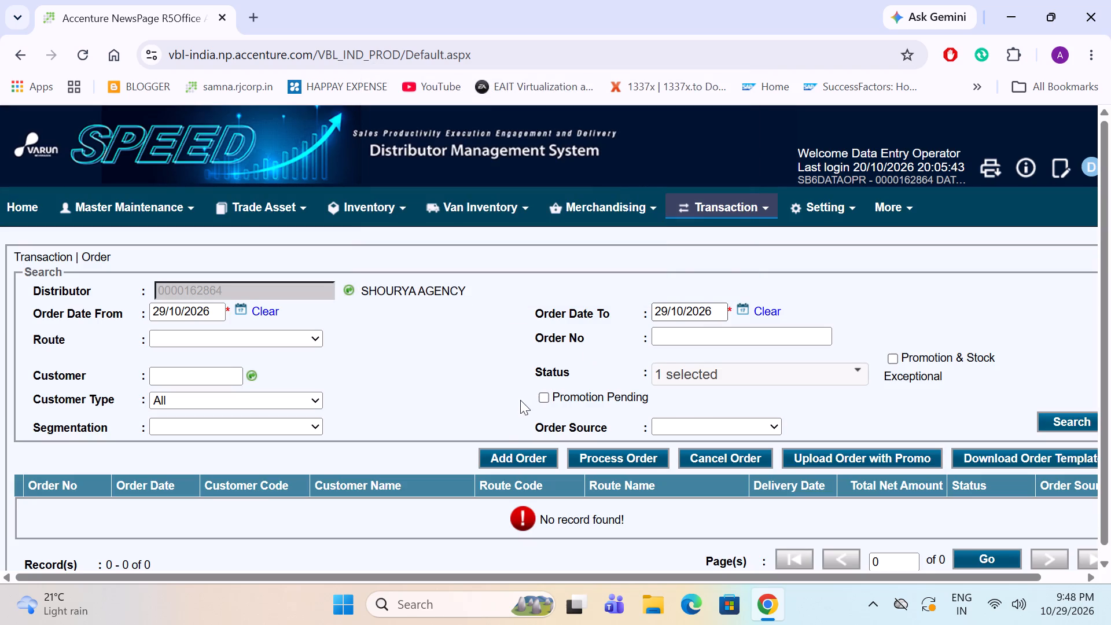
Start another new sales order and search for its customer on the route SB6OTC1 - SPOKE'S ROUTE.
click(513, 457)
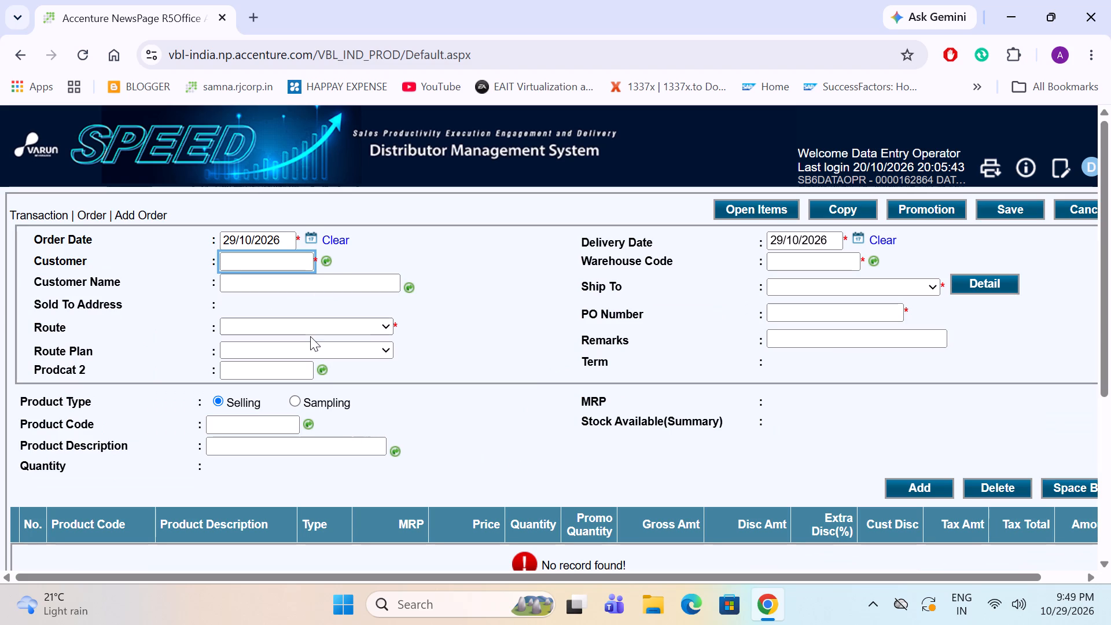
click(409, 284)
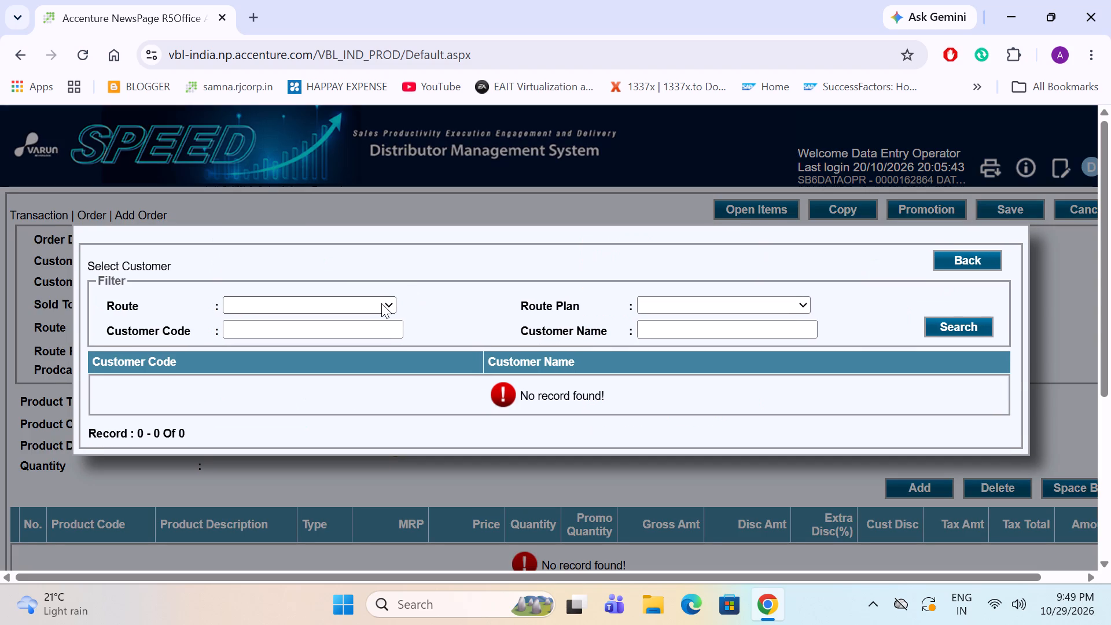
click(391, 304)
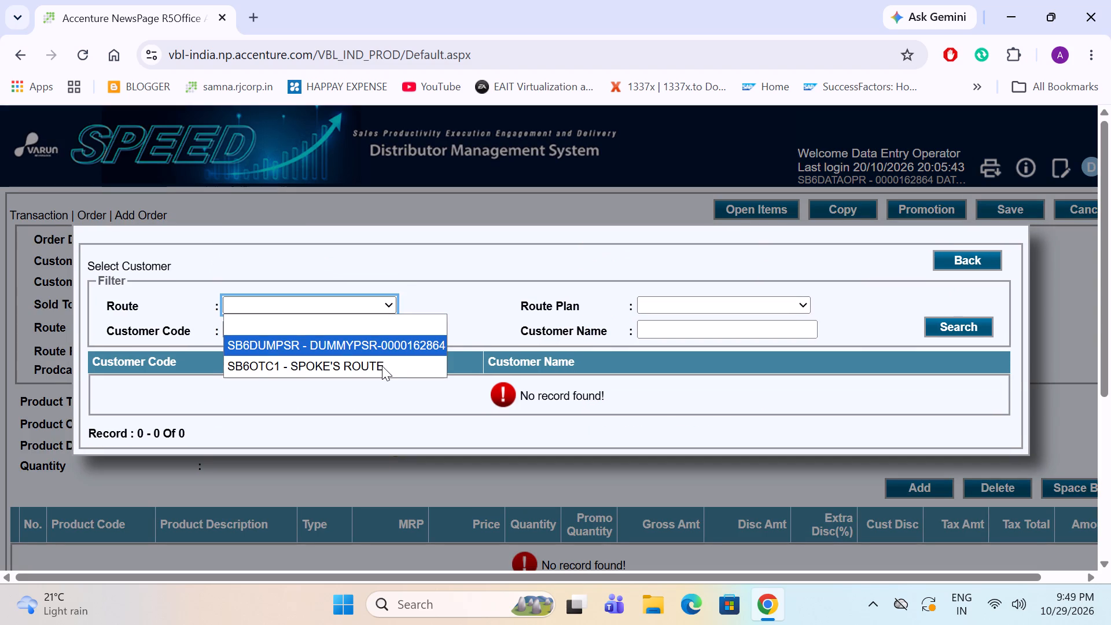
click(382, 366)
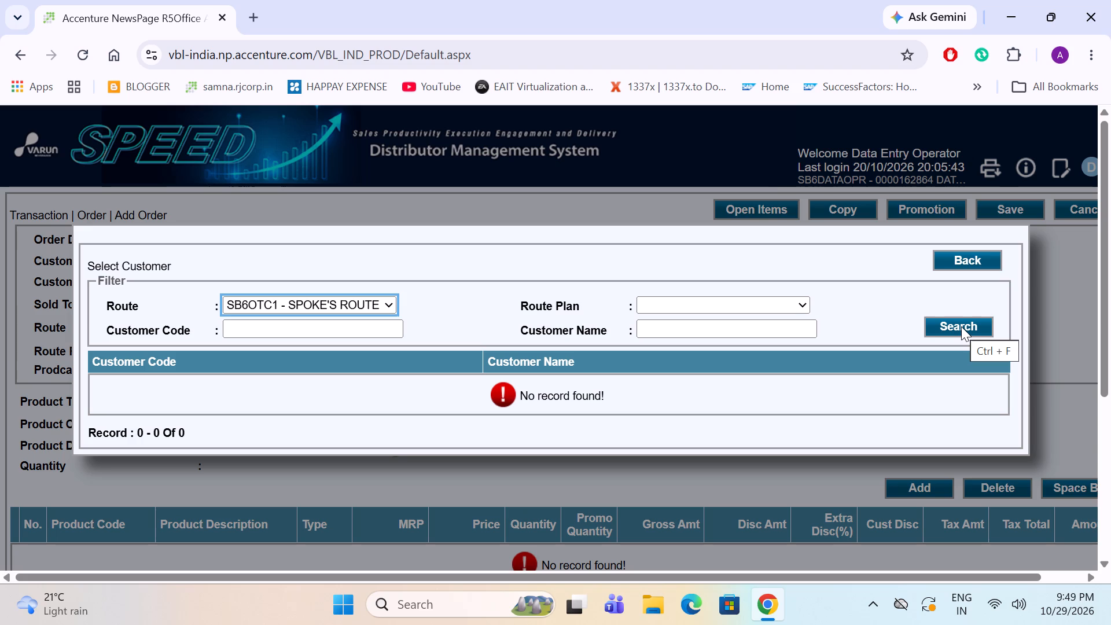
click(961, 326)
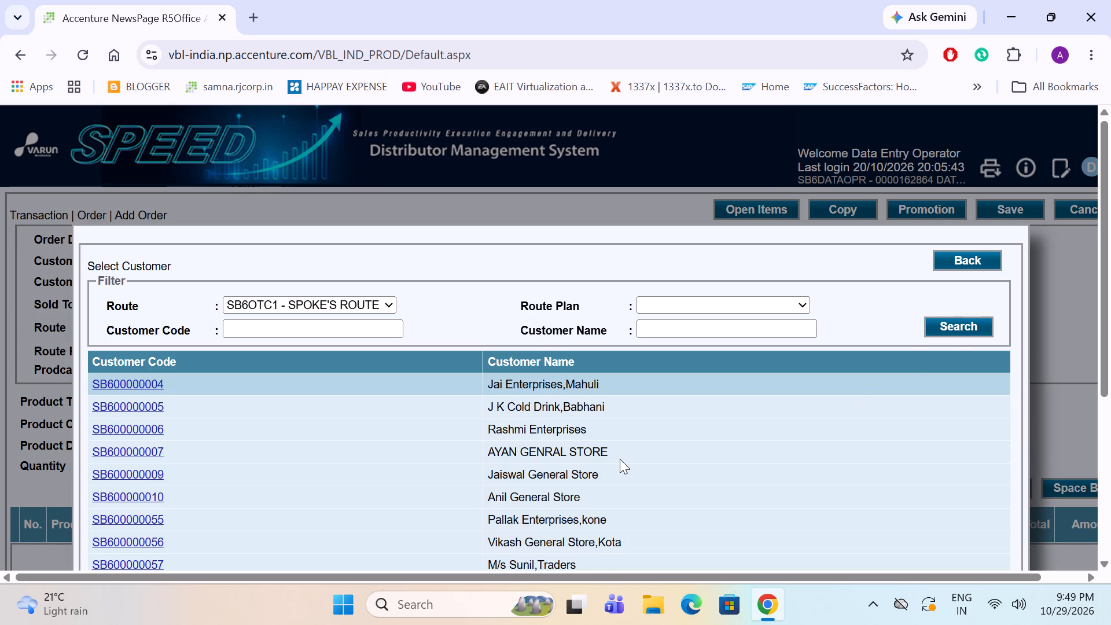
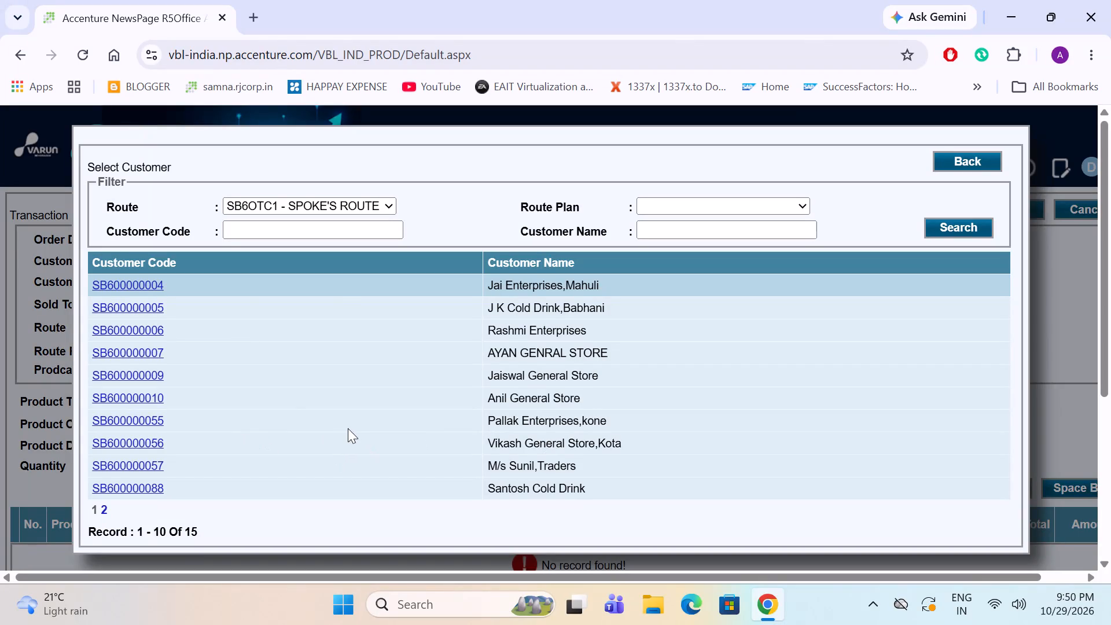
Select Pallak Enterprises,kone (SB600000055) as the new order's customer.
double_click(150, 420)
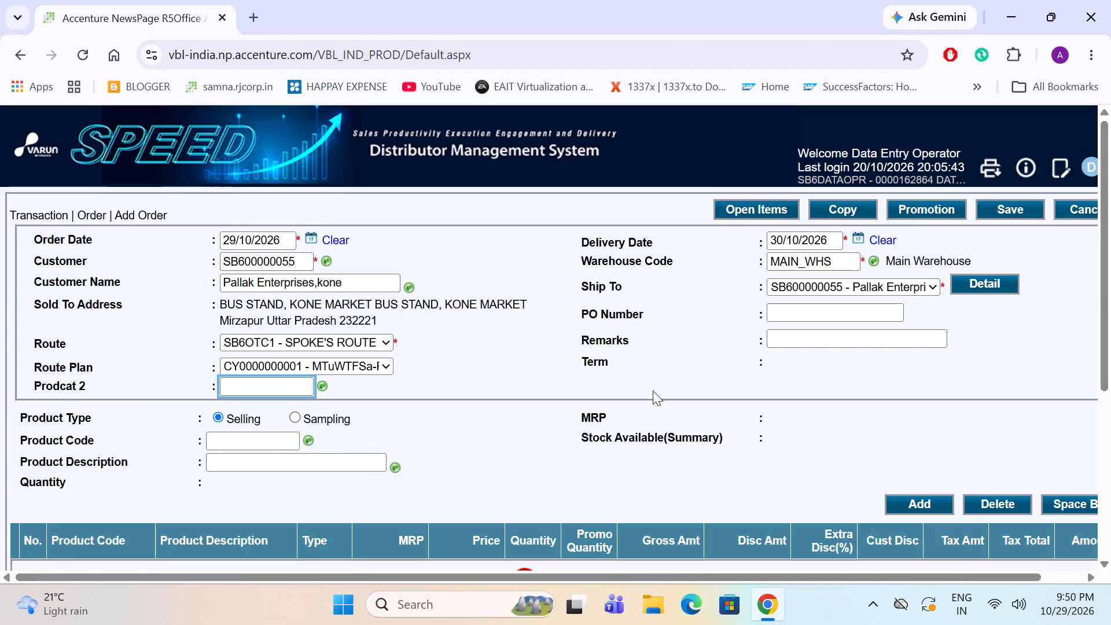
Add 150 CT of MOUNTAIN DEW MDC 400ML PET 30 RS20 (5550196) and 100 CT of PEPSI COLA MDC 400ml PET30 Rs20 (5550197) to the order.
click(306, 440)
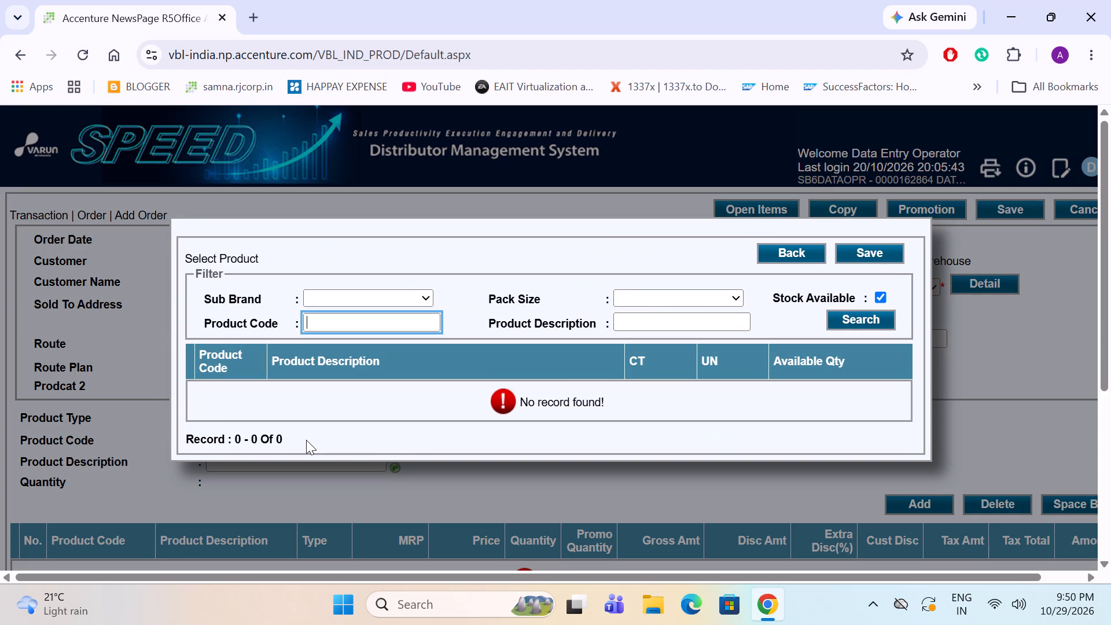
click(731, 295)
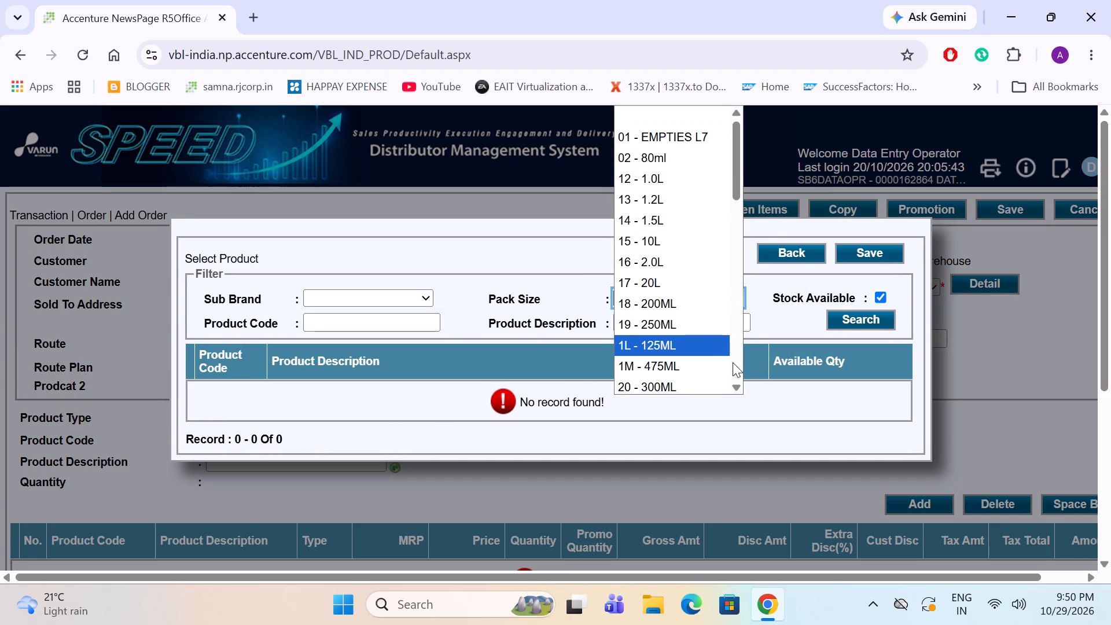
triple_click(737, 388)
click(737, 388)
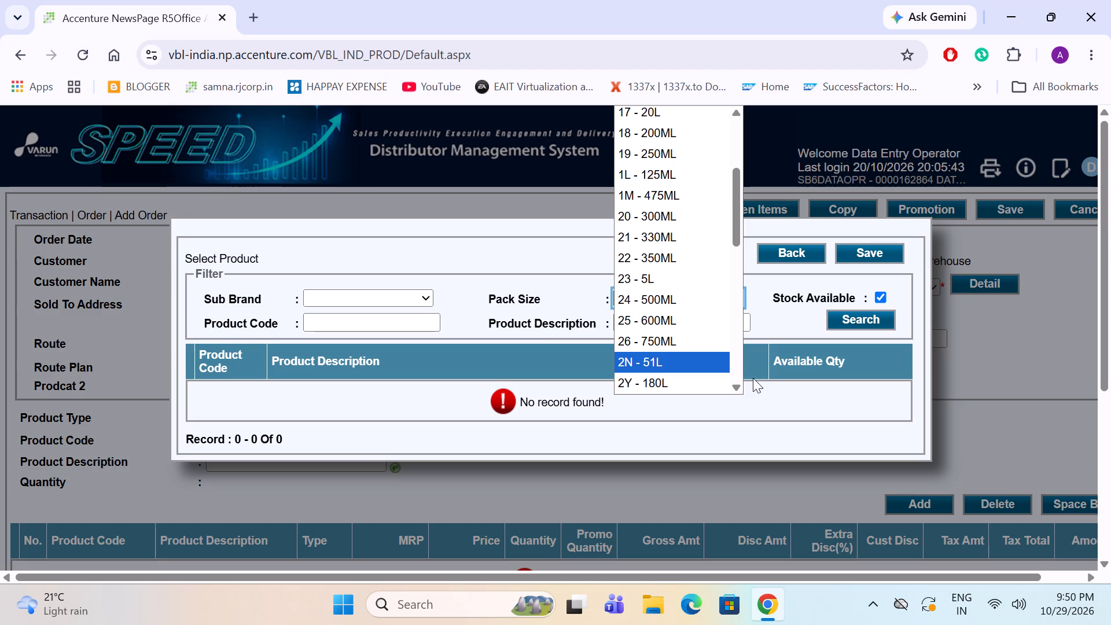
triple_click(735, 385)
double_click(735, 385)
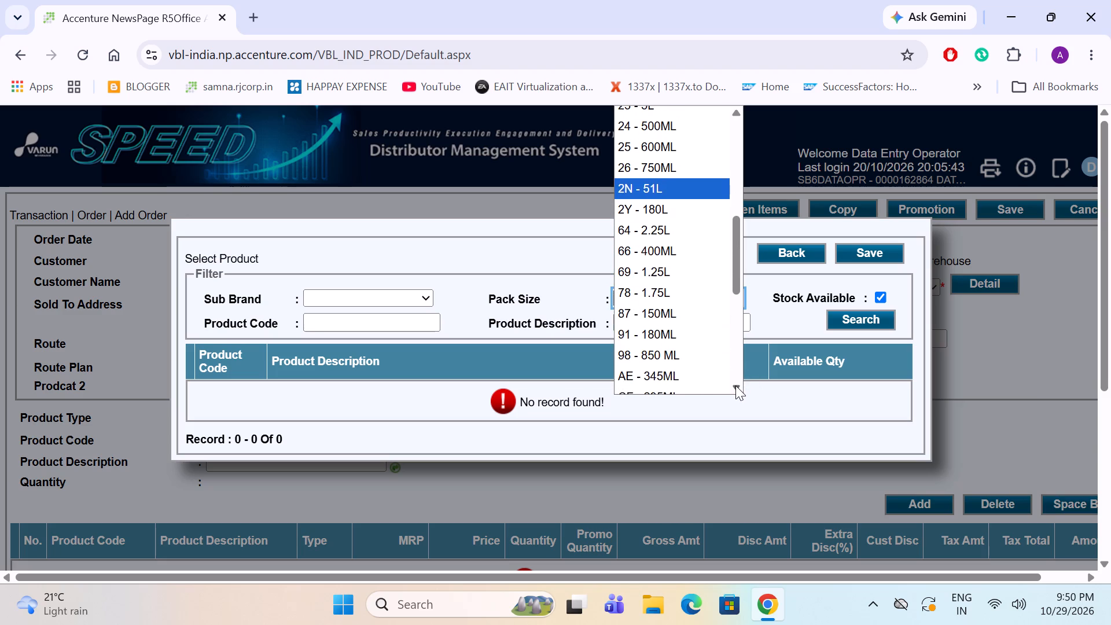
double_click(678, 254)
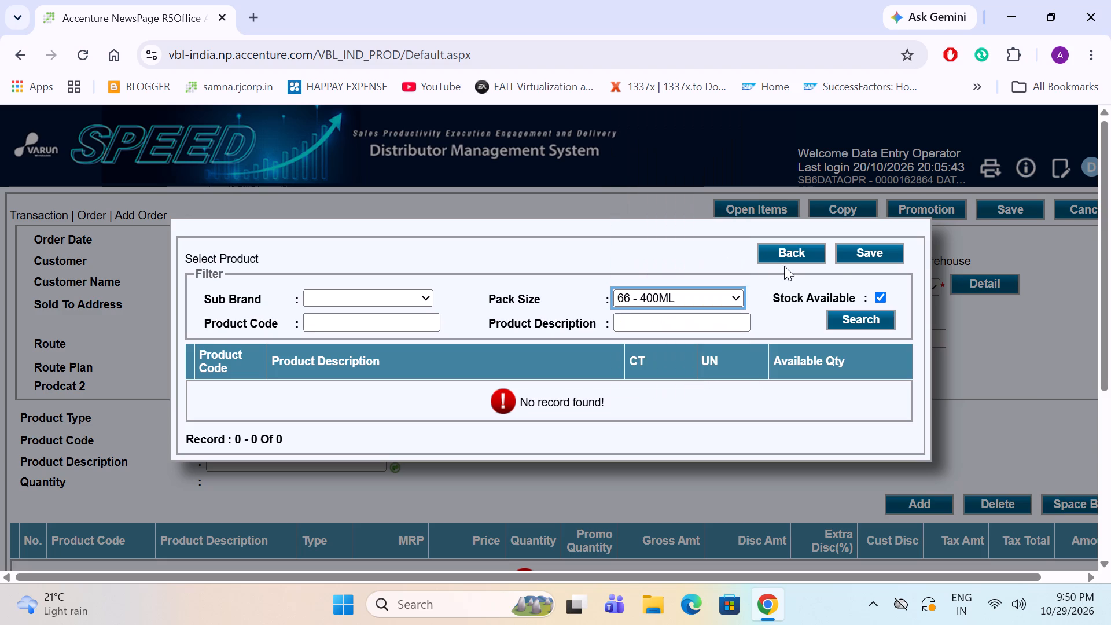
click(859, 313)
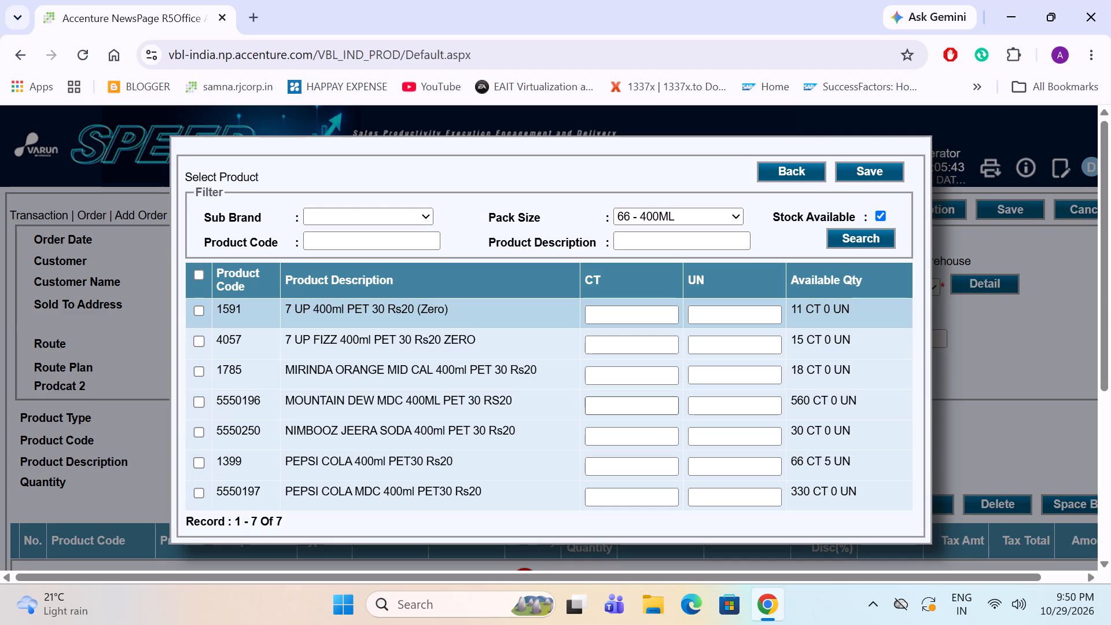
click(621, 402)
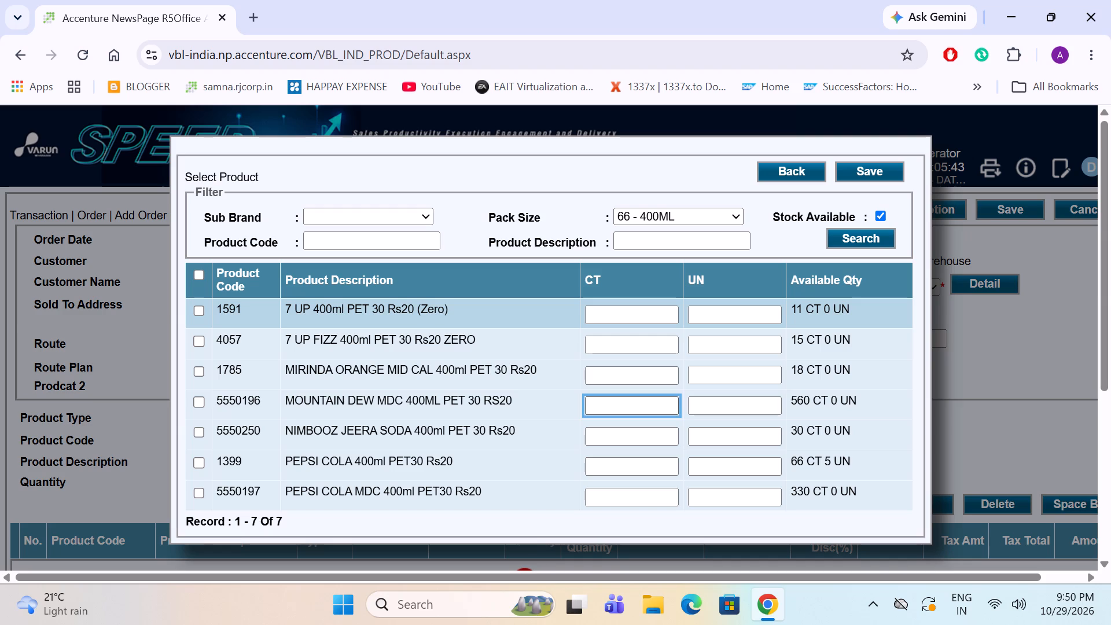
key(1)
key(5)
key(0)
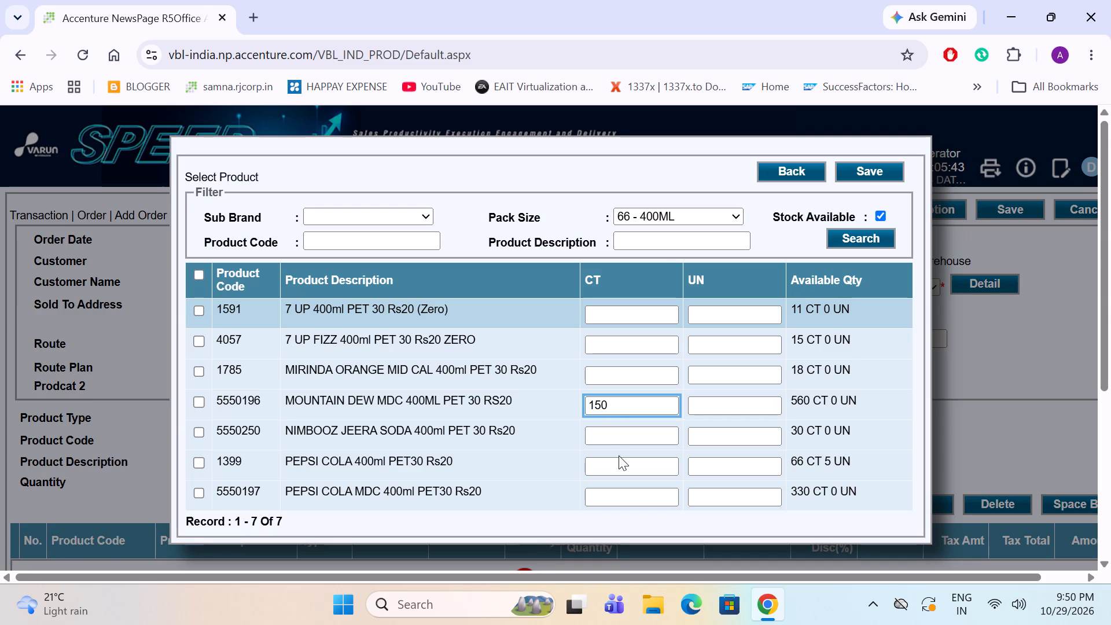
click(626, 501)
key(1)
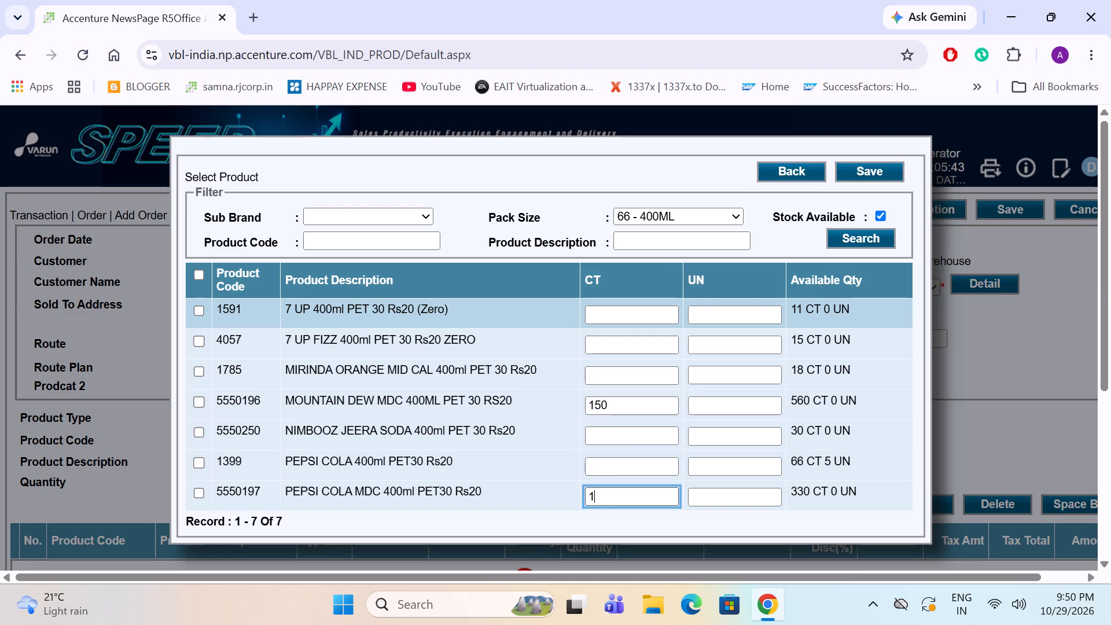
text(00)
click(203, 396)
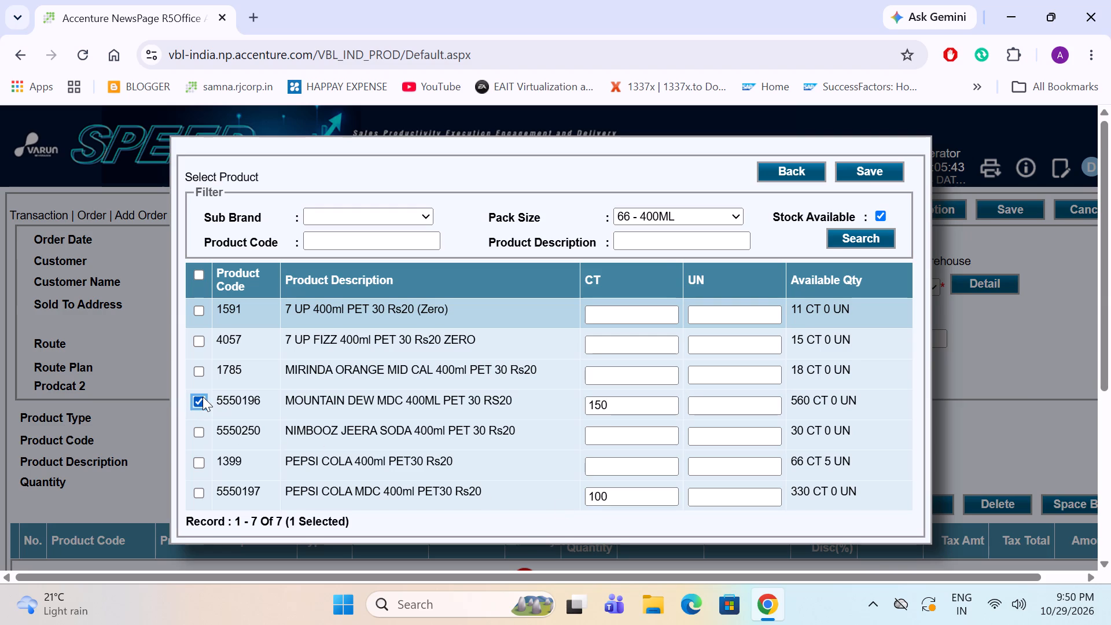
click(197, 489)
click(858, 170)
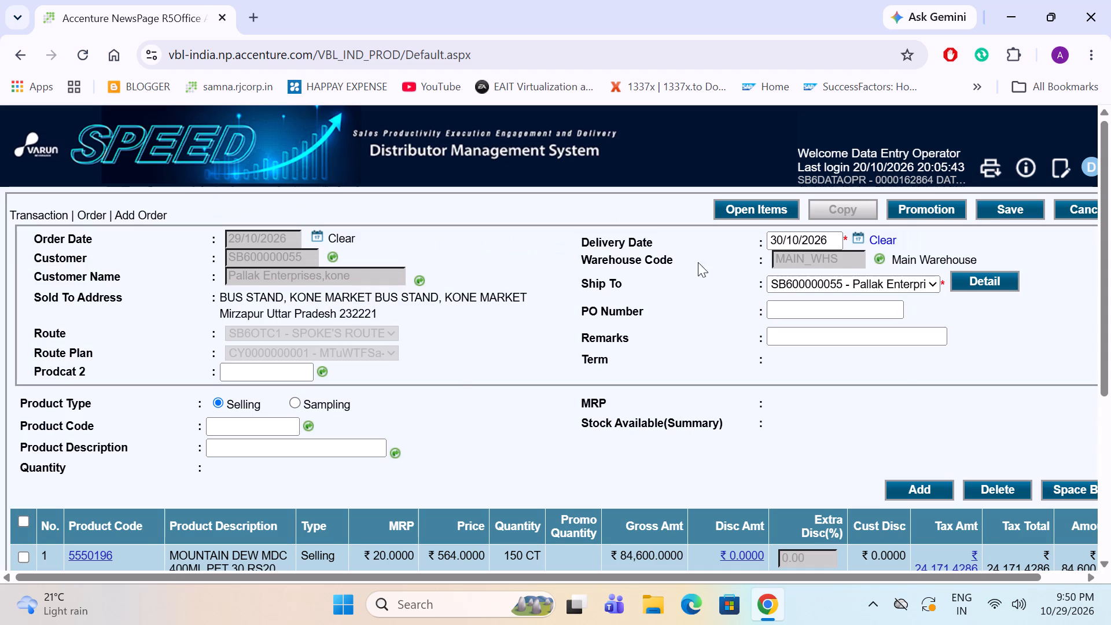
Add 150 CT of the 1.25L product M DEW MDC FIZZ 1.25 L PET 15 RS50 PROMO (5550220) to the order.
click(310, 427)
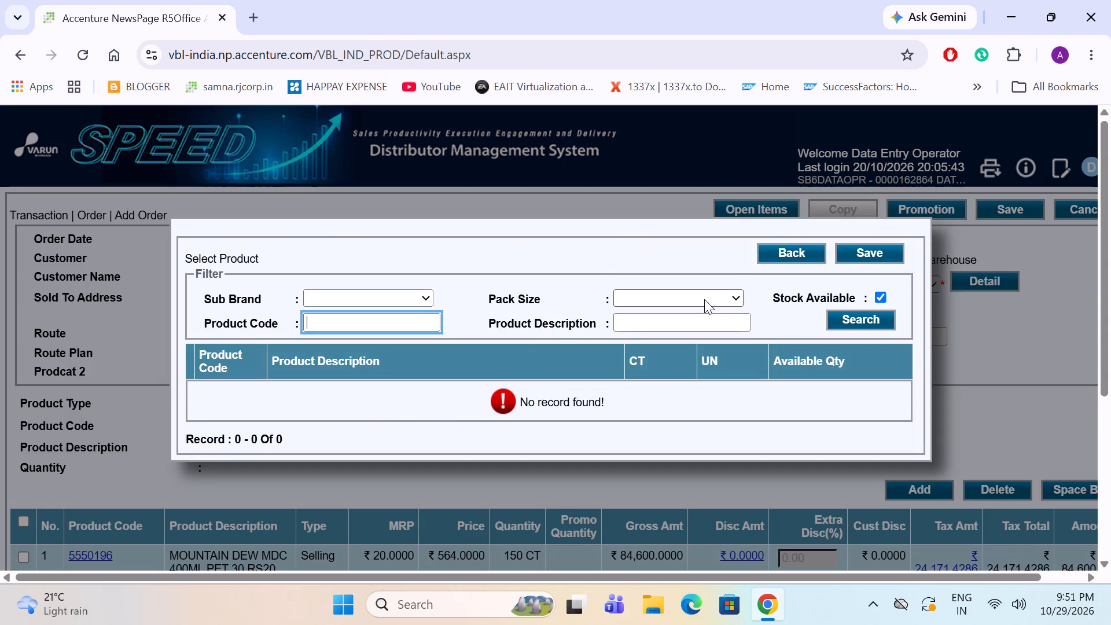
click(740, 295)
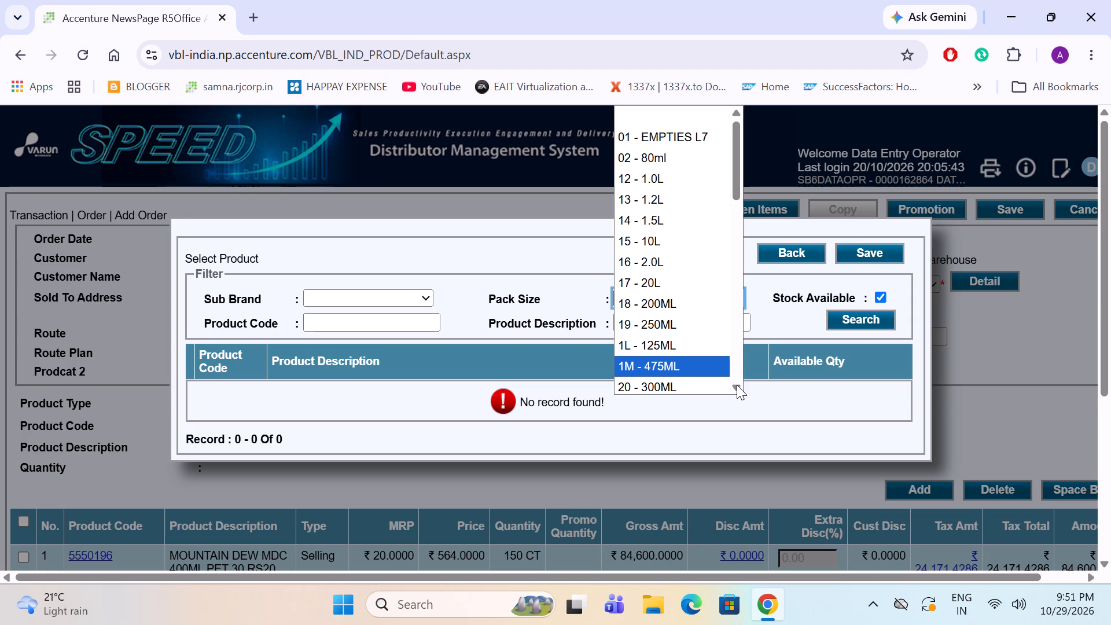
triple_click(737, 385)
triple_click(737, 385)
triple_click(737, 385)
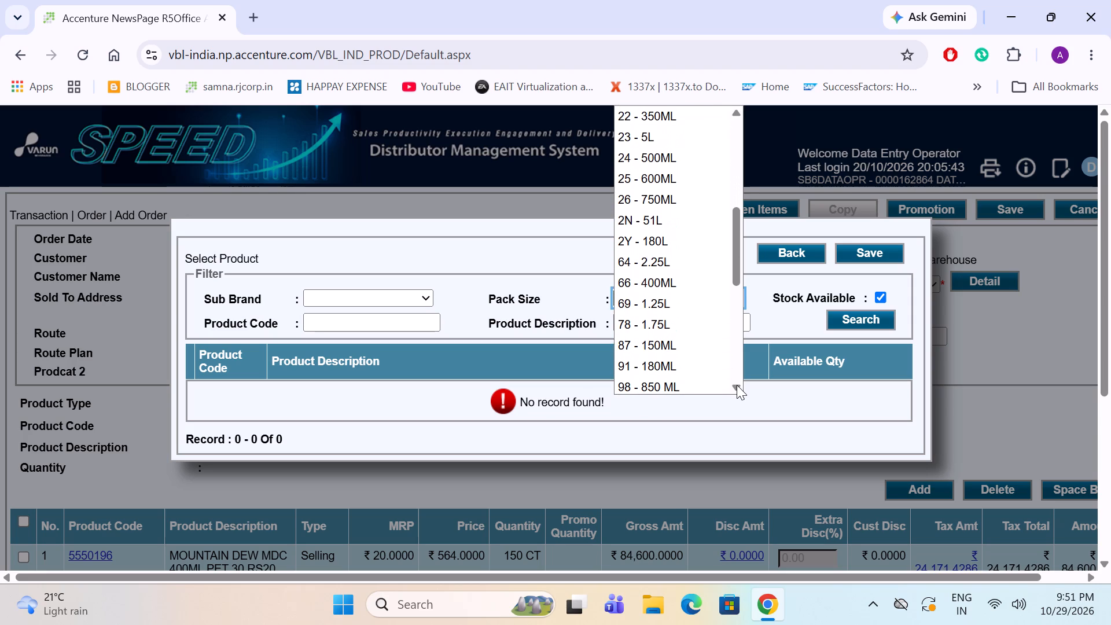
click(687, 296)
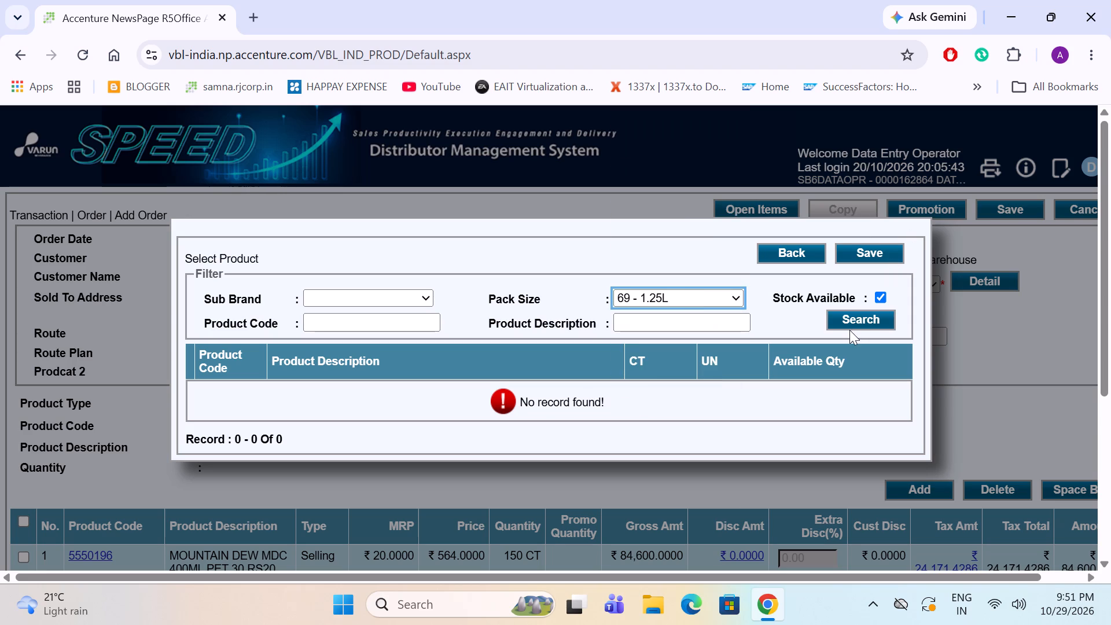
click(864, 317)
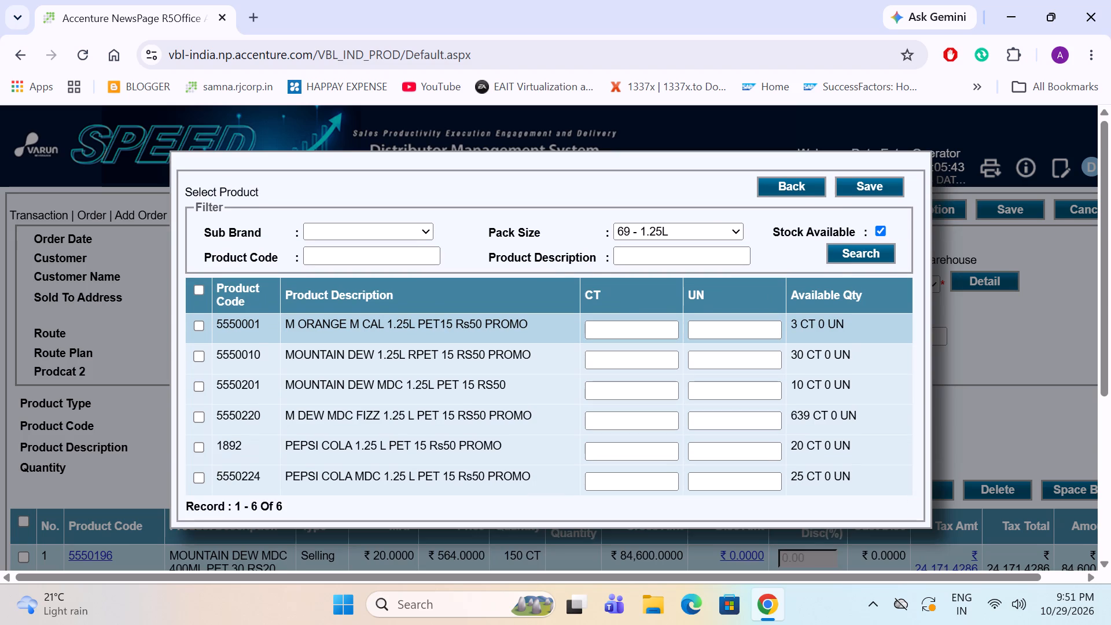
click(645, 421)
text(150)
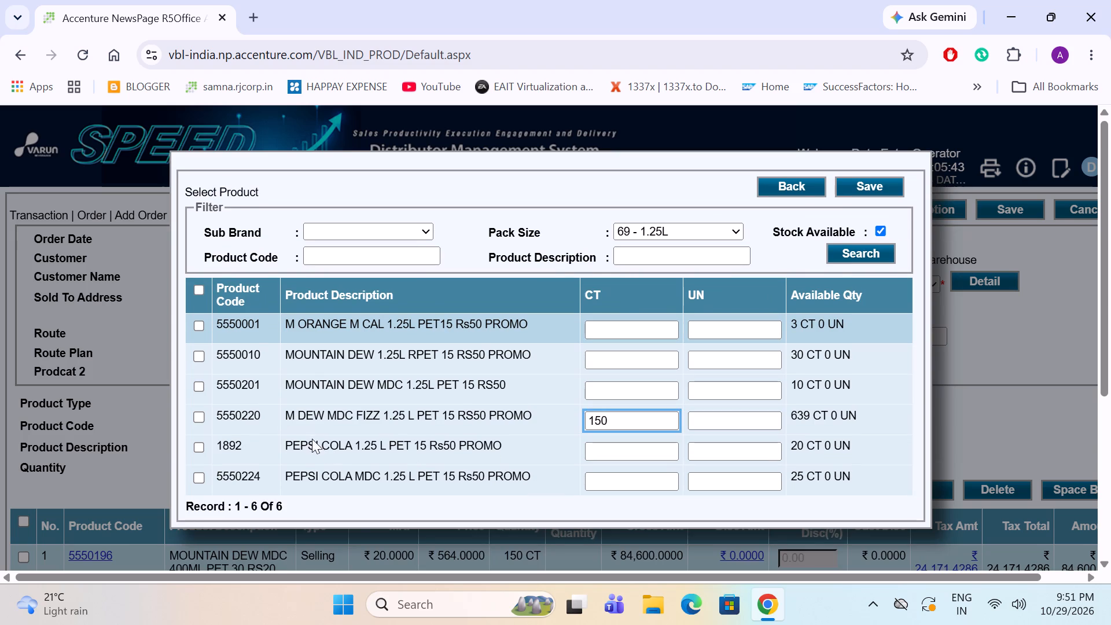
click(196, 414)
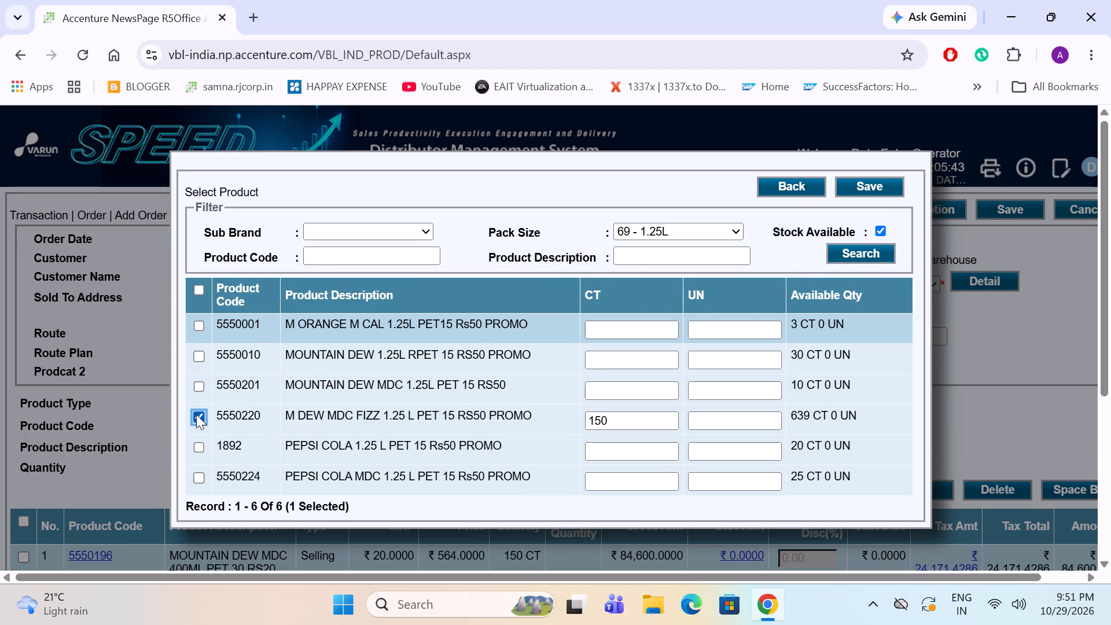
click(867, 181)
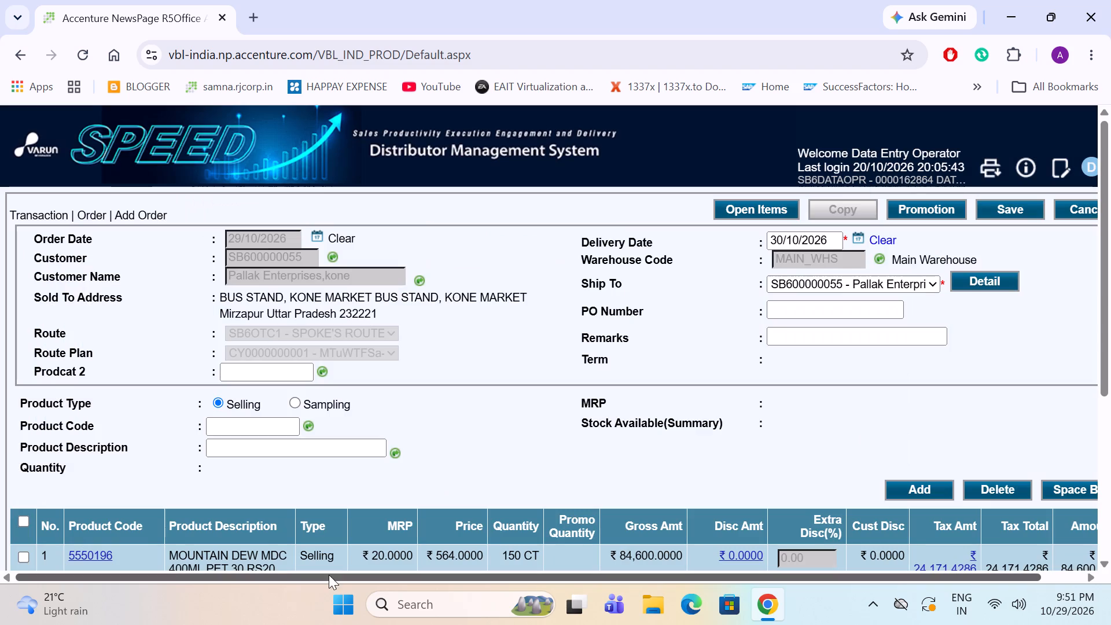
Apply the available promotions to all product lines and save the Pallak Enterprises,kone order.
click(22, 519)
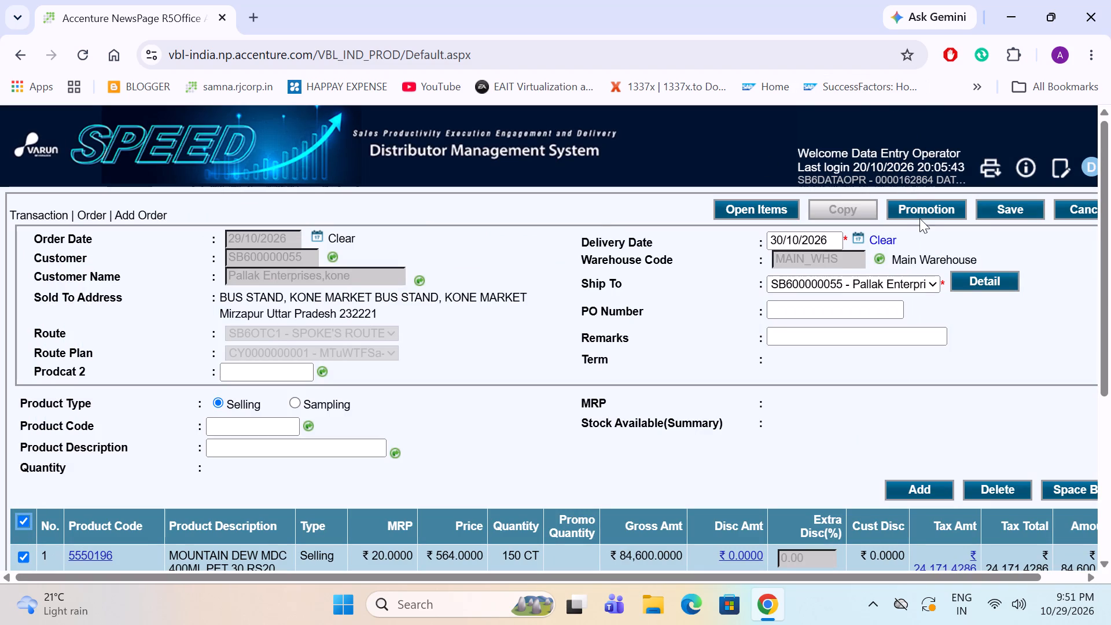
click(928, 205)
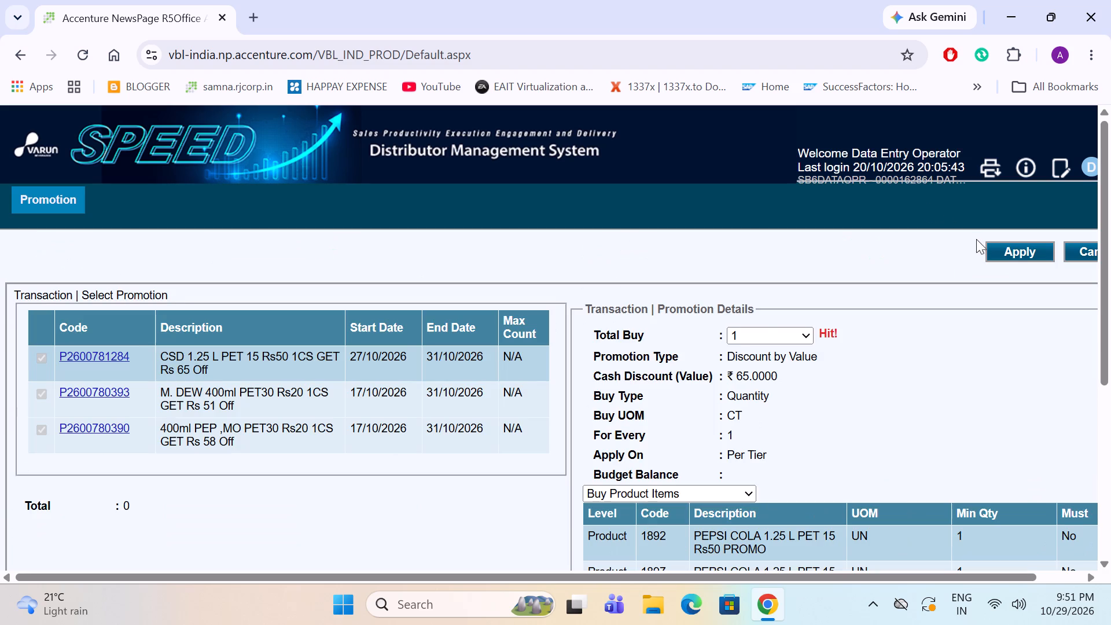
click(1011, 247)
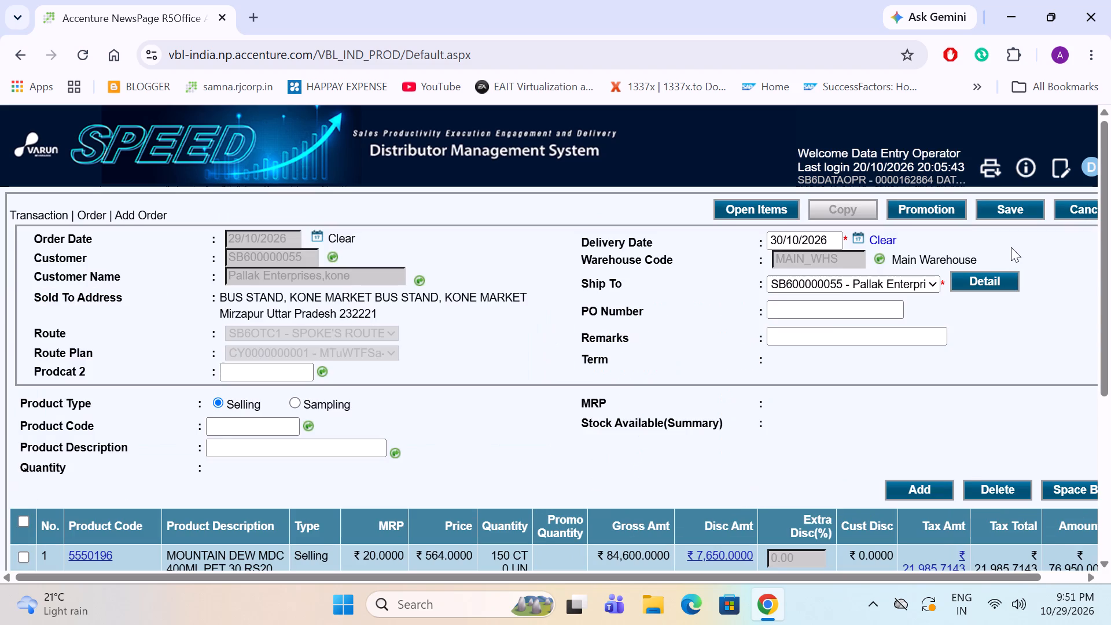
click(1008, 207)
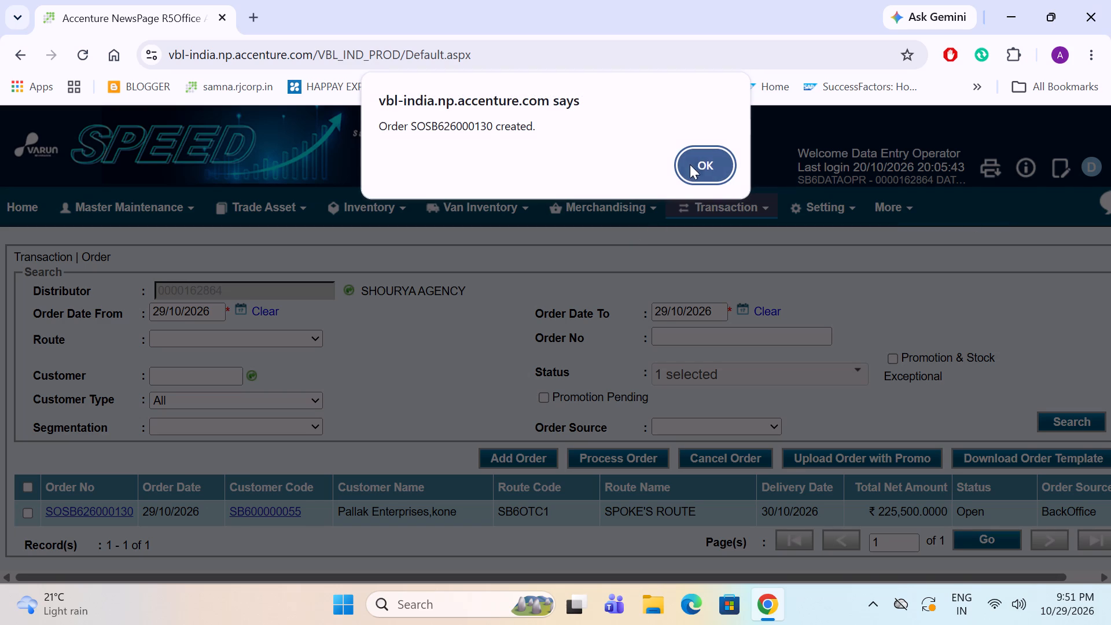
click(696, 166)
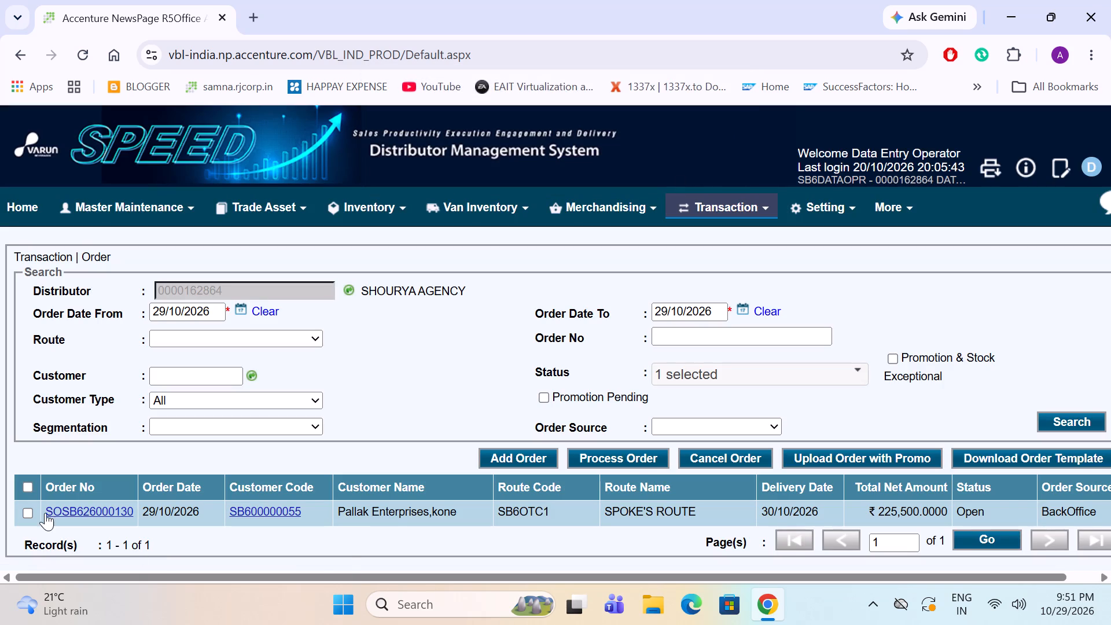
Process the open Pallak Enterprises,kone order without replacing its delivery date.
click(28, 484)
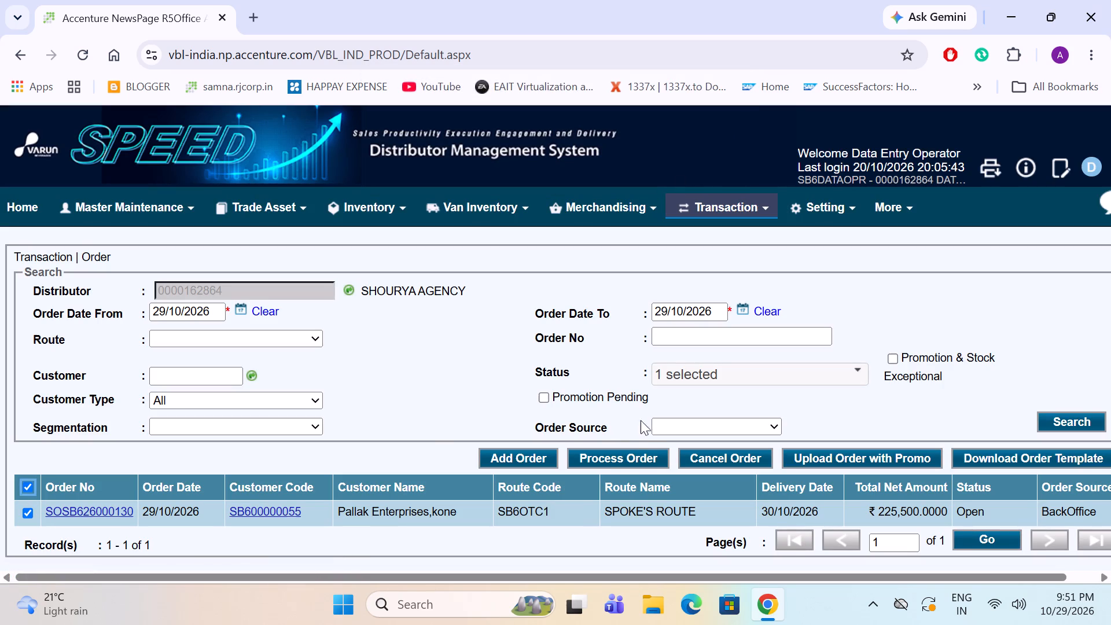
click(601, 456)
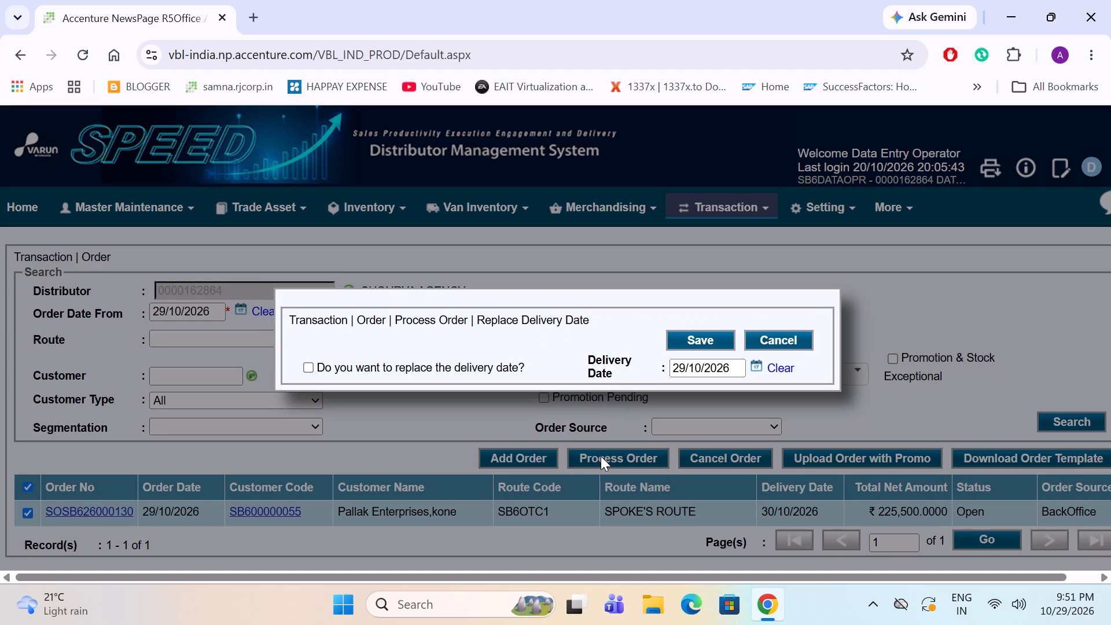
click(700, 333)
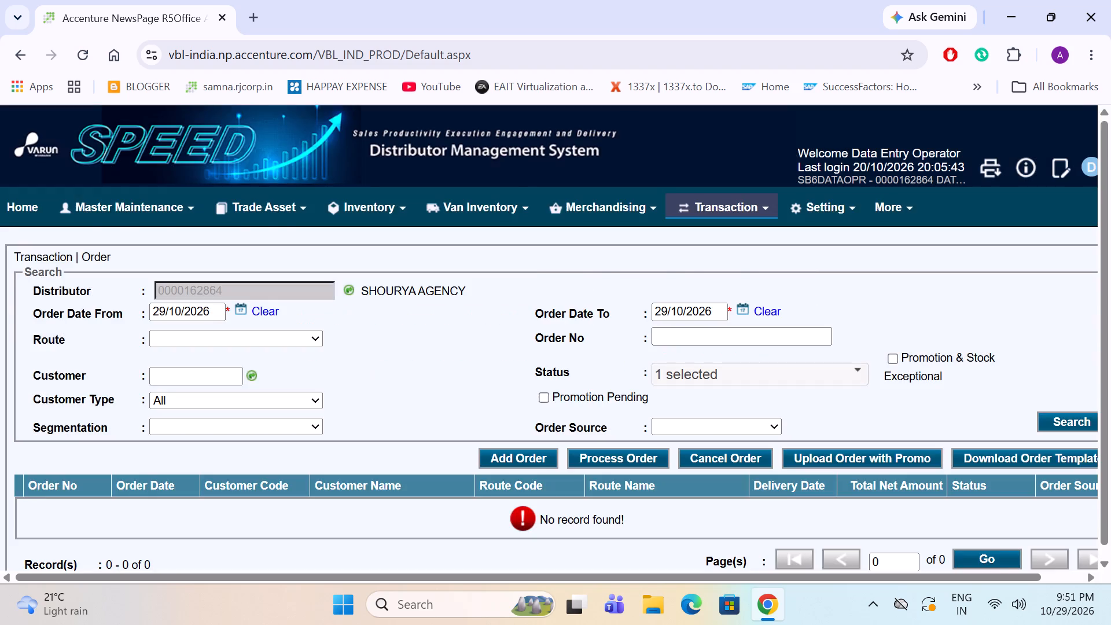
click(718, 270)
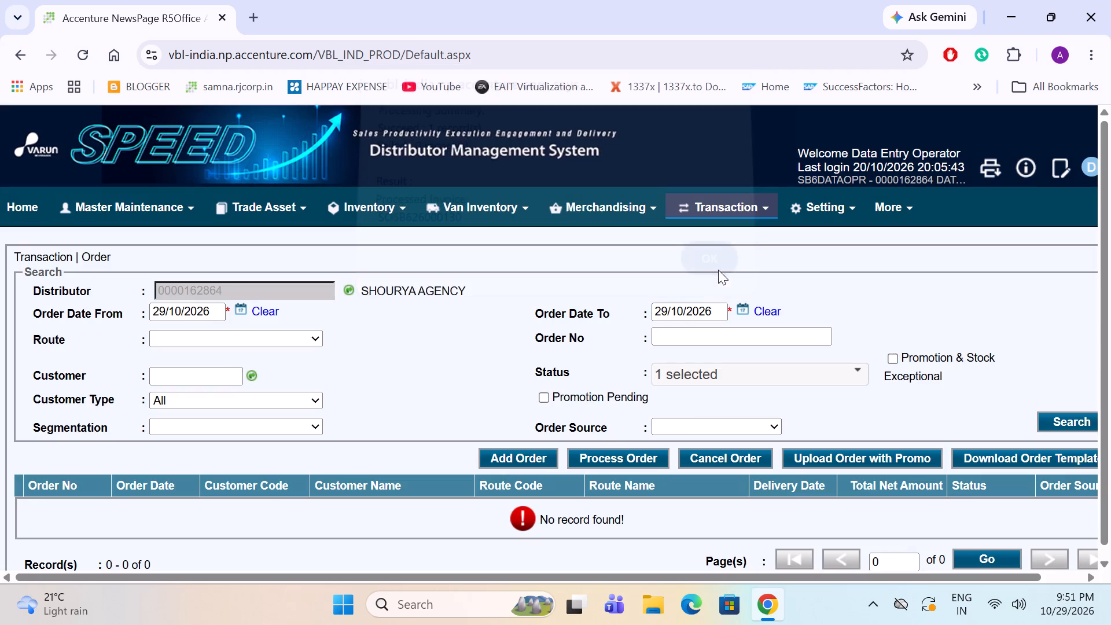
click(523, 450)
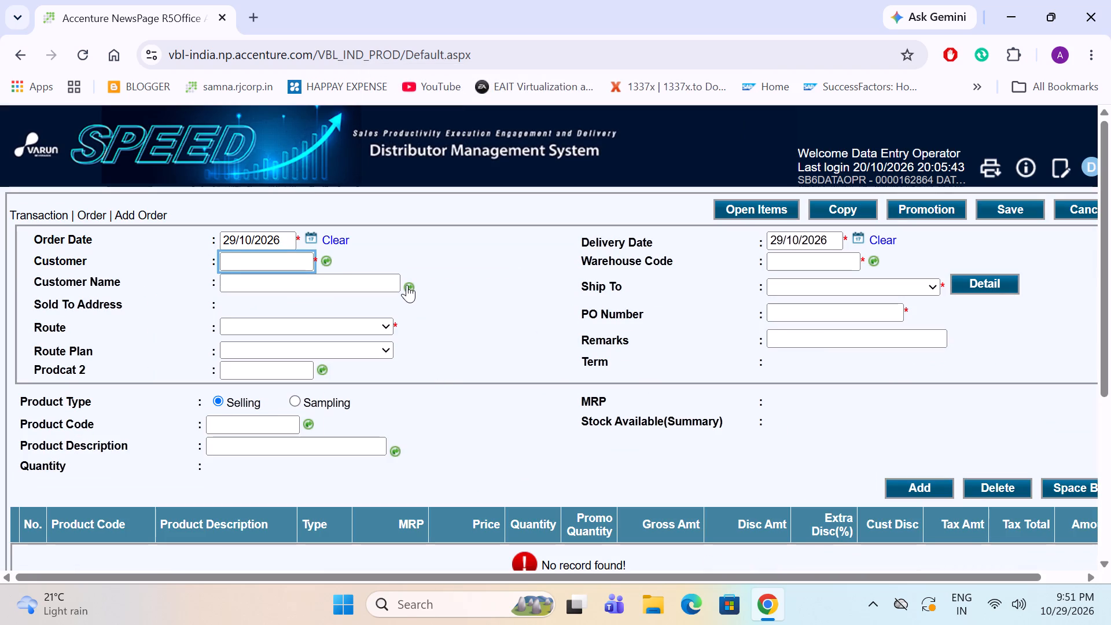
click(407, 285)
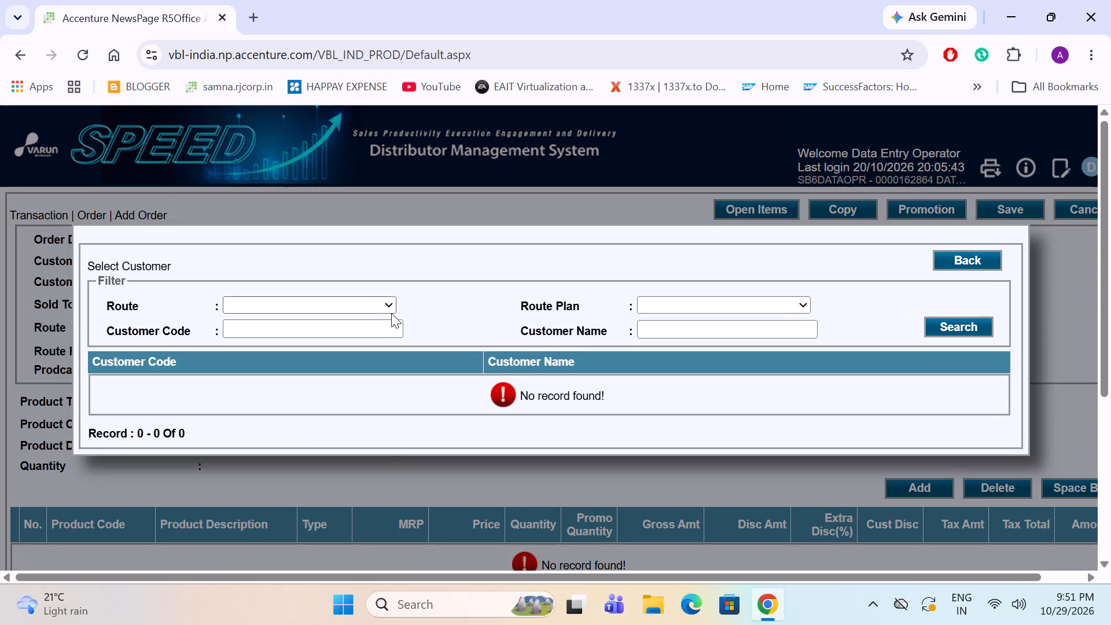
click(388, 298)
click(387, 361)
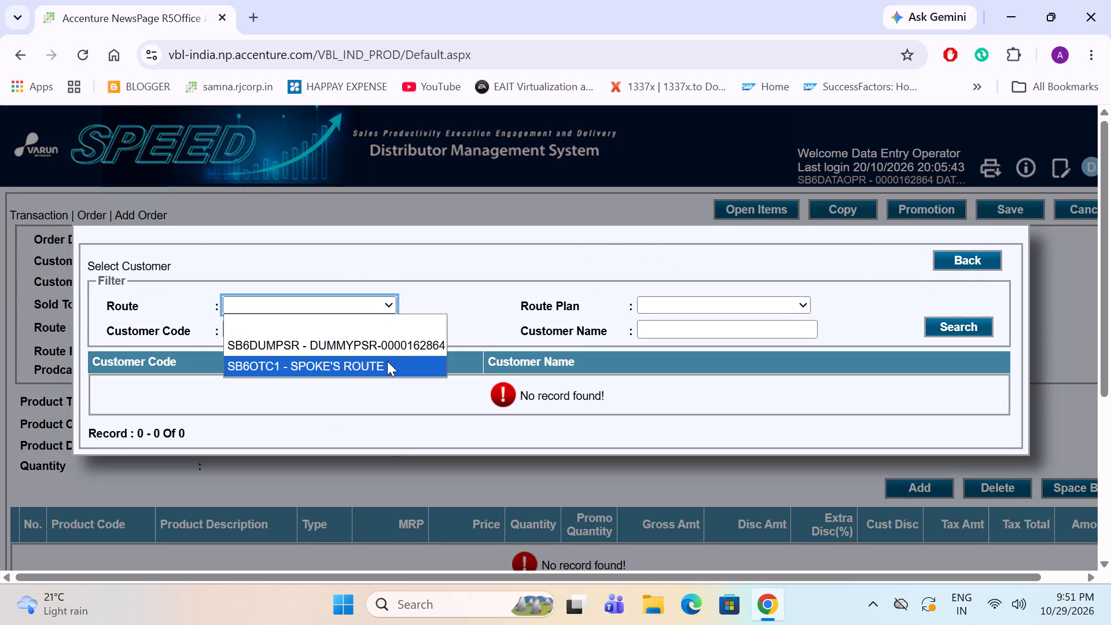
click(959, 321)
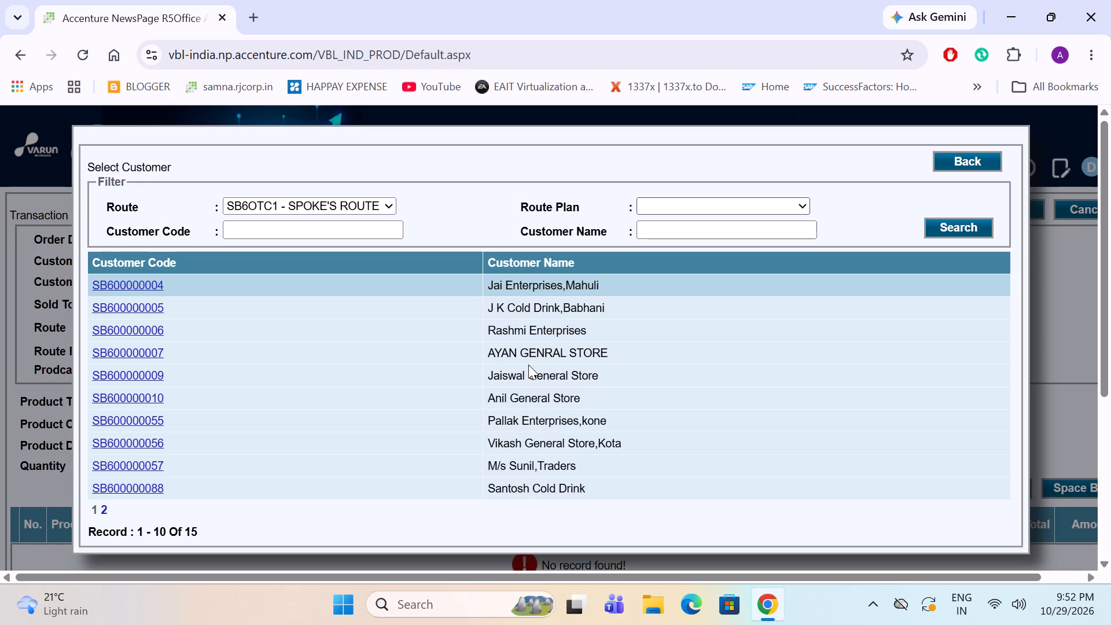
click(154, 467)
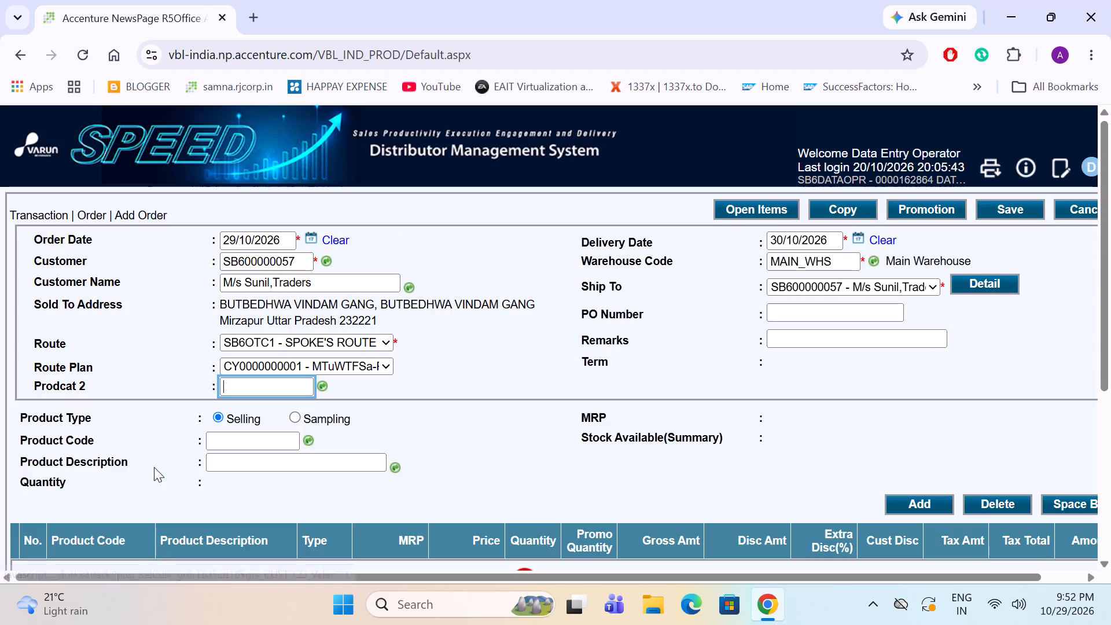
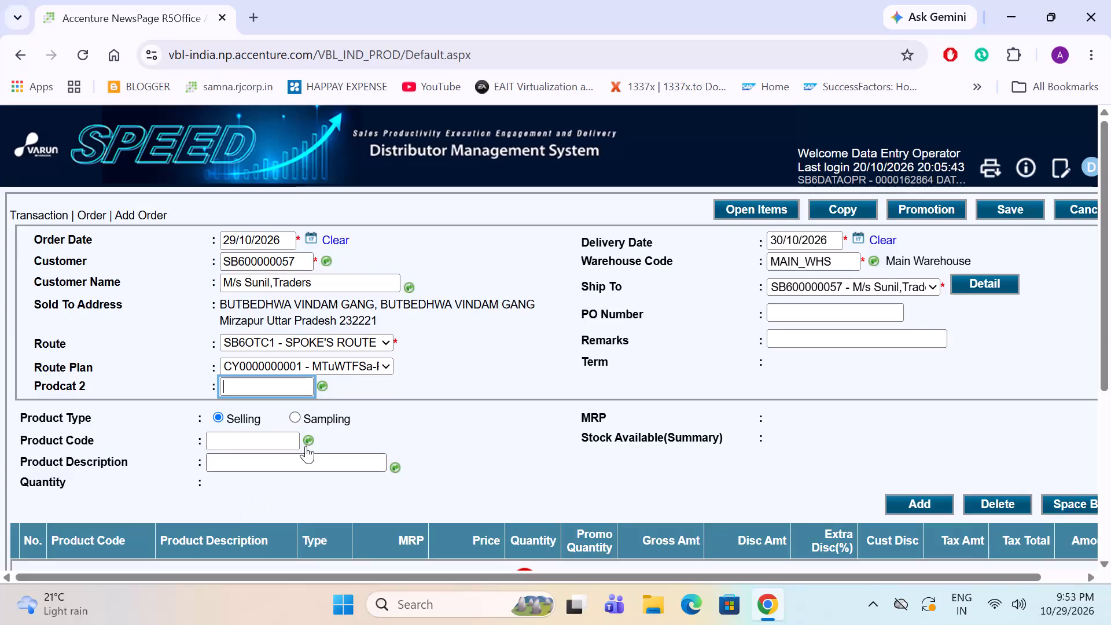
Add 250ML products to the order: 100 CT of 7 UP 250ml PET 30 Rs10 ZERO (5550206) and 250 CT of STING 250ML PET 30 RS20 NF (4092).
click(310, 441)
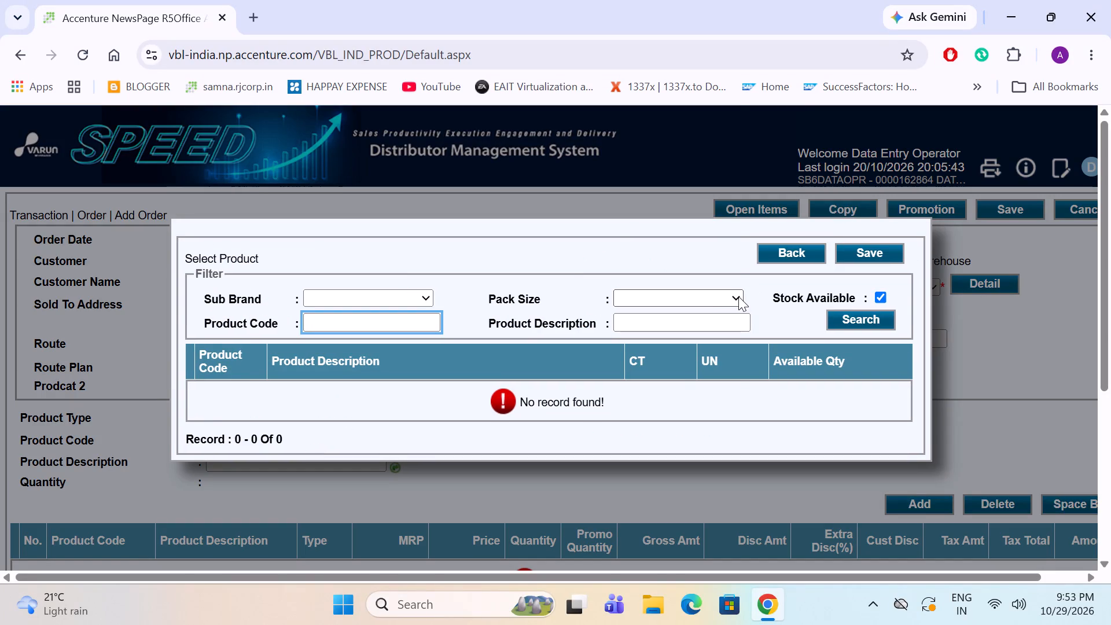
click(738, 296)
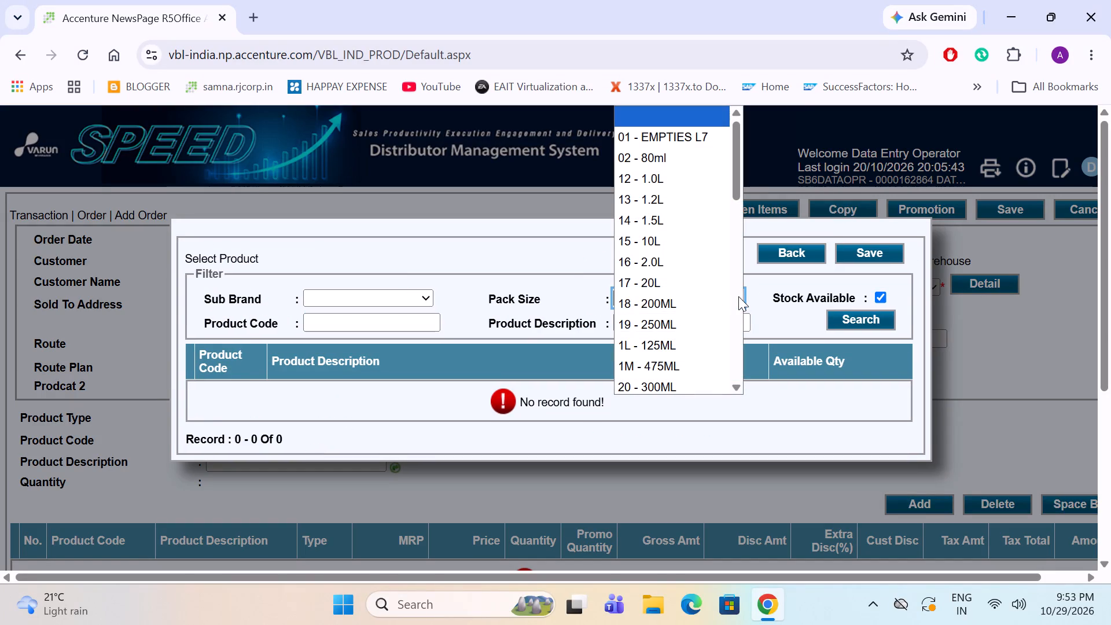
click(696, 322)
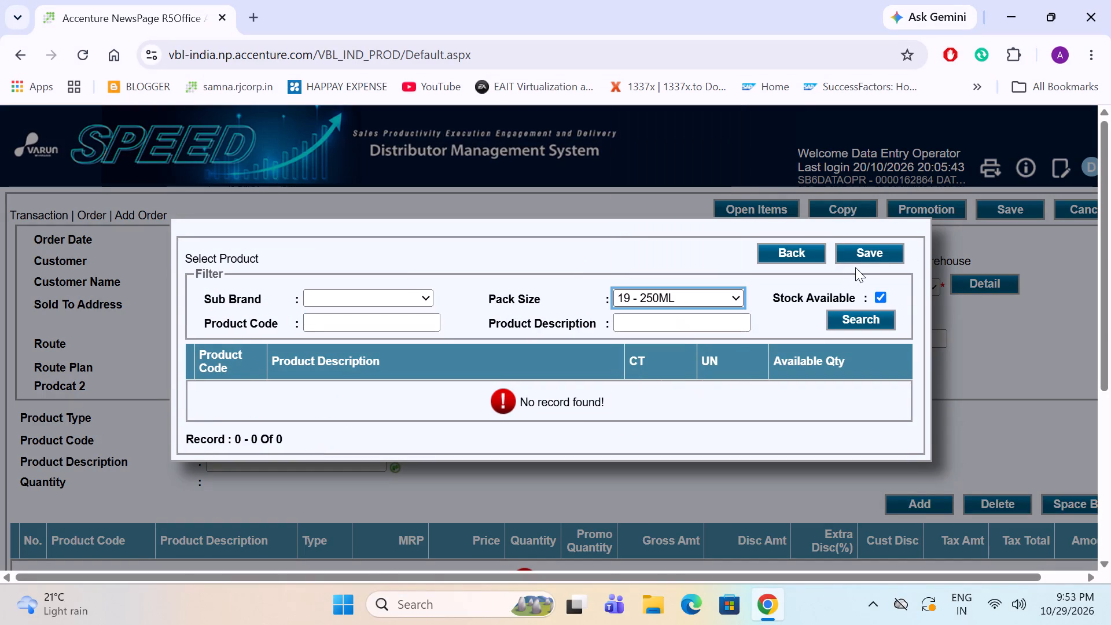
click(871, 253)
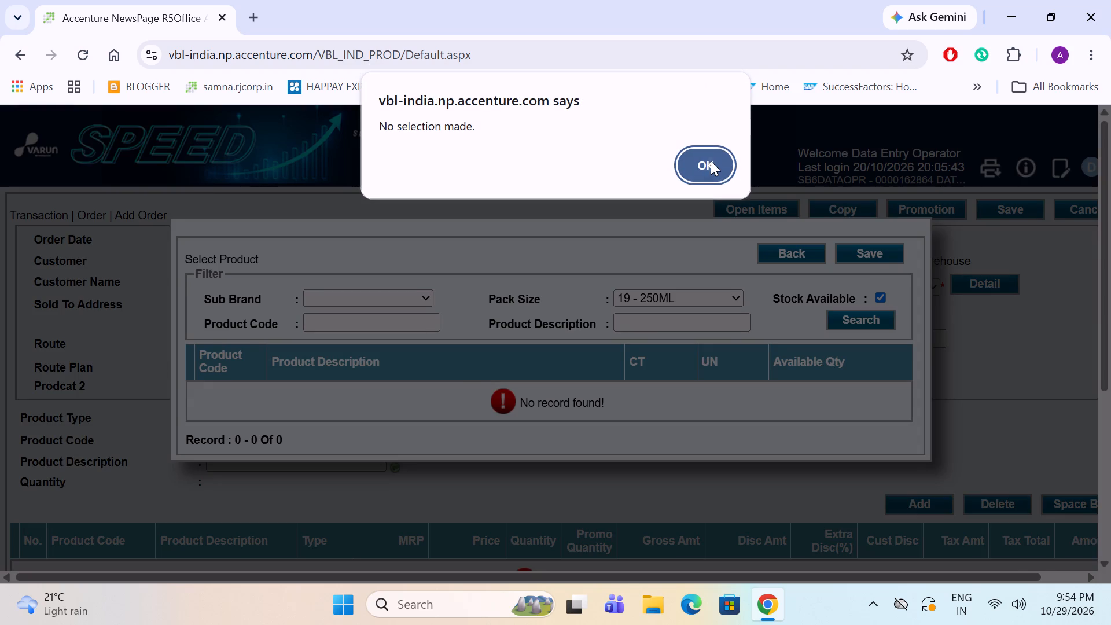
click(711, 161)
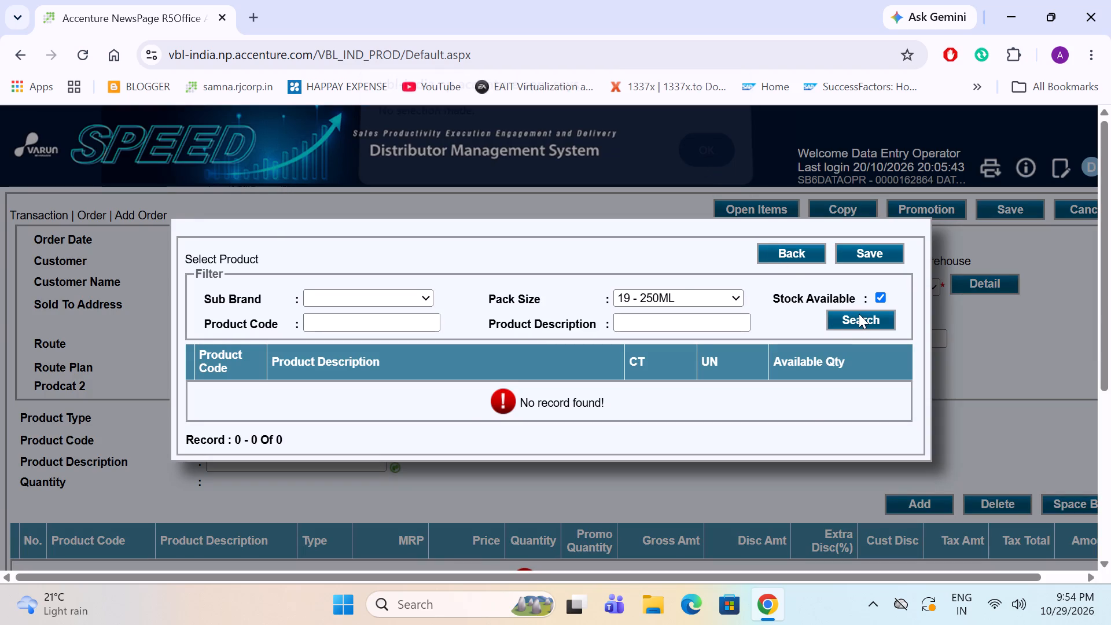
click(859, 314)
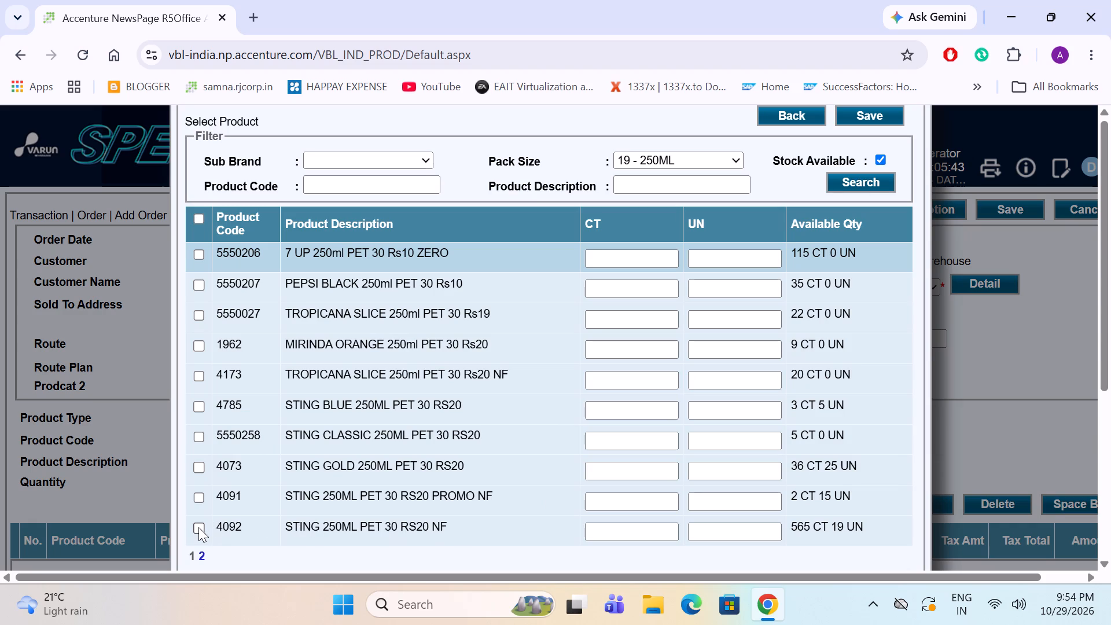
click(204, 556)
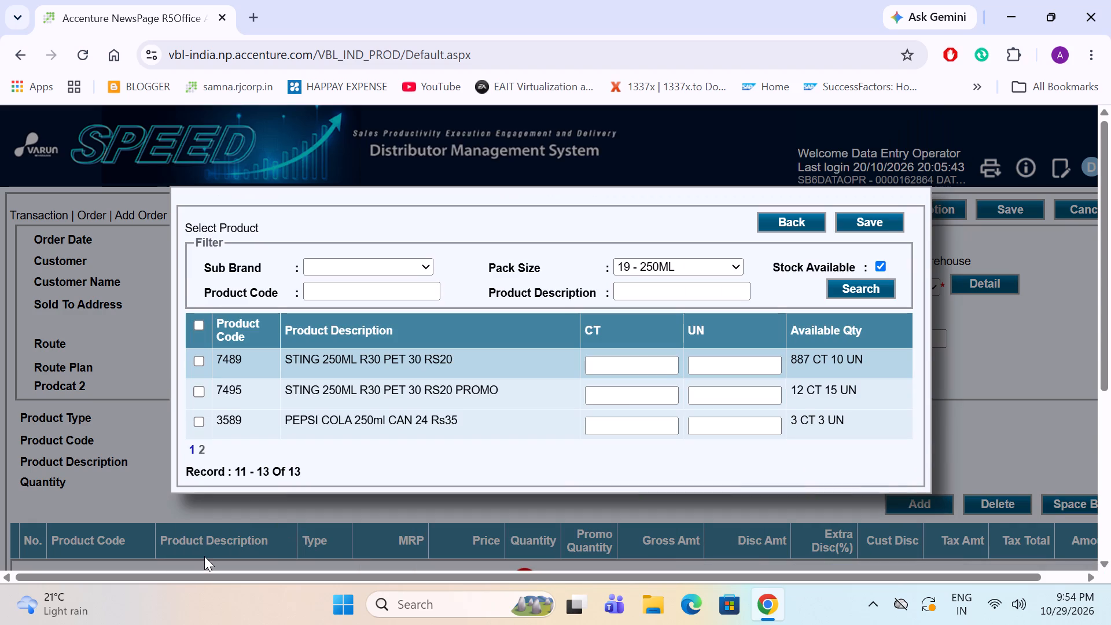
click(191, 450)
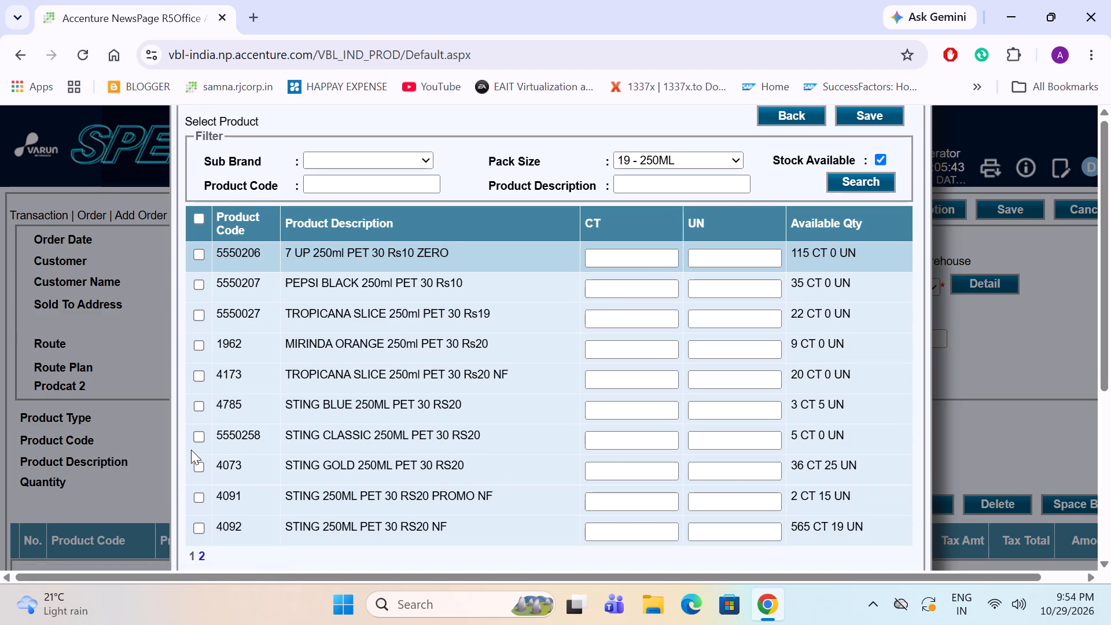
click(198, 529)
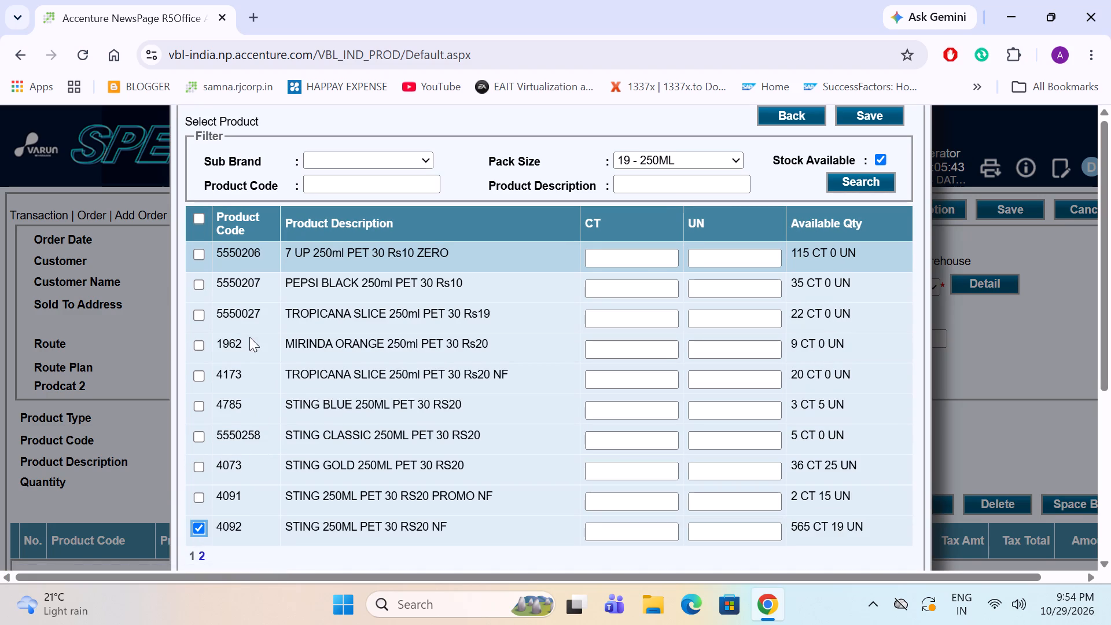
click(198, 252)
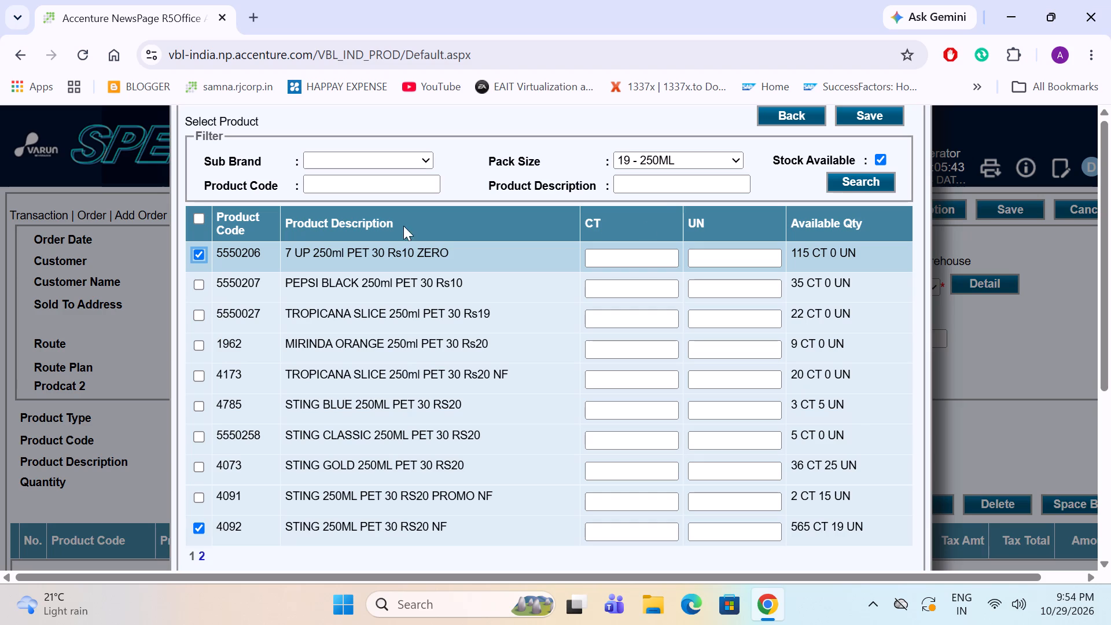
click(646, 263)
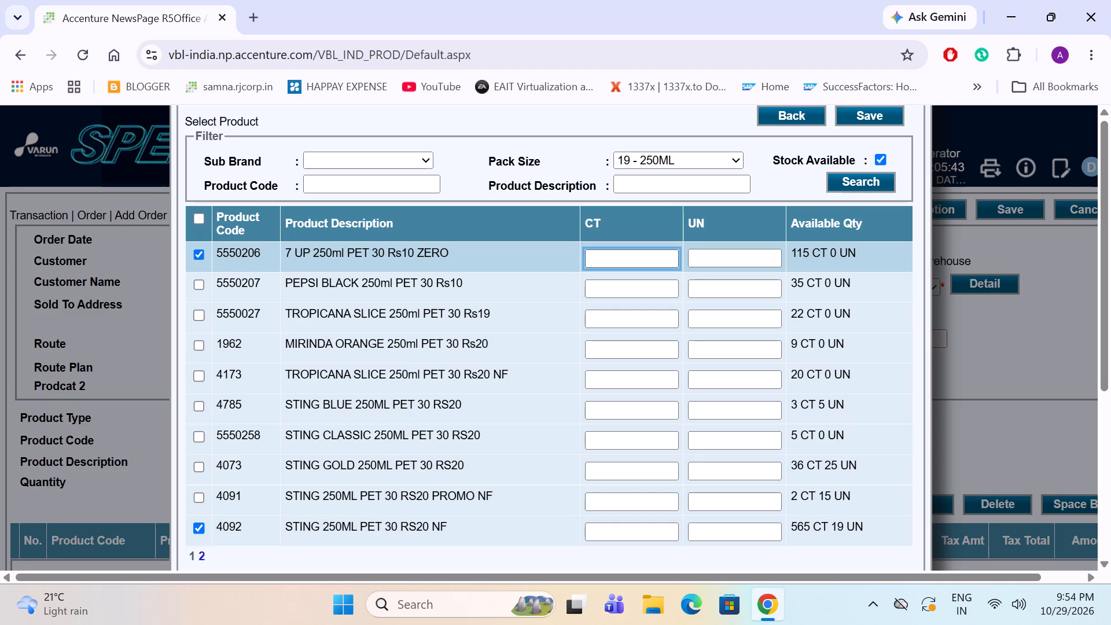
text(100)
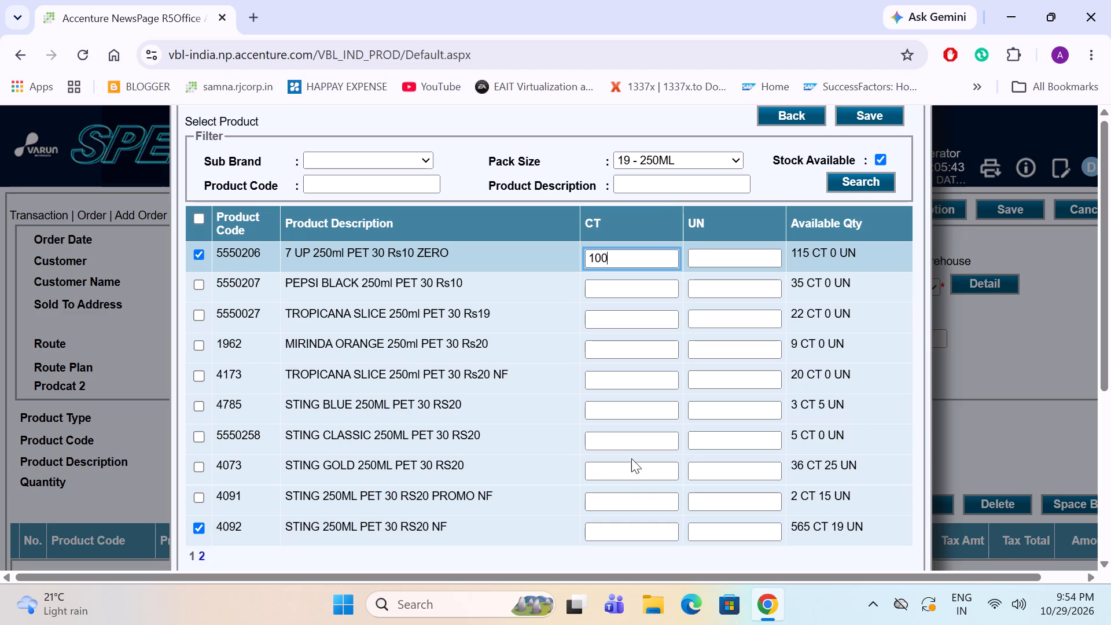
click(634, 532)
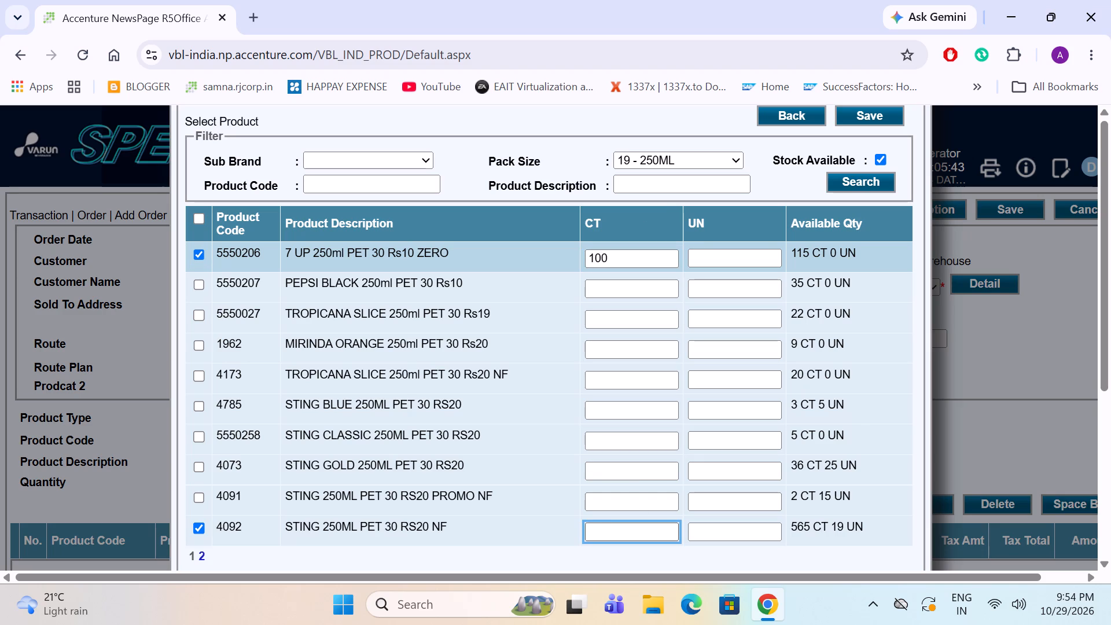
text(25)
key(0)
click(869, 113)
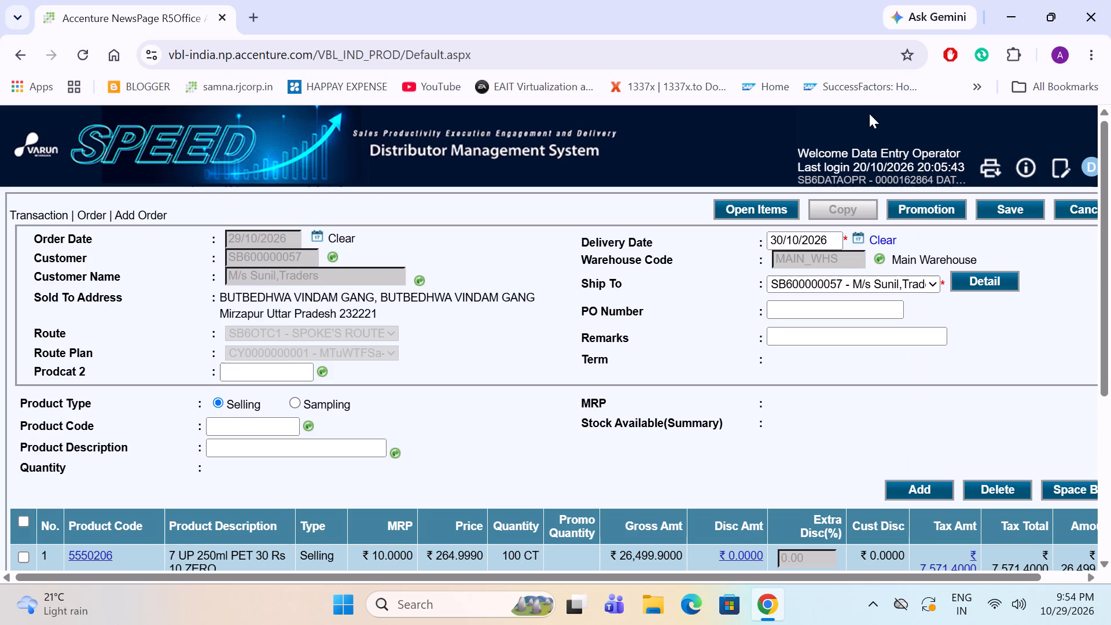
Select 400ML products for the order: 100 CT of MOUNTAIN DEW MDC (5550196) and 50 CT of PEPSI COLA MDC (5550197).
click(309, 425)
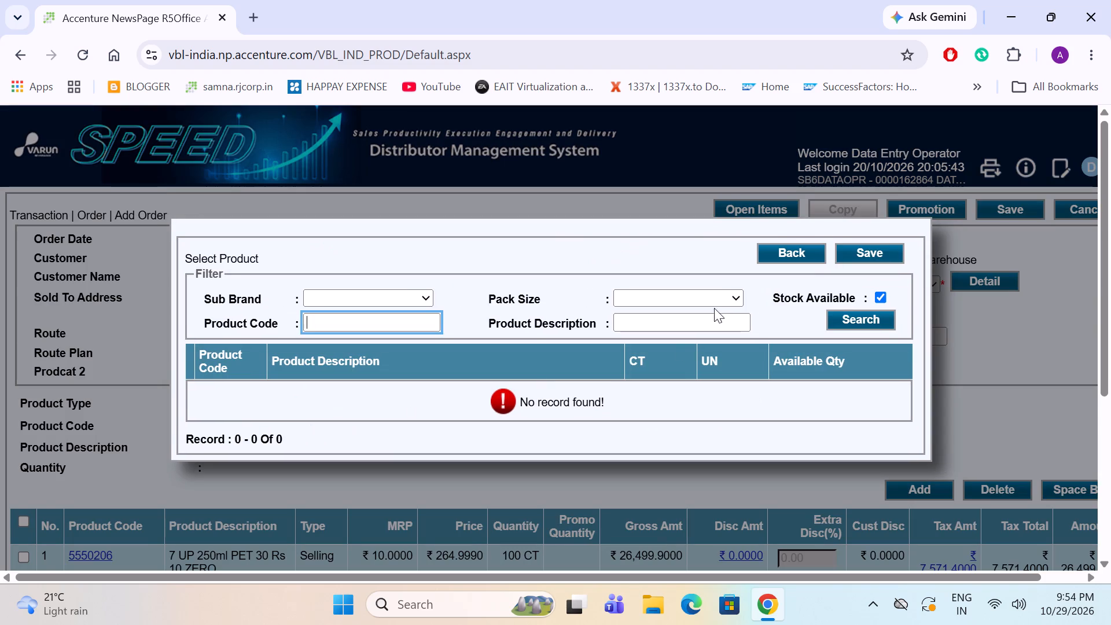
click(741, 295)
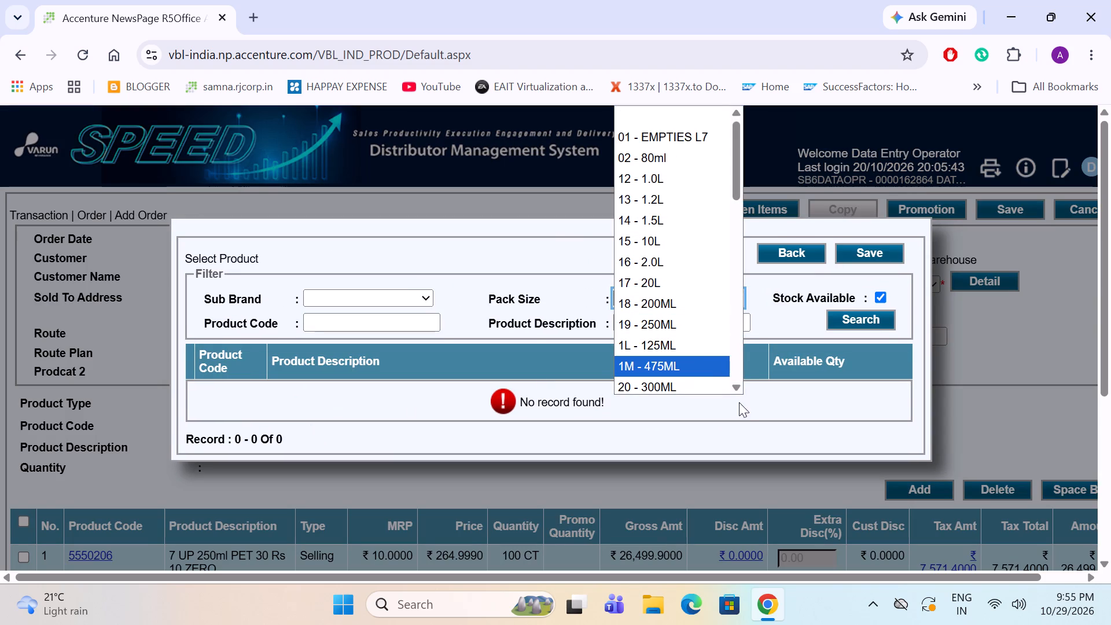
triple_click(736, 384)
double_click(736, 384)
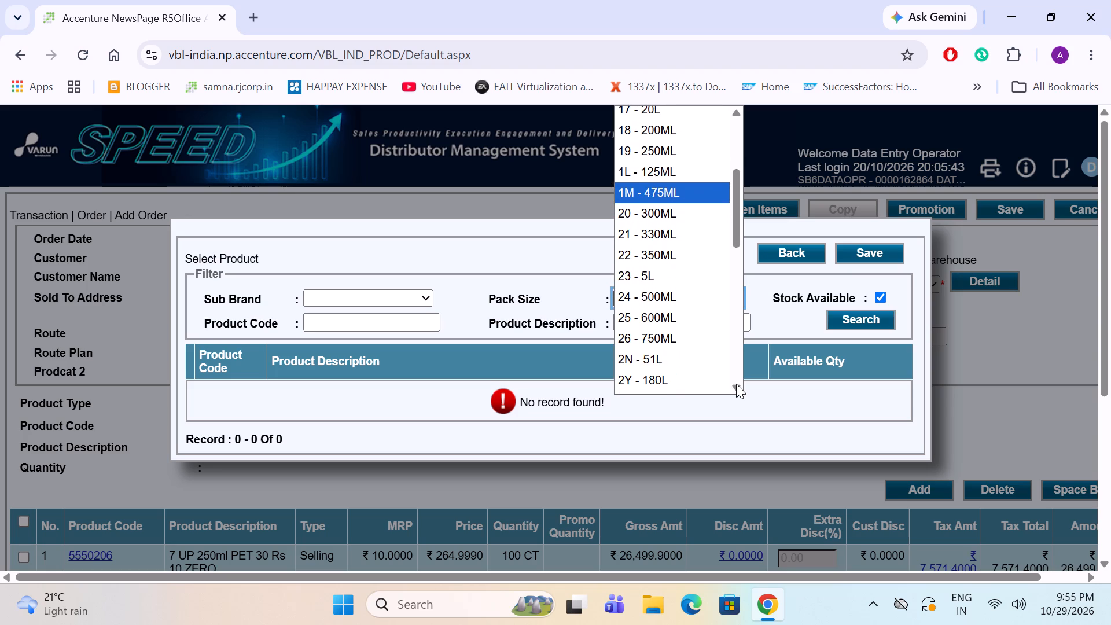
double_click(736, 384)
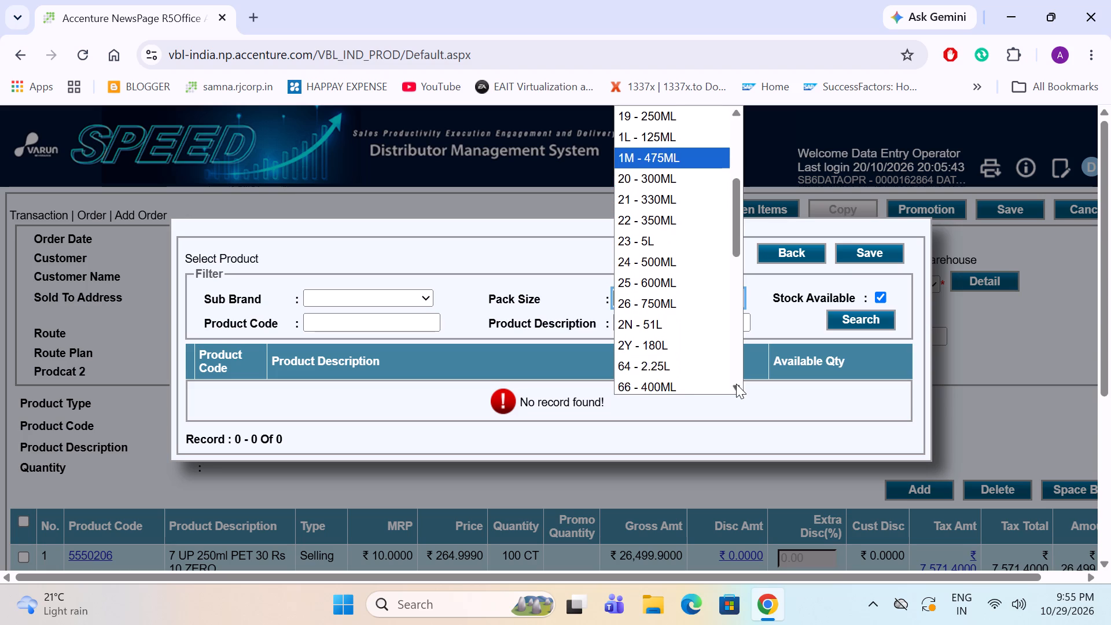
click(677, 357)
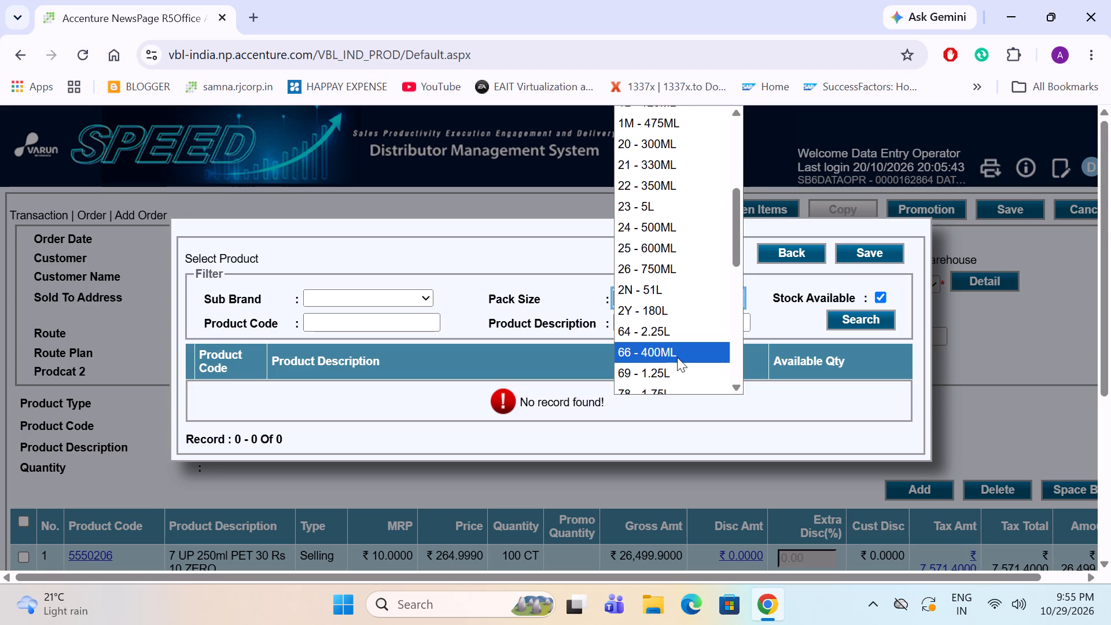
click(848, 317)
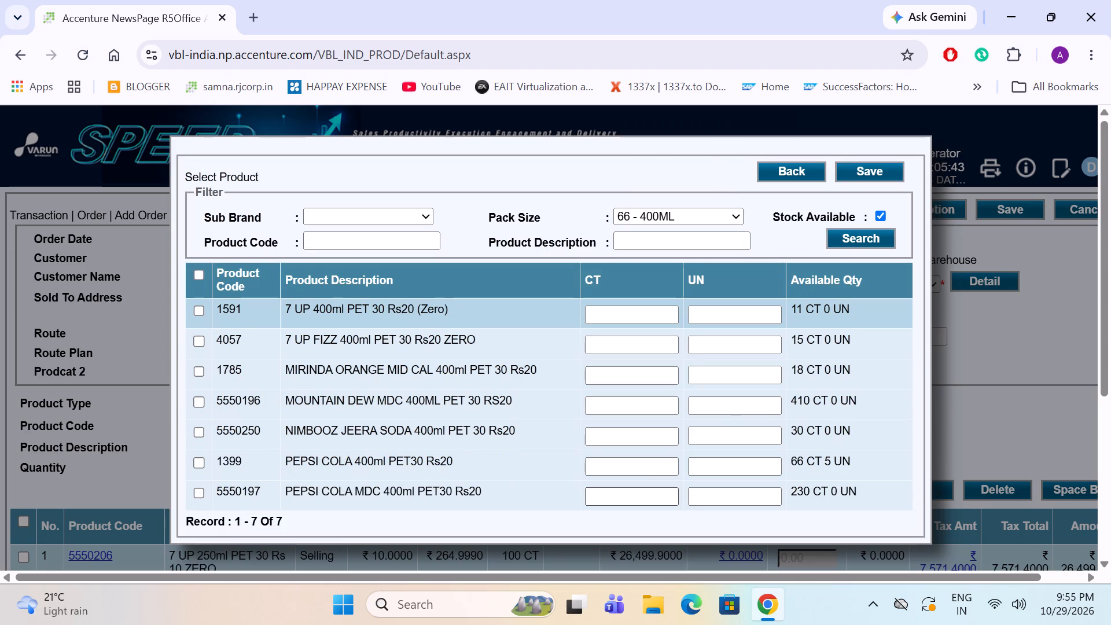
click(631, 406)
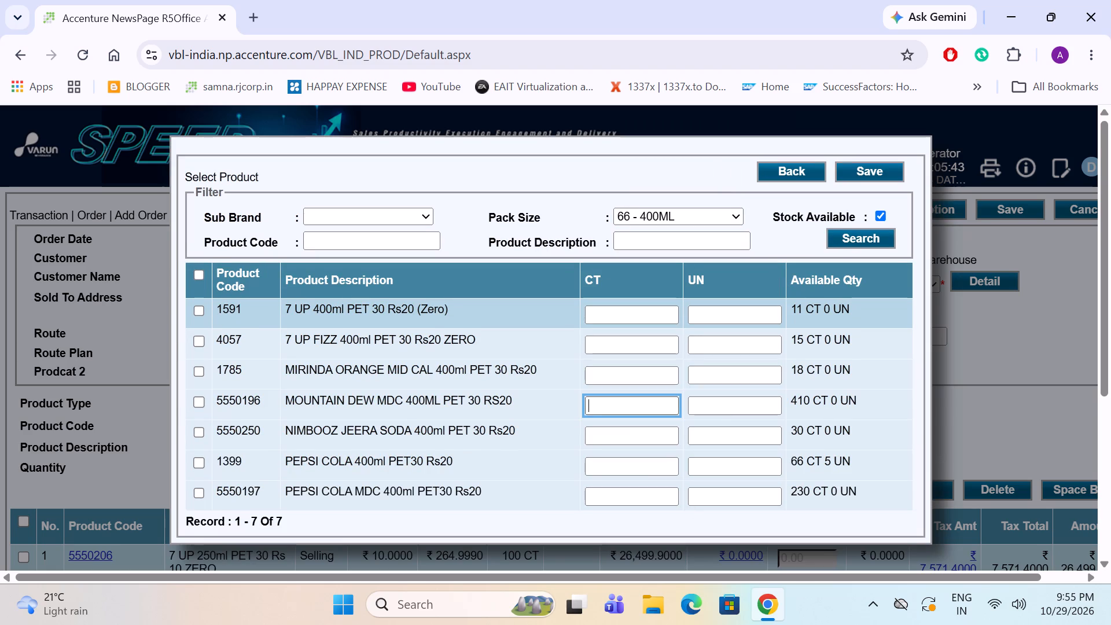
text(100)
click(618, 502)
text(50)
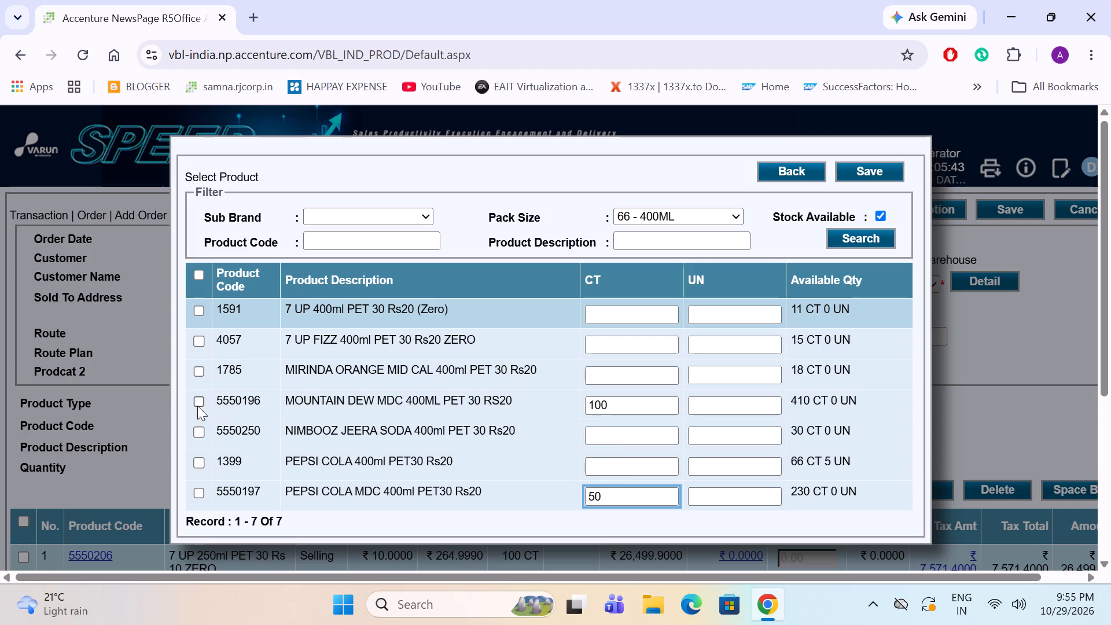
click(200, 400)
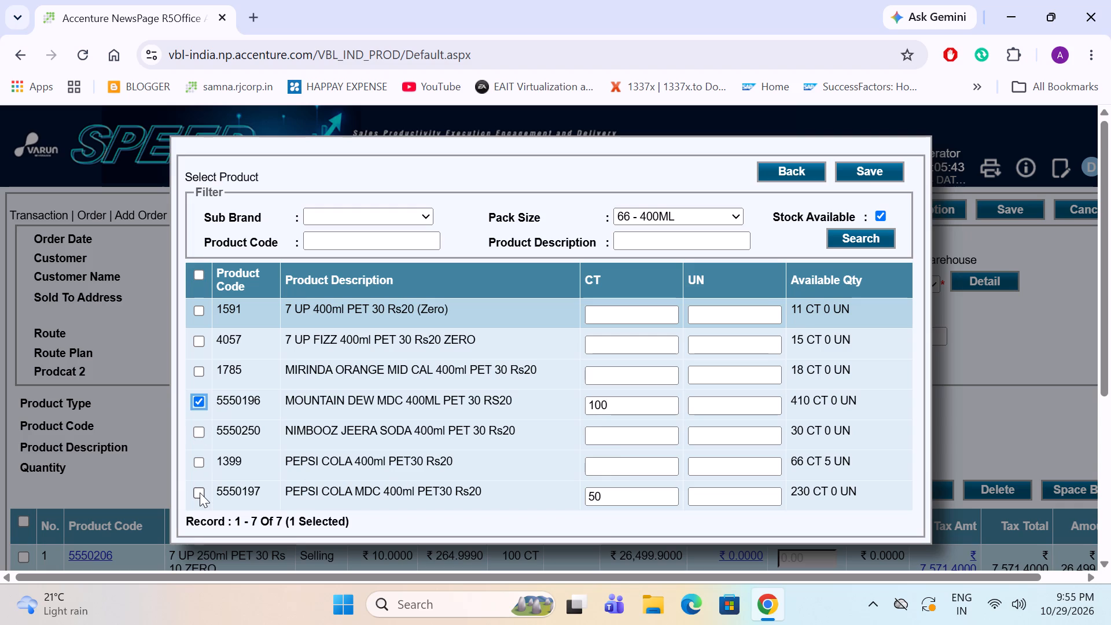
click(200, 492)
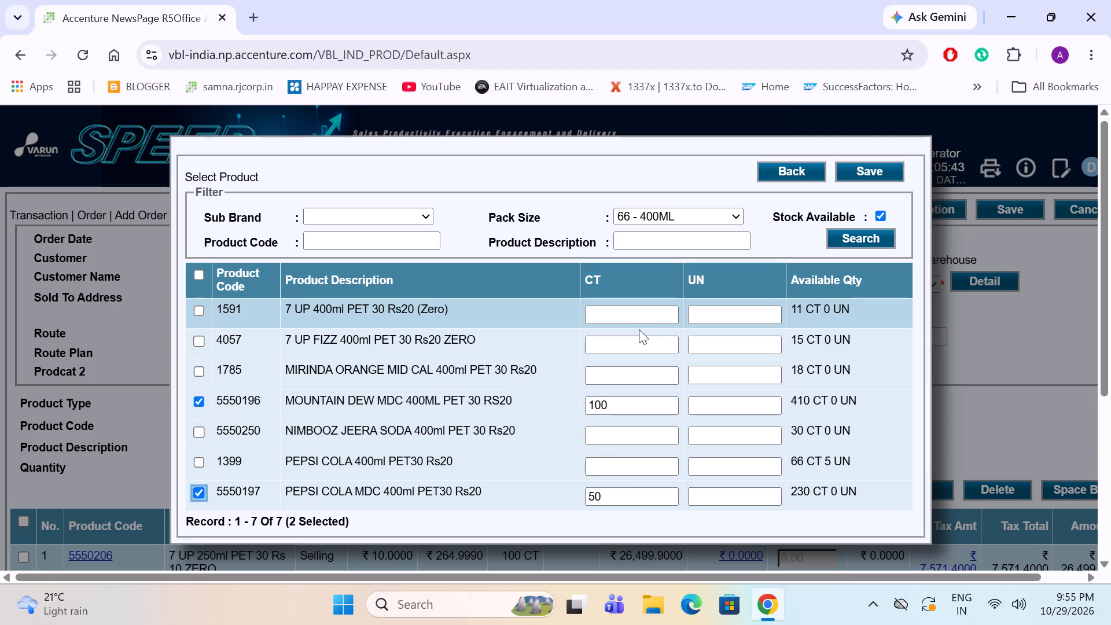
Include 11 CT of 7 UP 400ml PET 30 Rs20 (Zero) (1591) and add the selected 400ML products to the order.
click(642, 326)
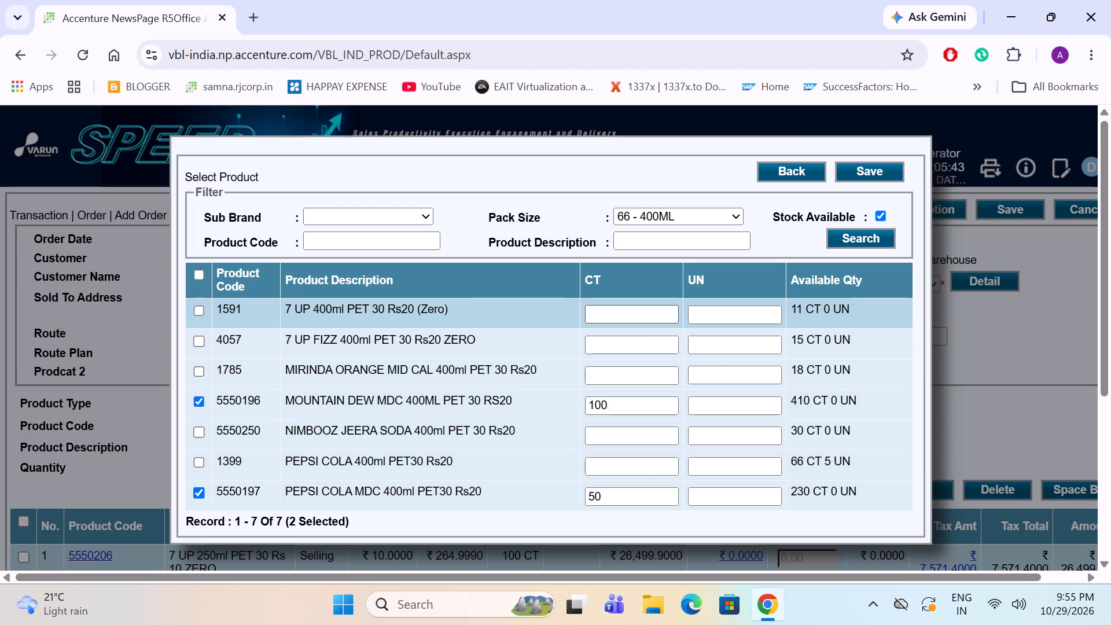
click(642, 312)
text(11)
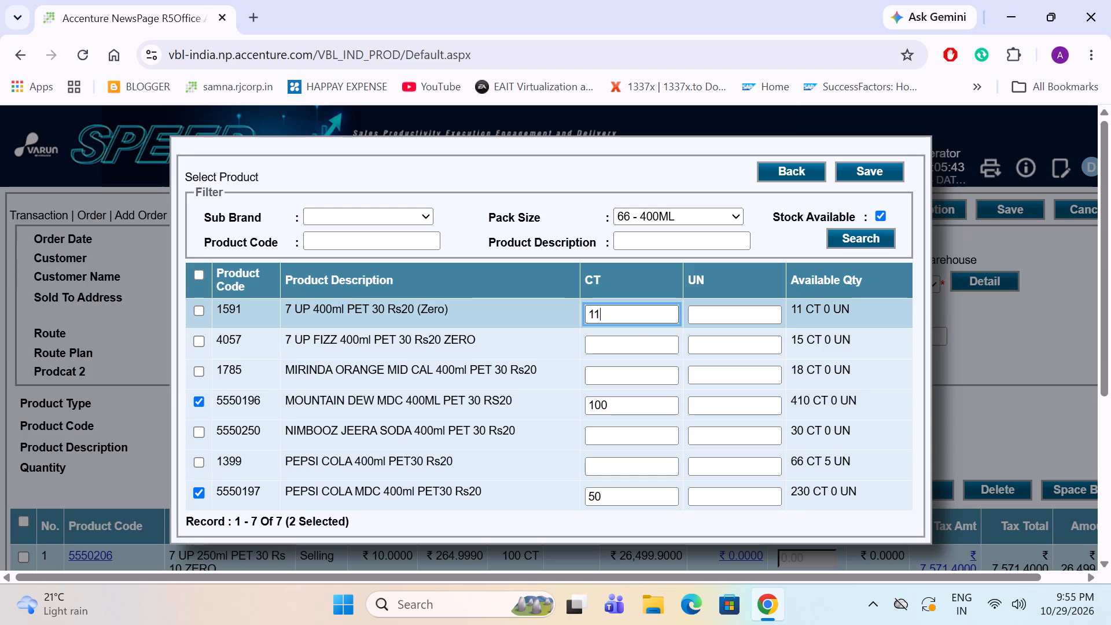
click(199, 307)
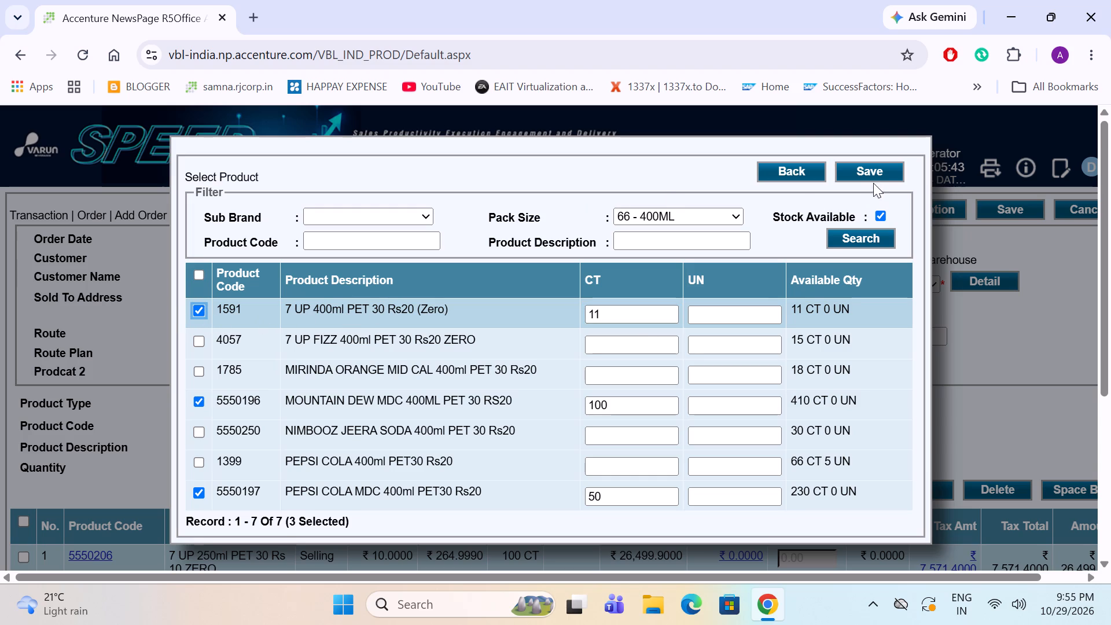
click(875, 168)
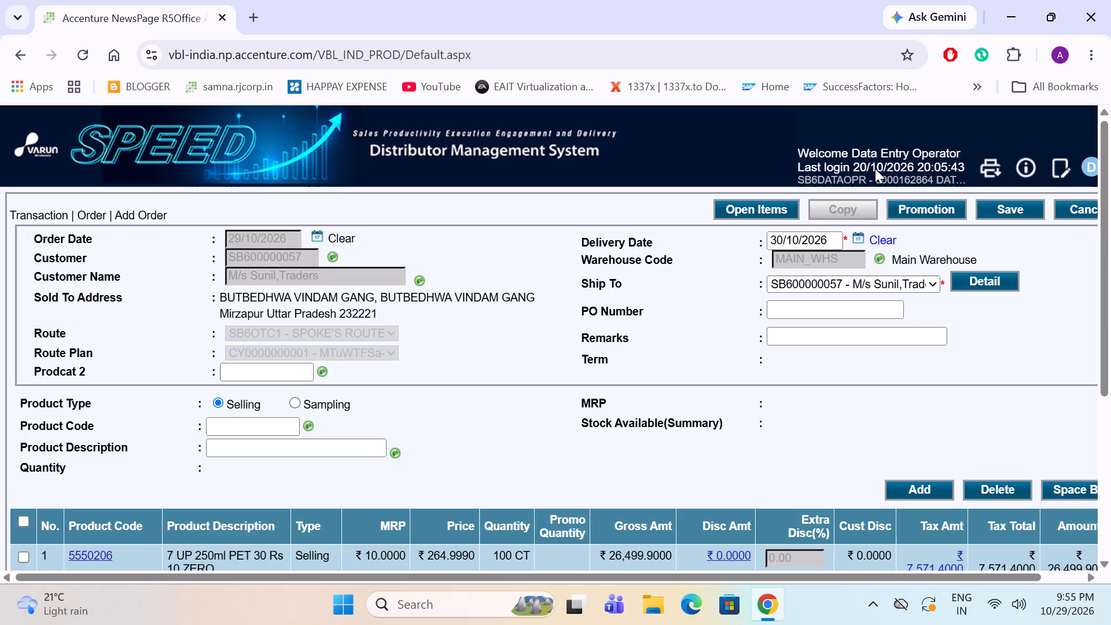
Apply the available promotions to all product lines and save the M/s Sunil,Traders order.
click(21, 523)
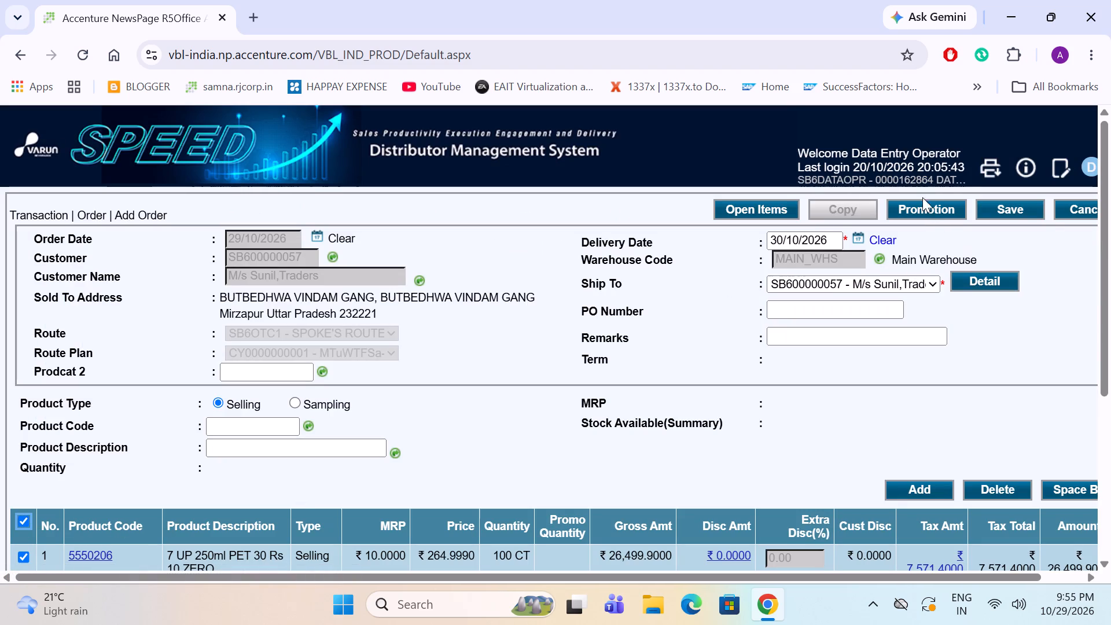
click(926, 209)
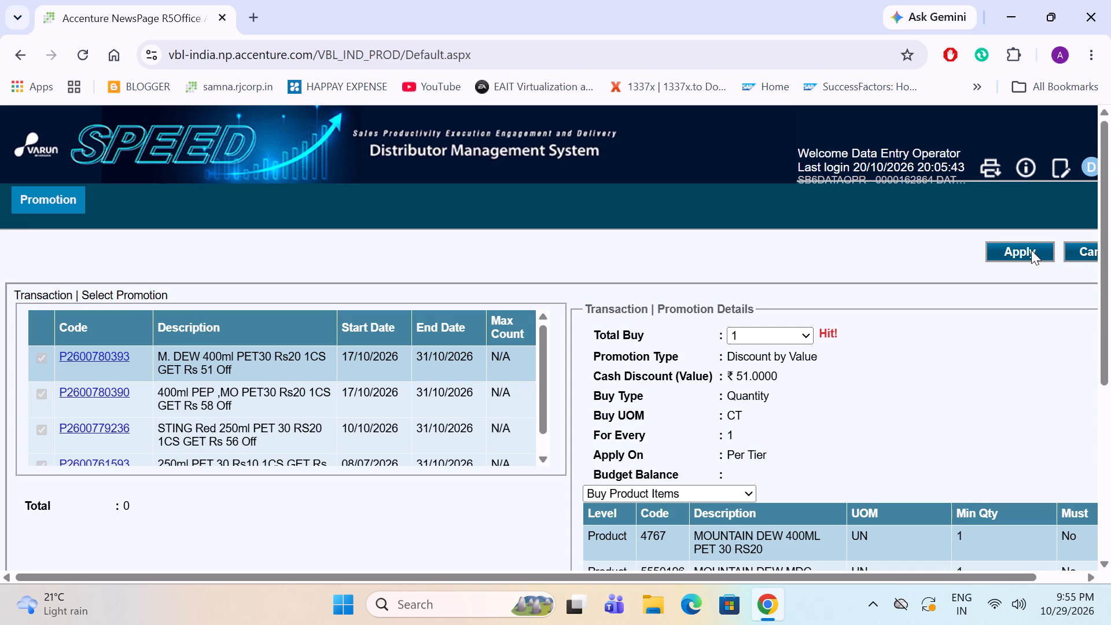
click(1025, 250)
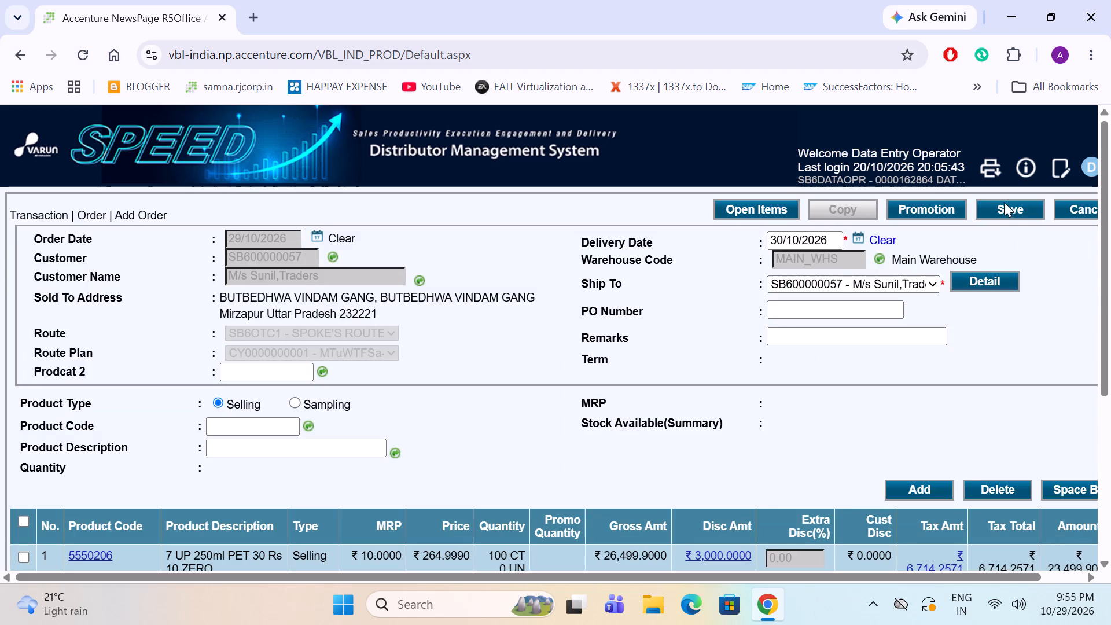
click(1011, 204)
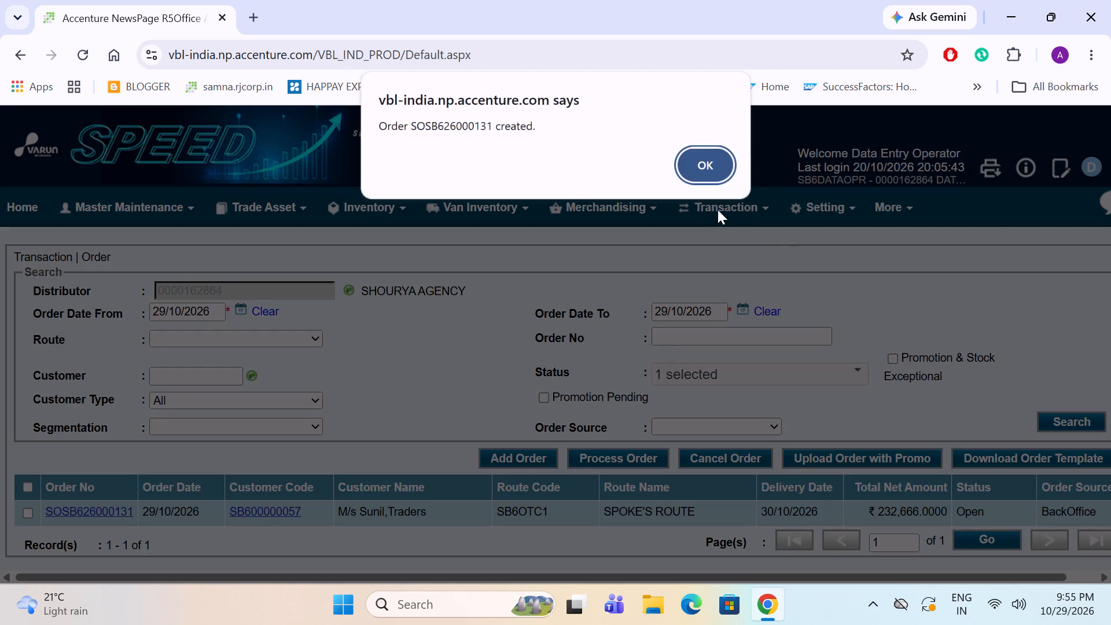
click(719, 164)
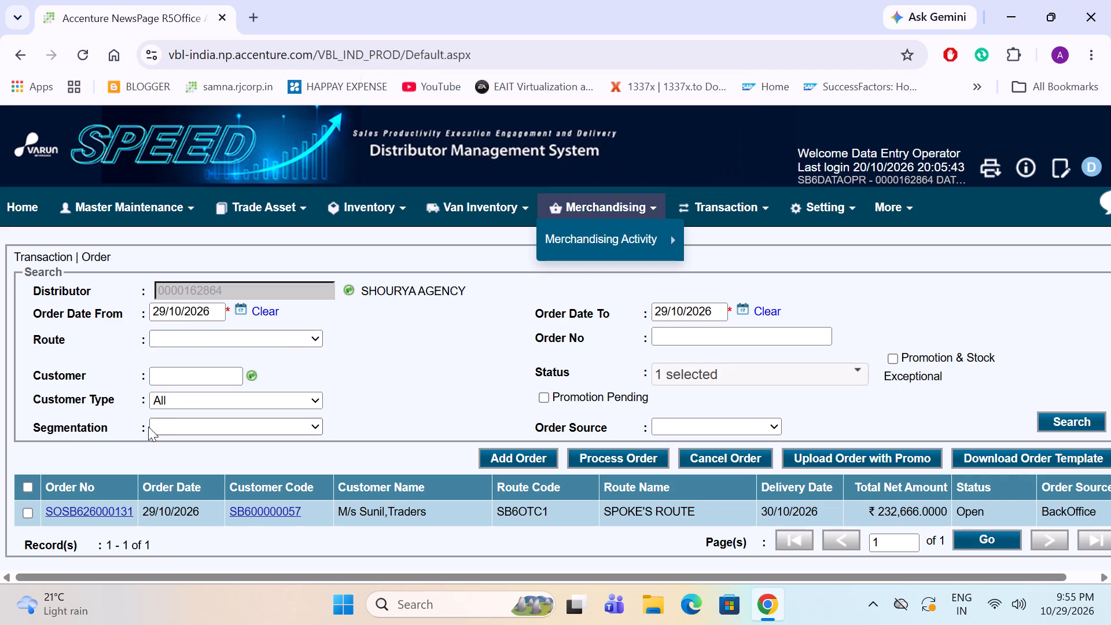
Process the open M/s Sunil,Traders order without replacing its delivery date.
click(24, 490)
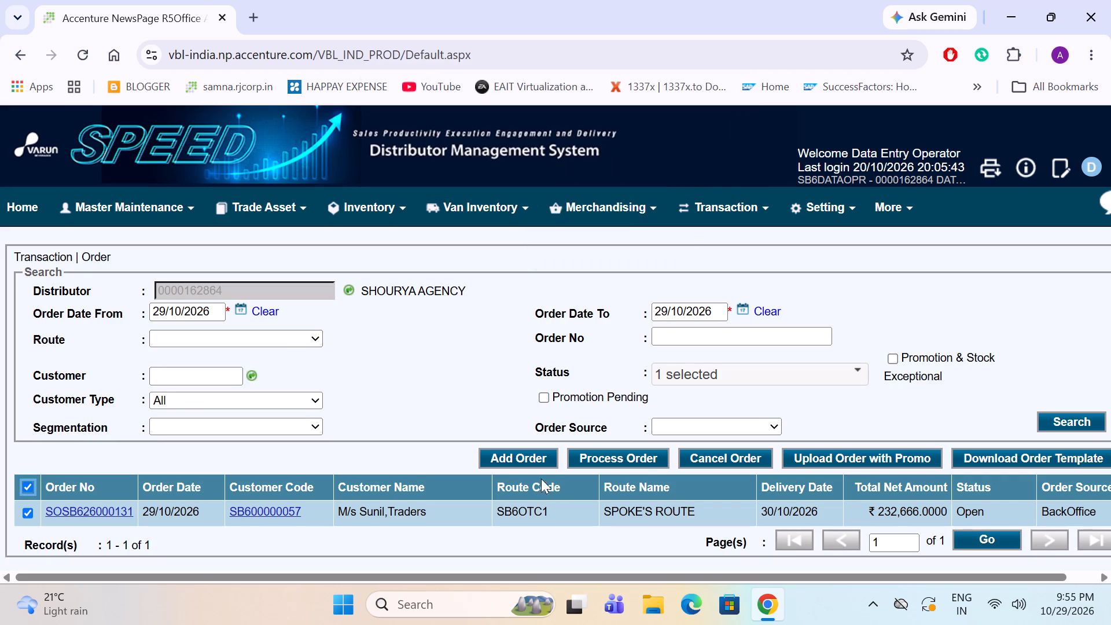
click(642, 458)
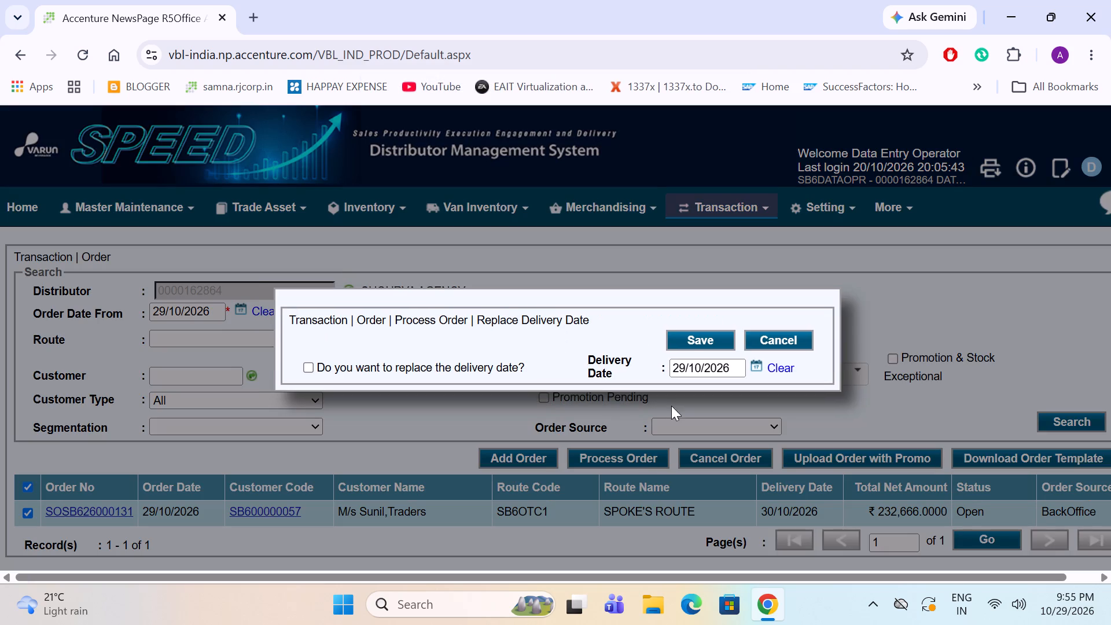
click(698, 334)
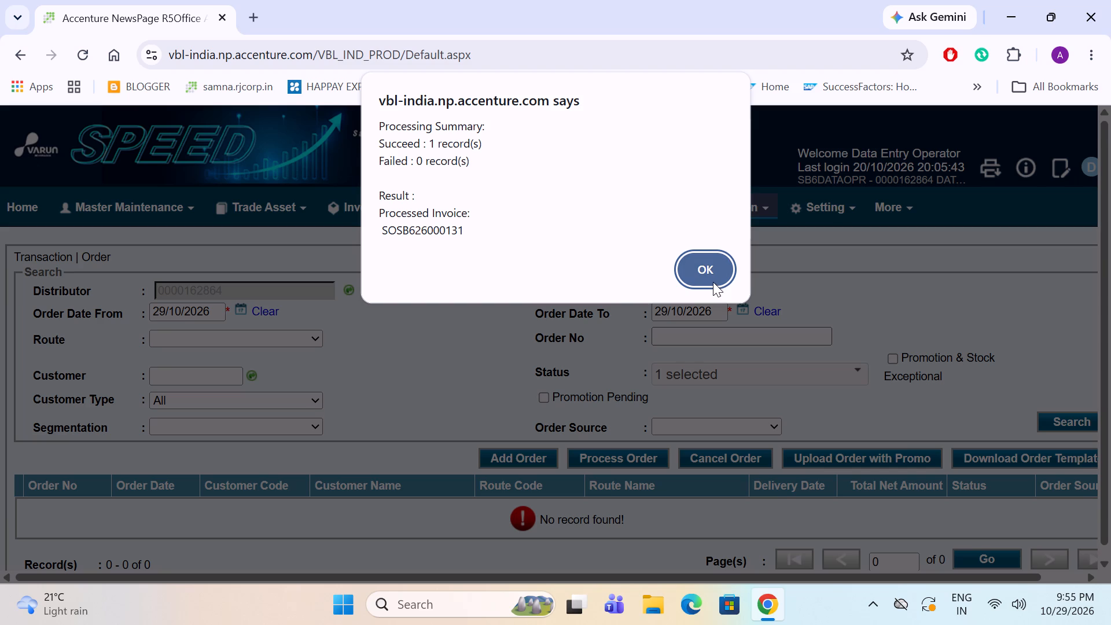
click(711, 274)
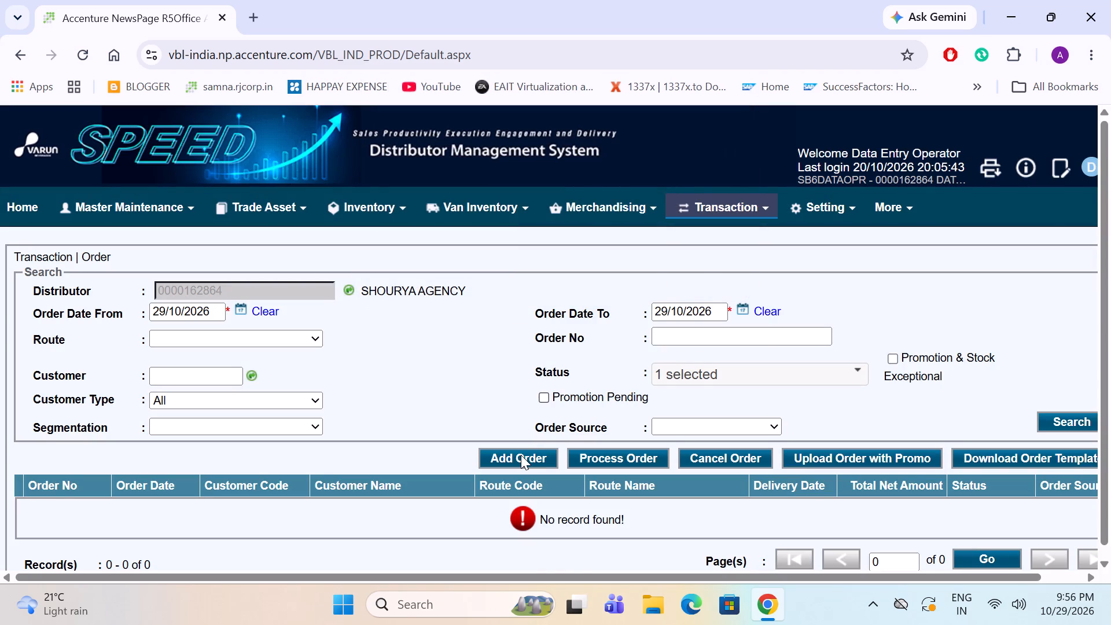
click(521, 455)
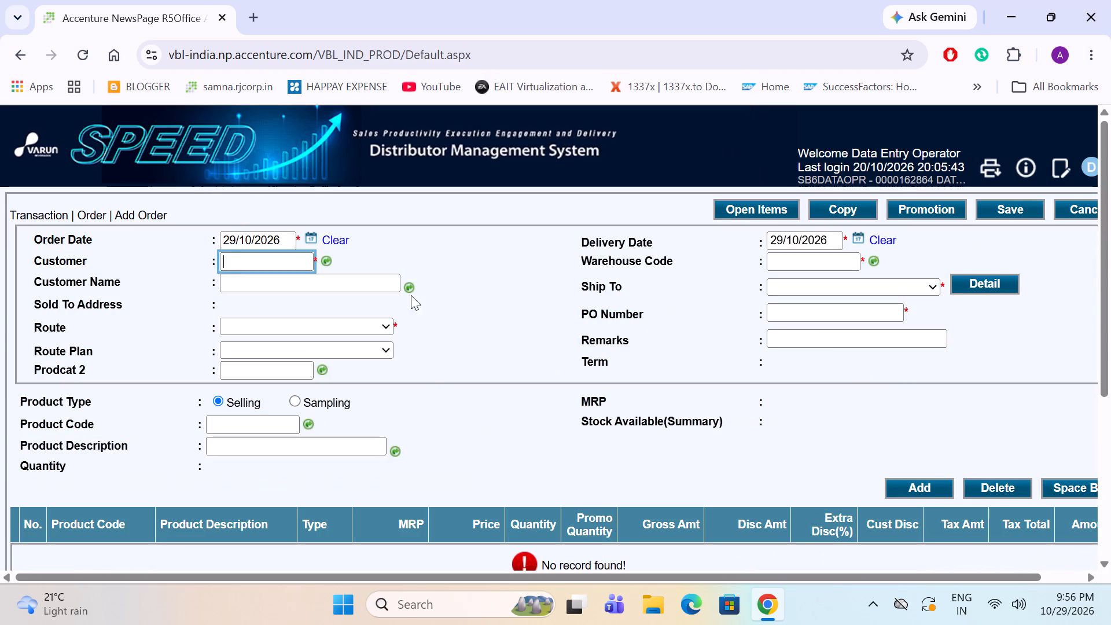
click(407, 286)
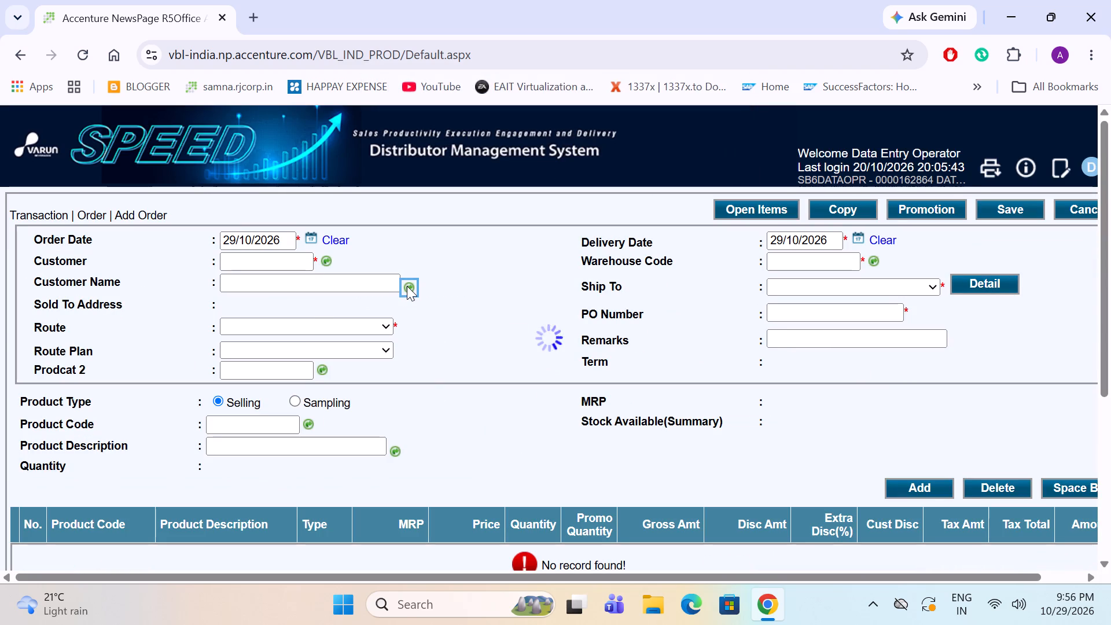
click(386, 303)
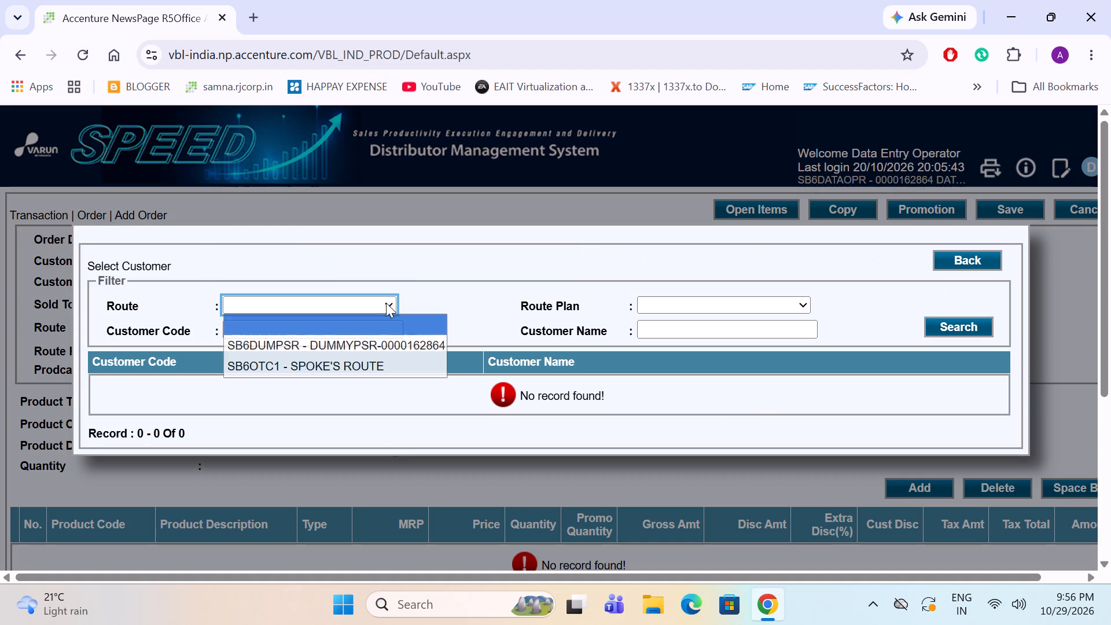
click(385, 365)
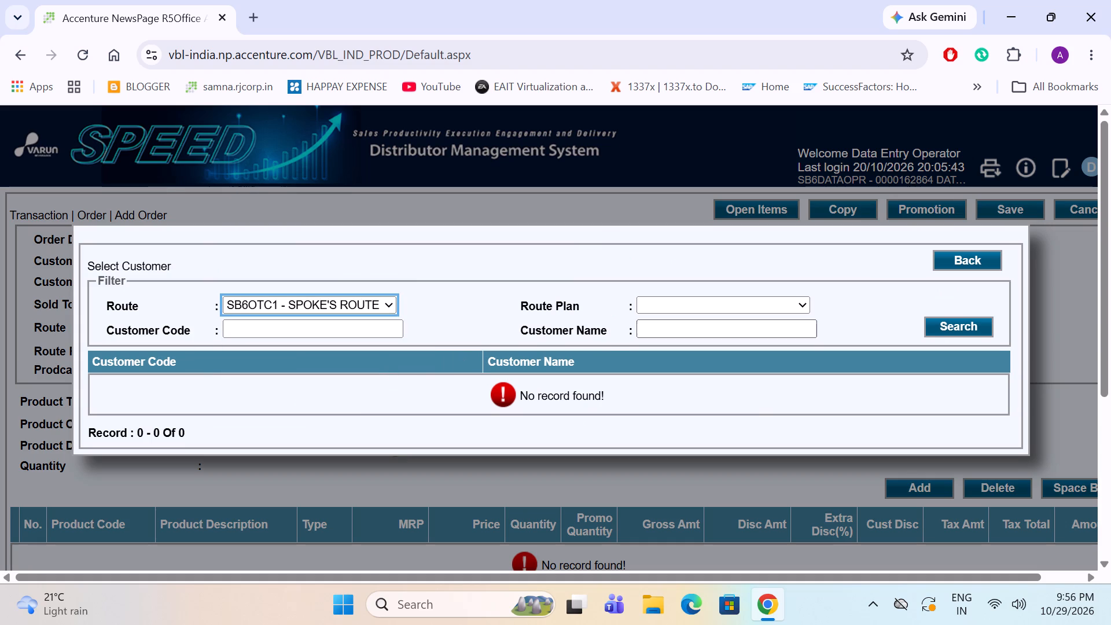
click(959, 323)
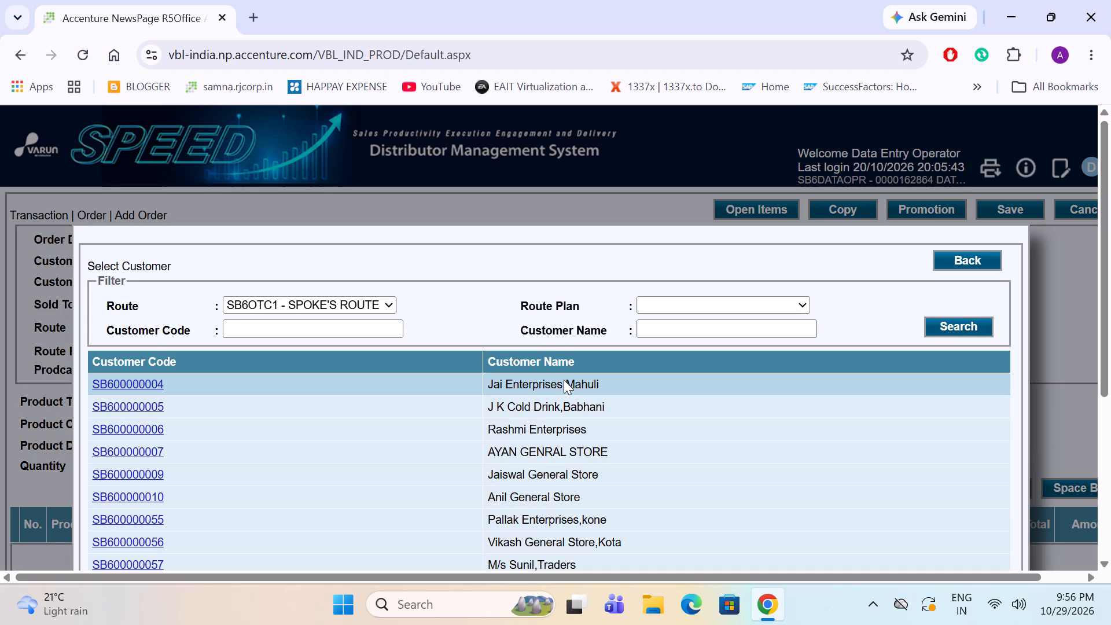
click(149, 483)
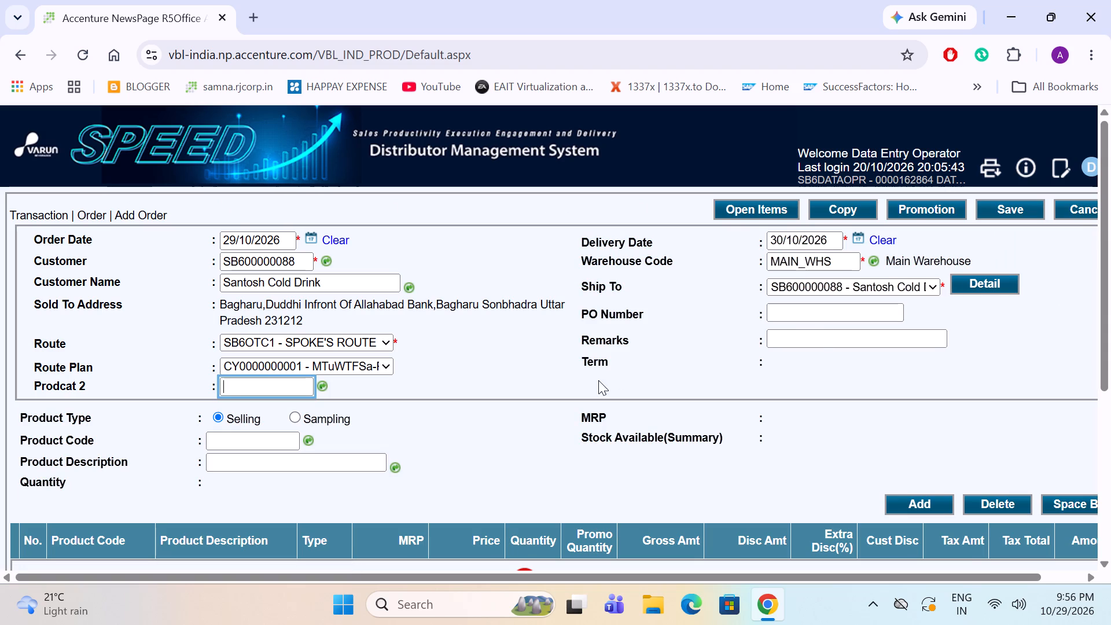
Add 175 CT of the 2.25L product MOUNTAIN DEW MDC FIZZ 2.25 L PET 9 Rs90 (5550217) to the order.
click(308, 439)
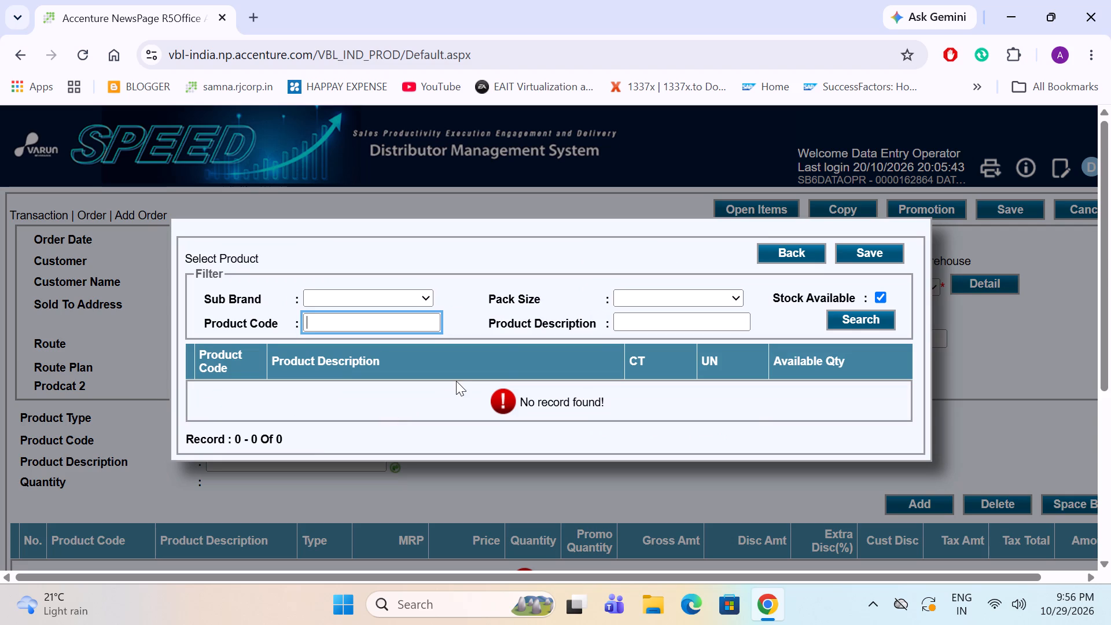
click(733, 299)
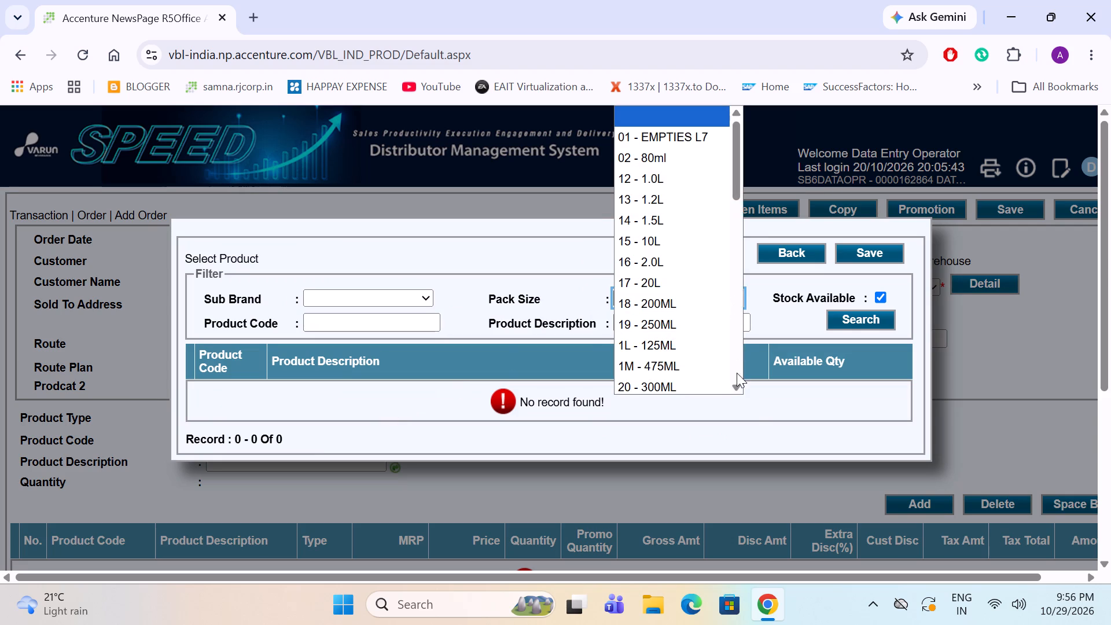
triple_click(734, 384)
double_click(734, 384)
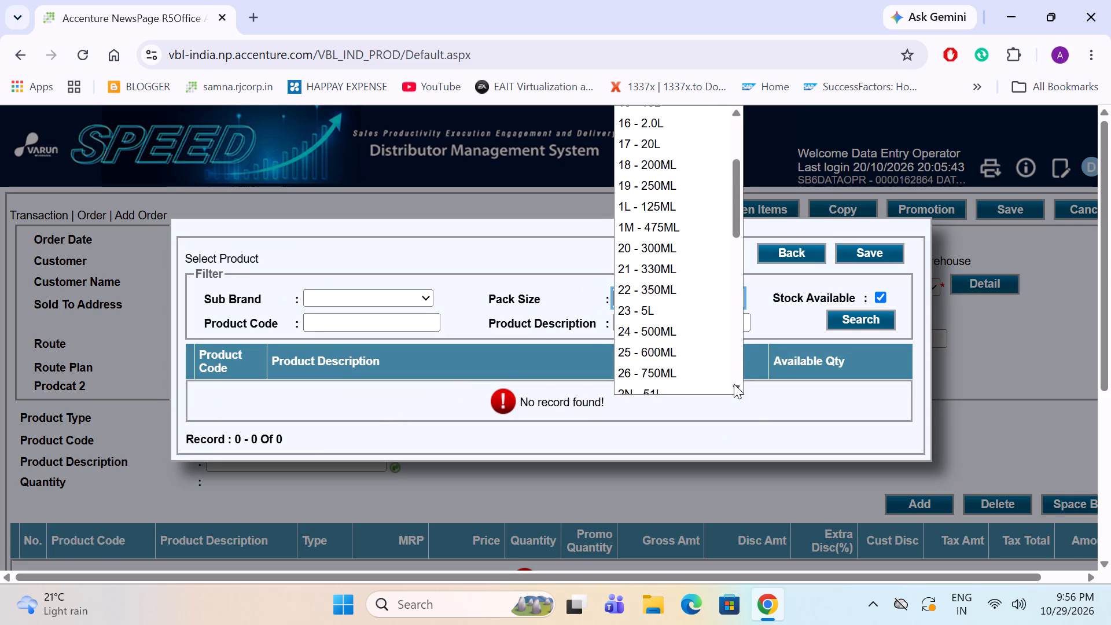
double_click(734, 384)
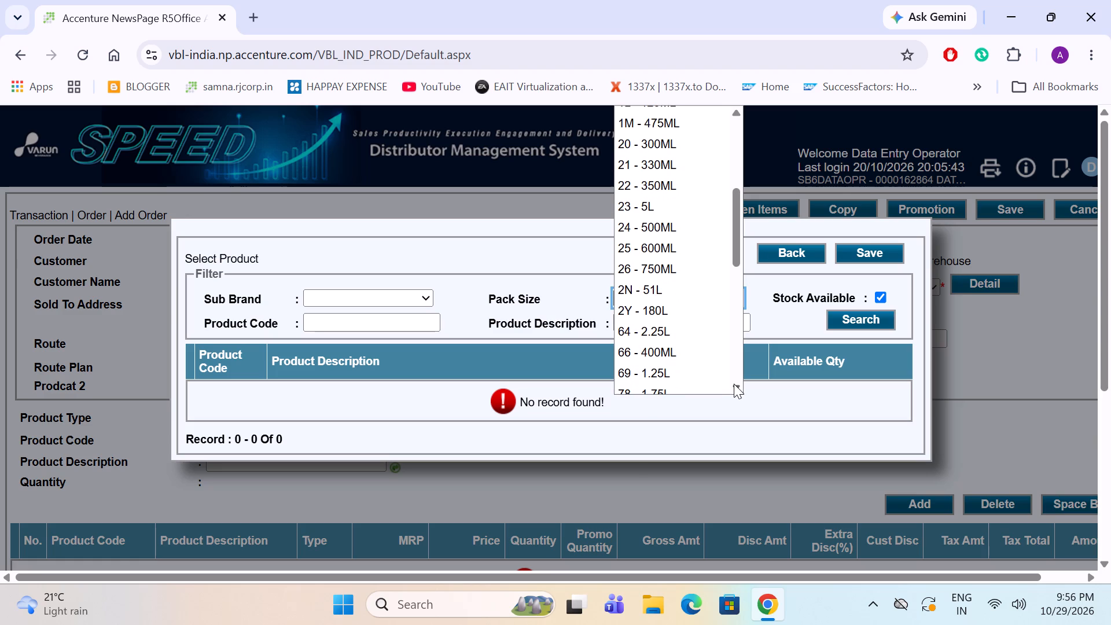
click(676, 332)
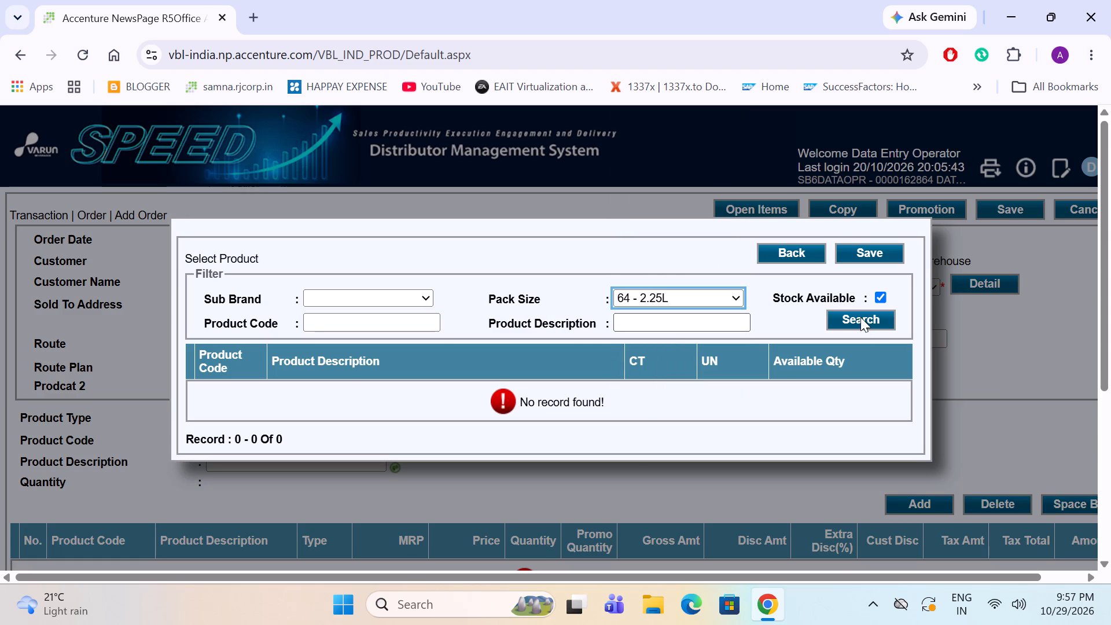
click(860, 317)
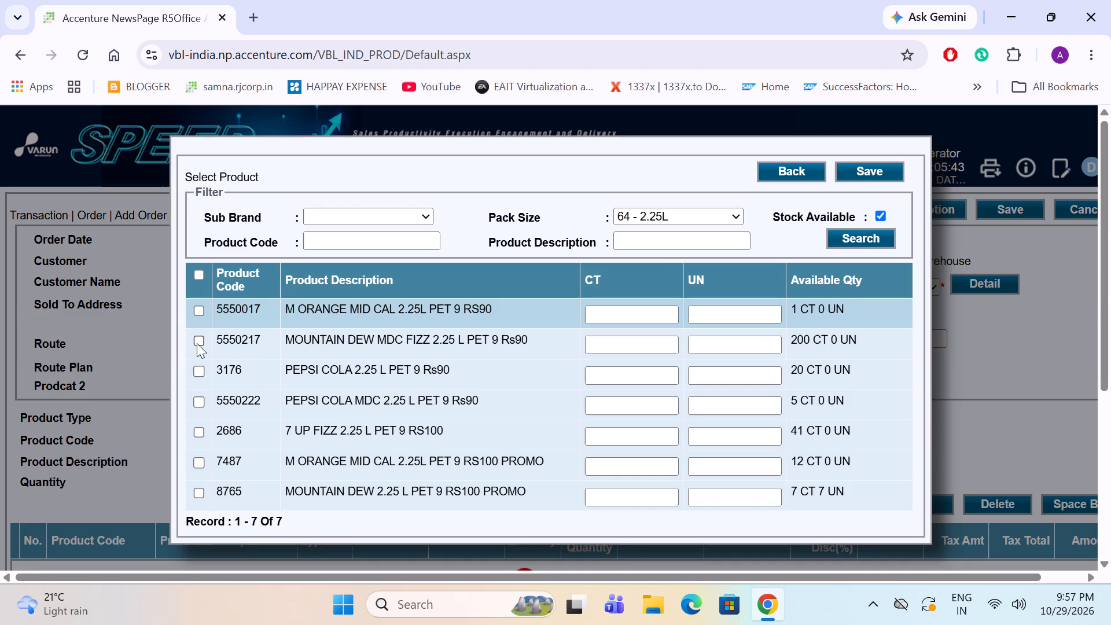
click(201, 341)
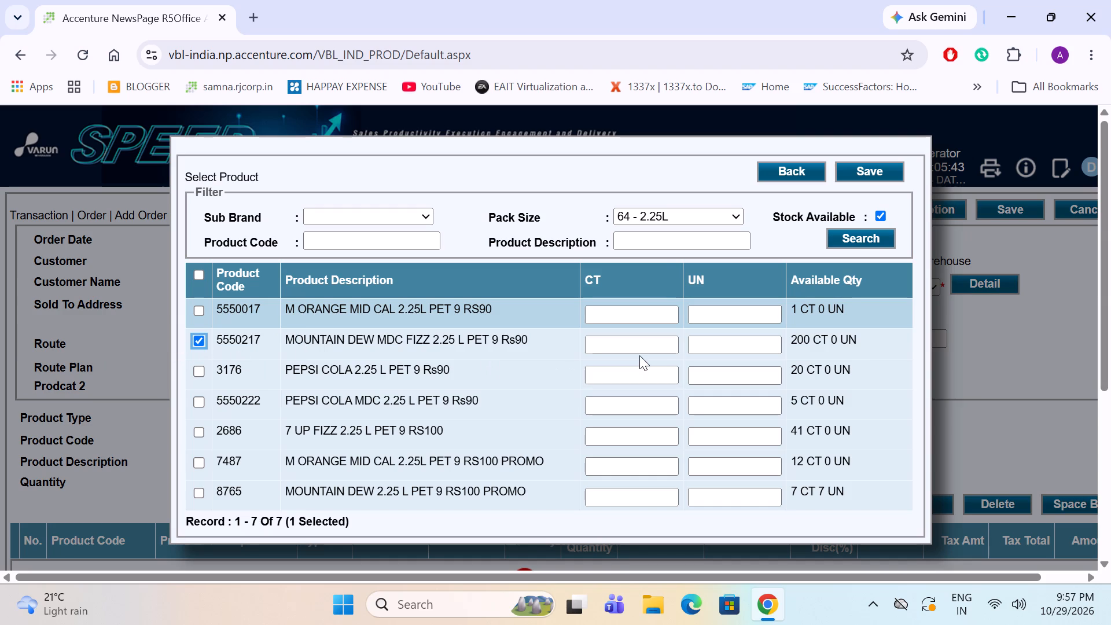
click(636, 341)
key(1)
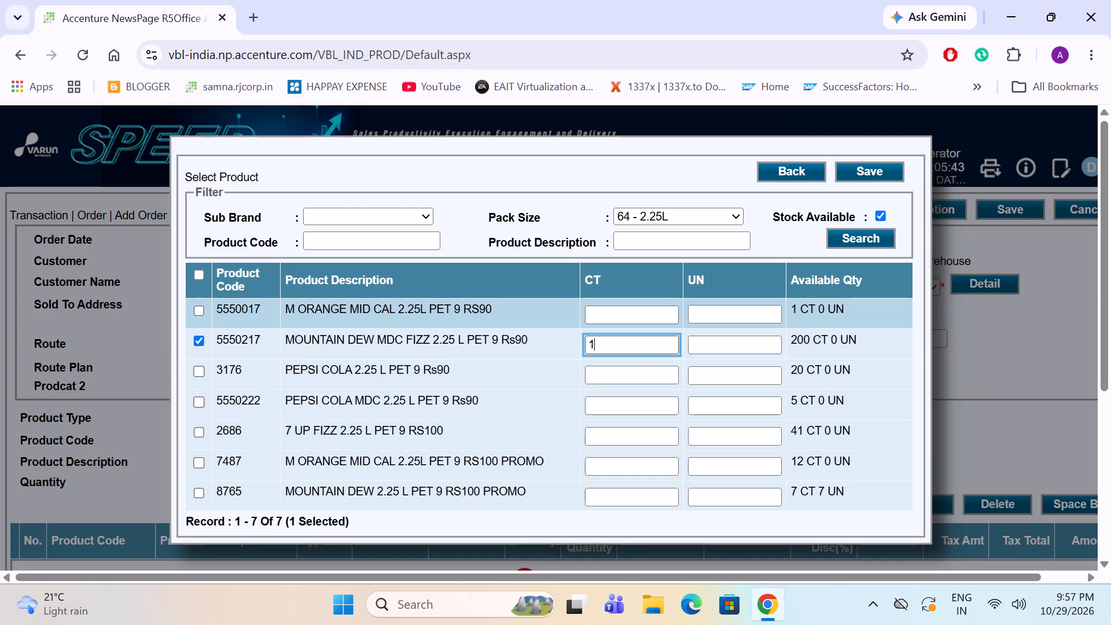
text(75)
click(864, 168)
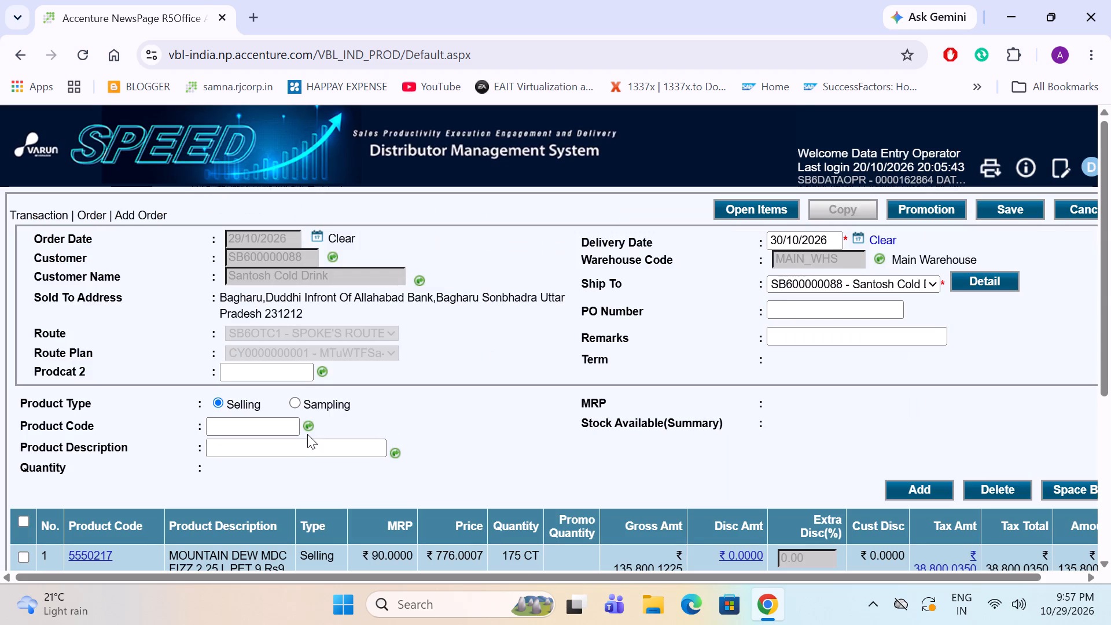
Add 330ML products to the order: 15 CT of MOUNTAIN DEW 330ml CAN 24 Rs70 (4061) and 20 CT of PEPSI COLA 330ml CAN 24 Rs70 (4059).
click(307, 424)
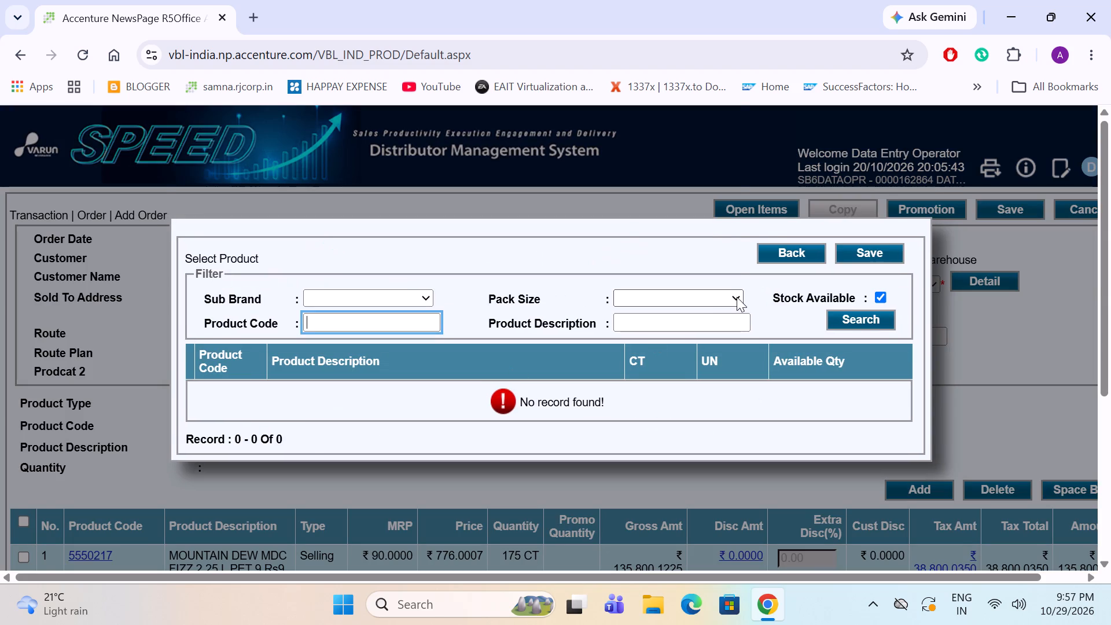
click(737, 297)
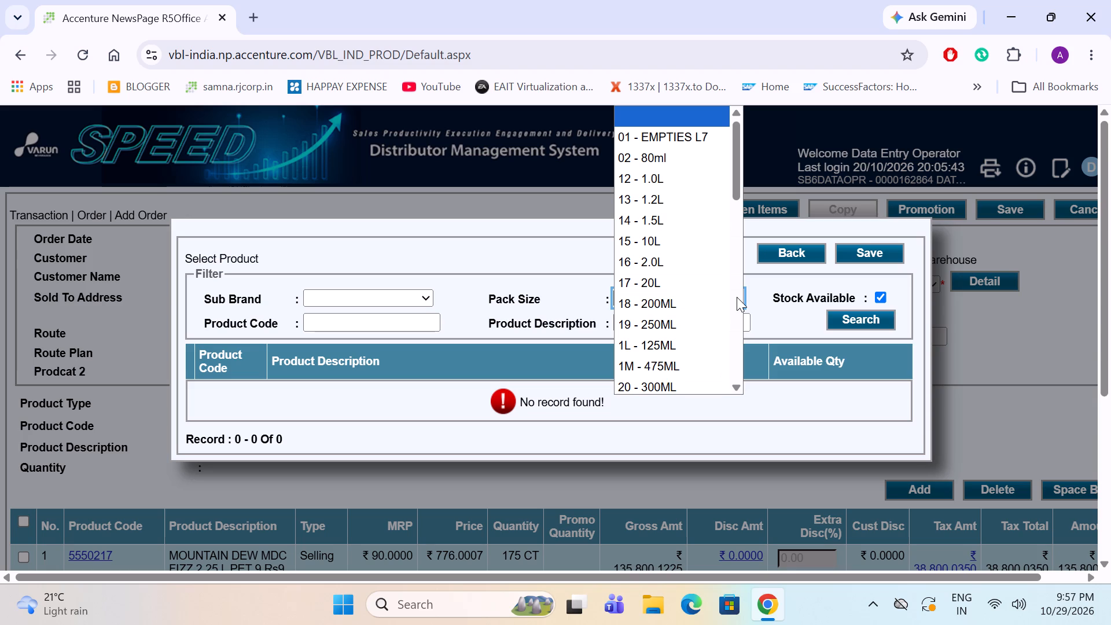
click(673, 380)
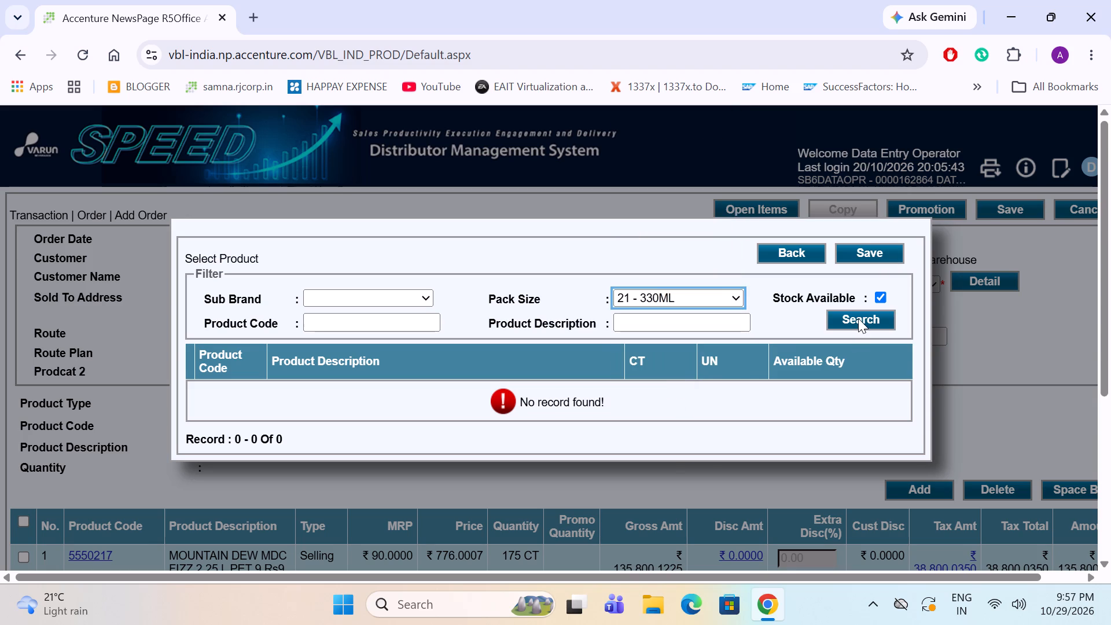
click(858, 318)
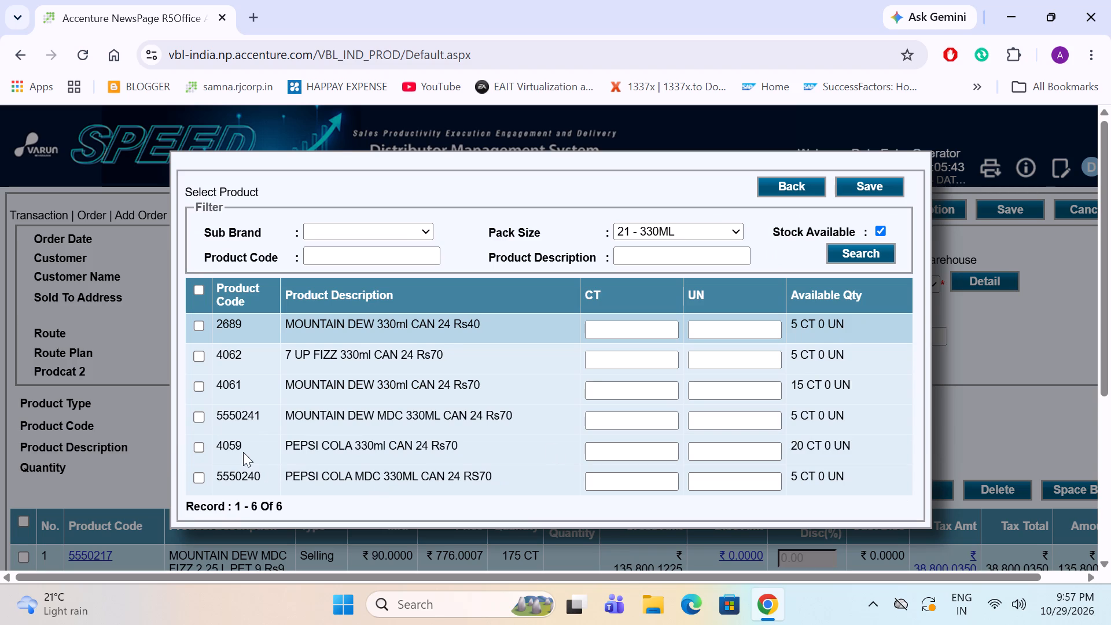
click(198, 446)
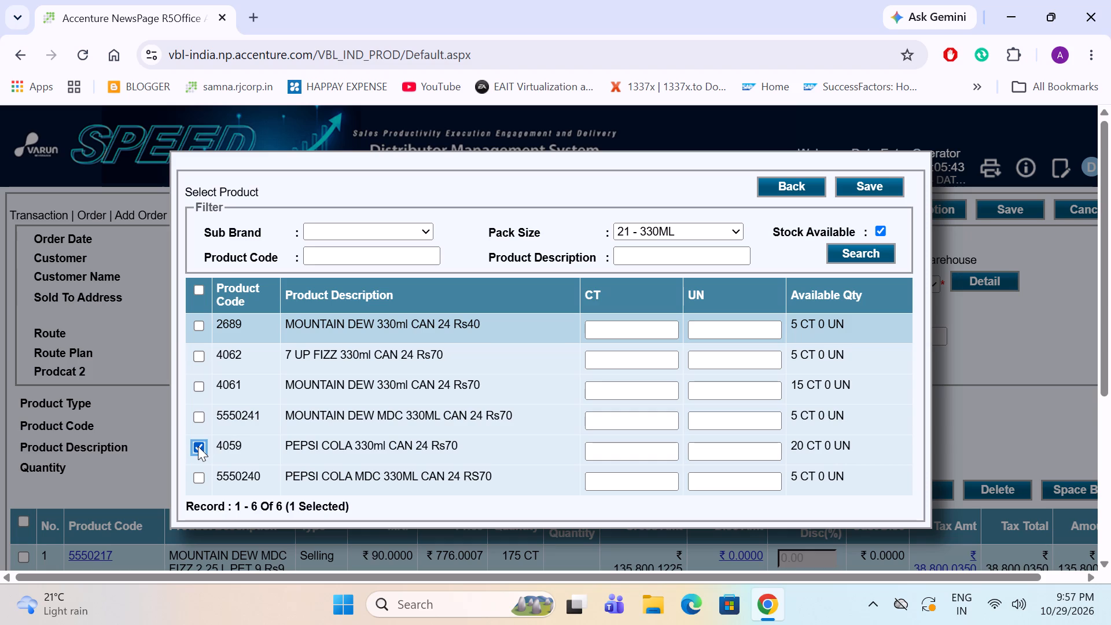
click(197, 388)
click(624, 388)
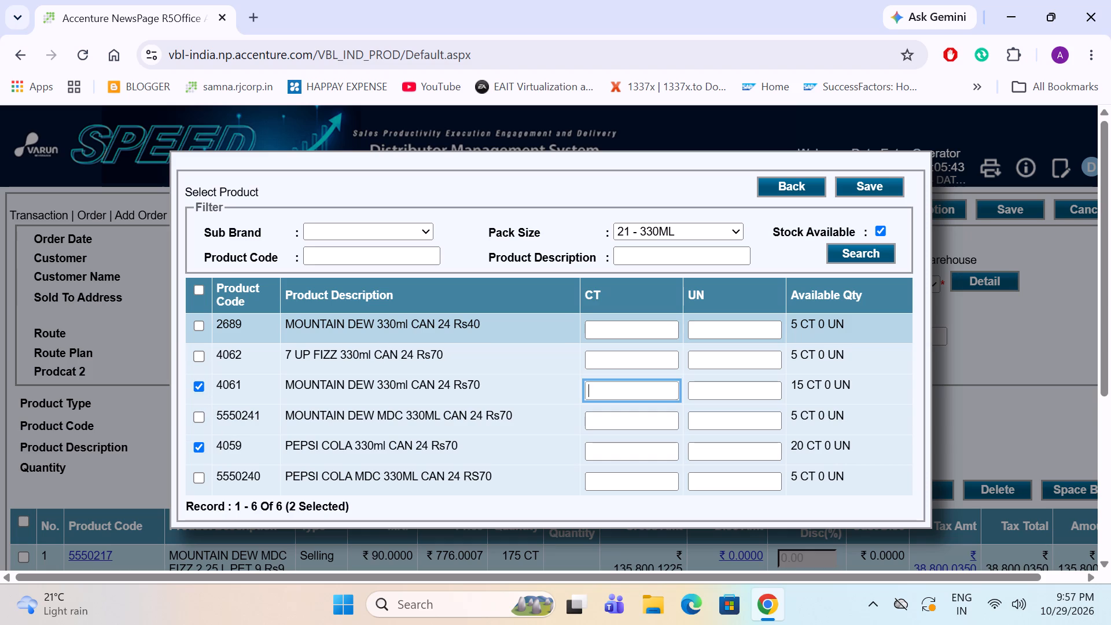
text(15)
click(619, 454)
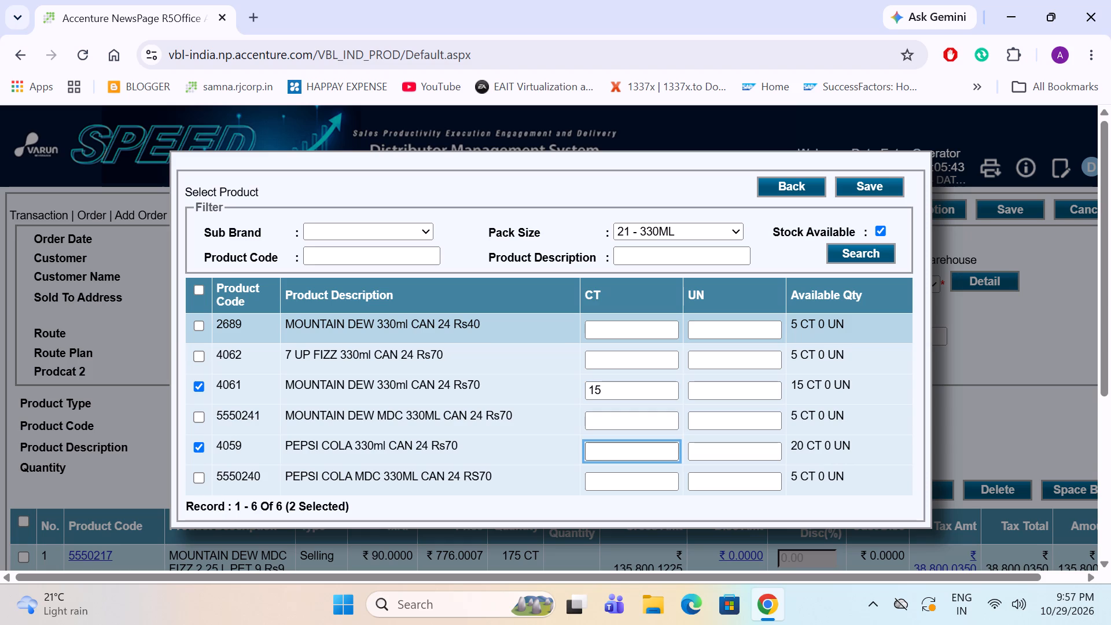
key(2)
key(0)
click(872, 185)
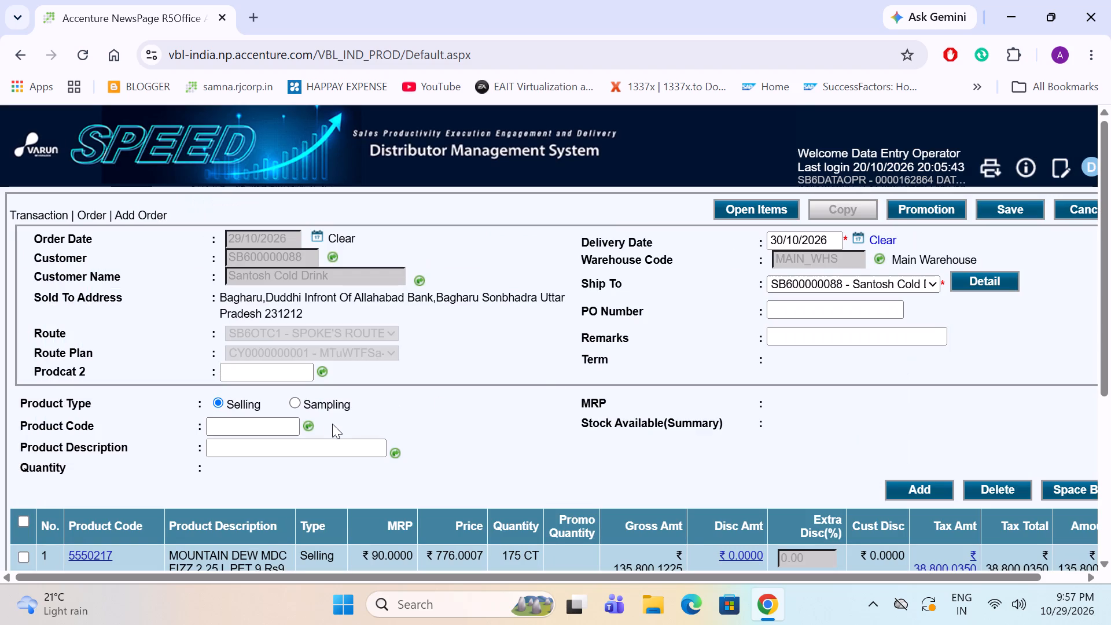
Add 400ML products to the order: 150 CT of MOUNTAIN DEW MDC 400ML PET 30 RS20 (5550196) and 50 CT of PEPSI COLA MDC 400ml PET30 Rs20 (5550197).
click(308, 424)
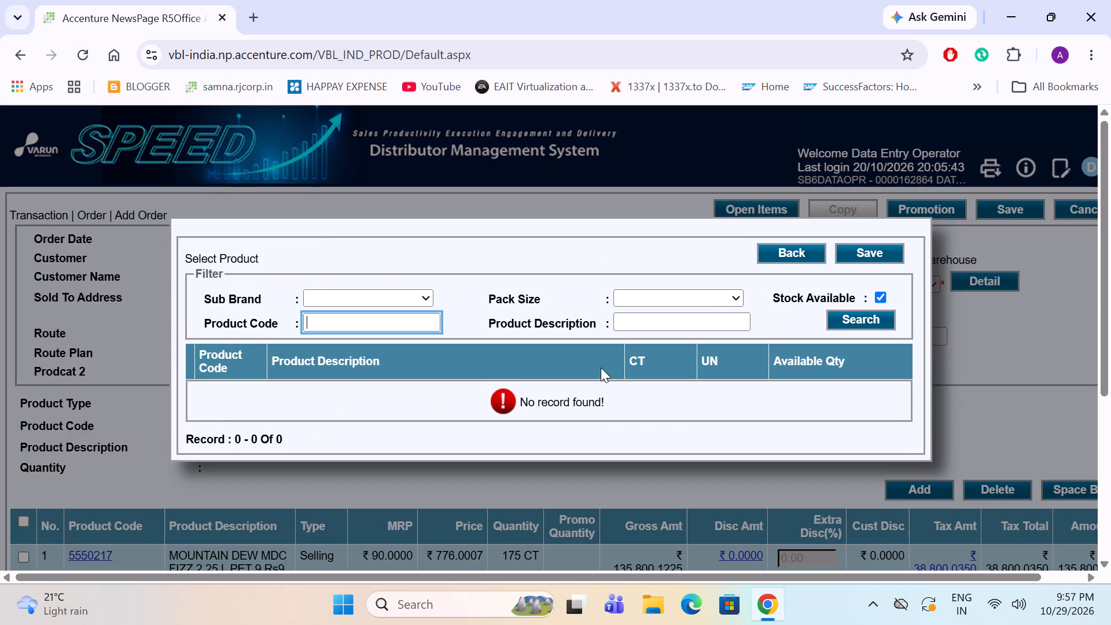
click(734, 298)
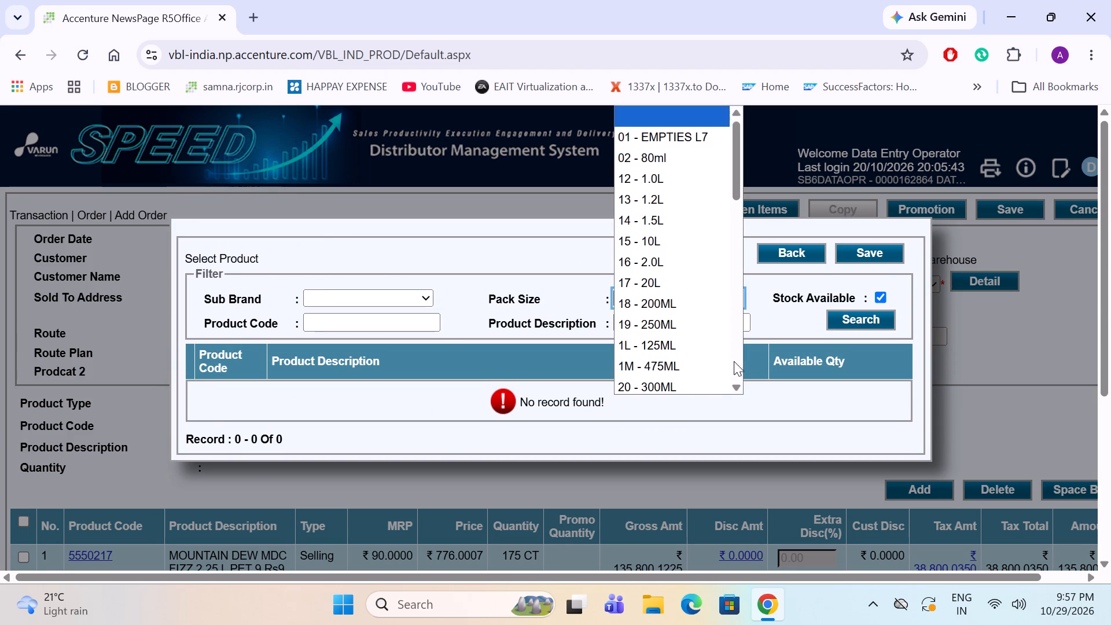
triple_click(735, 390)
triple_click(735, 390)
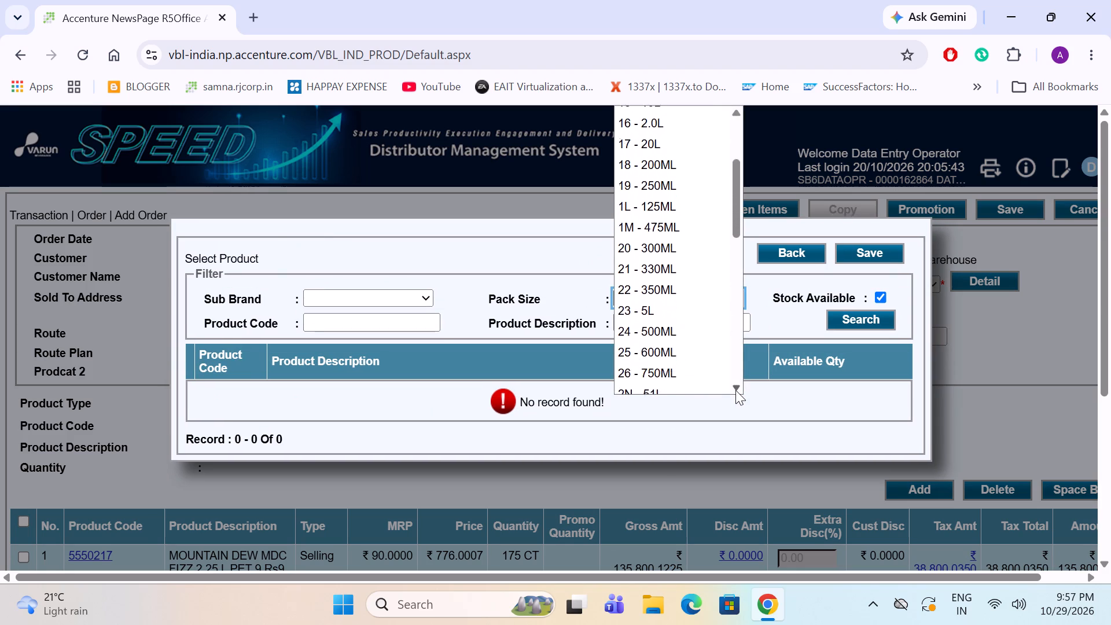
double_click(735, 390)
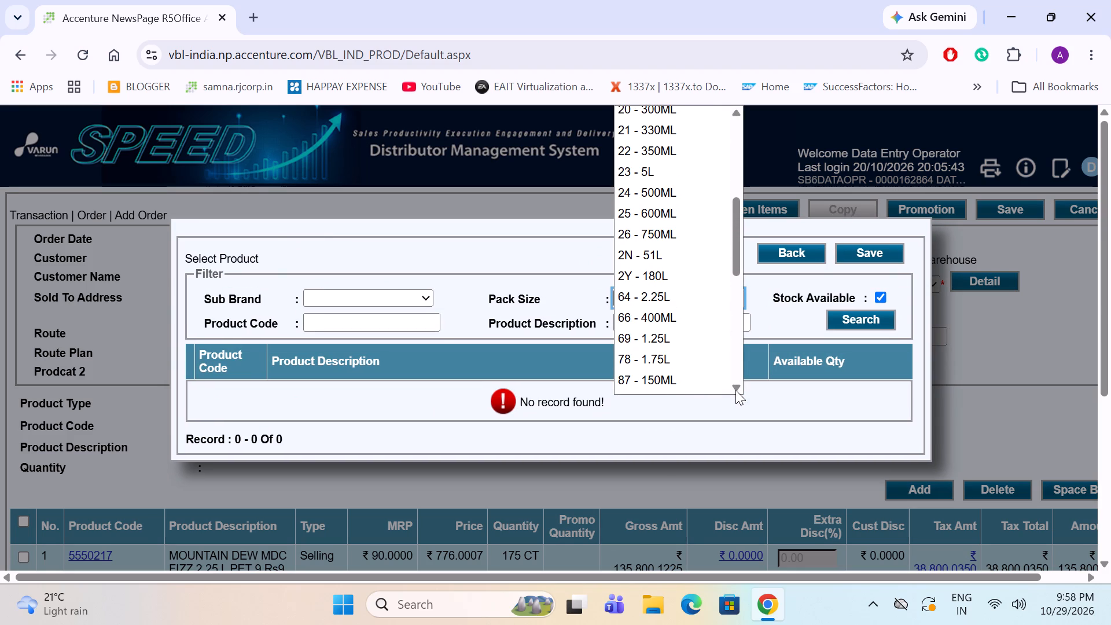
click(698, 317)
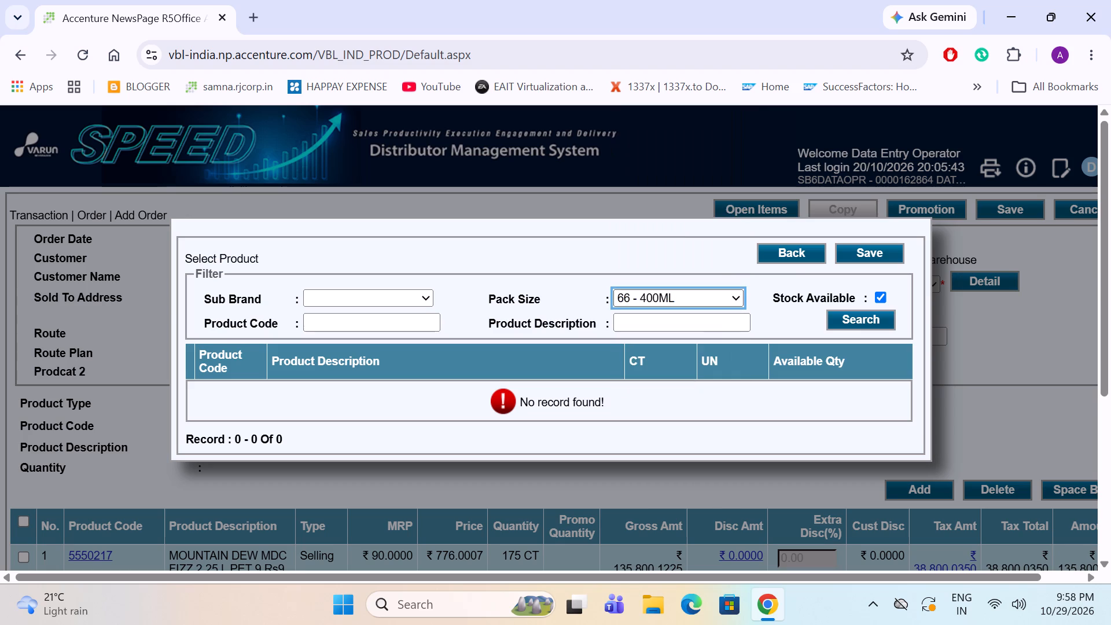
click(856, 315)
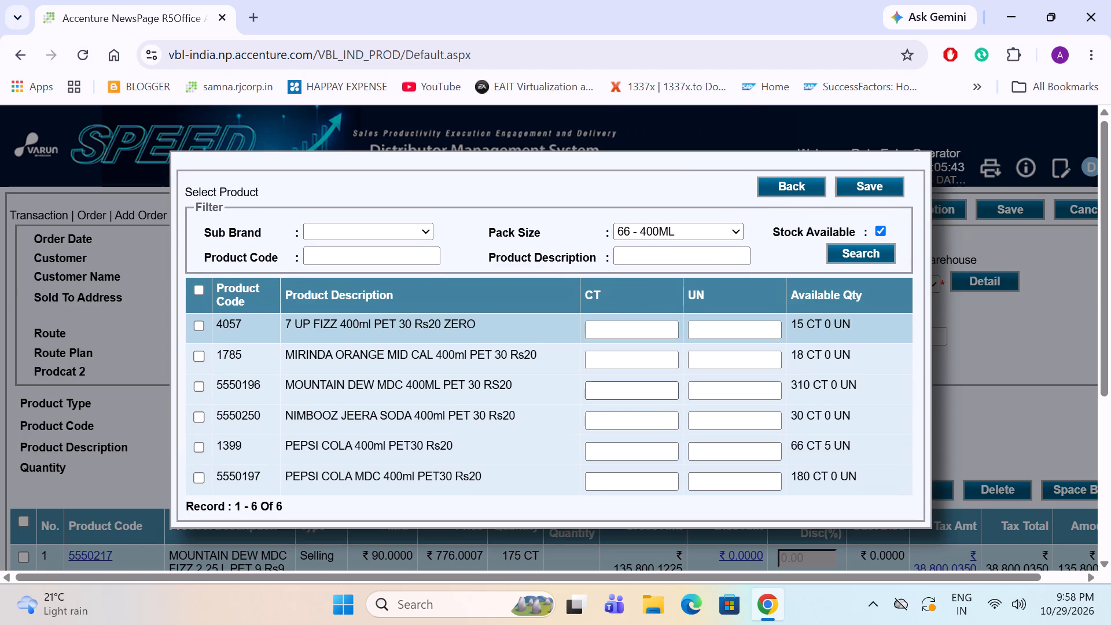
click(623, 396)
text(150)
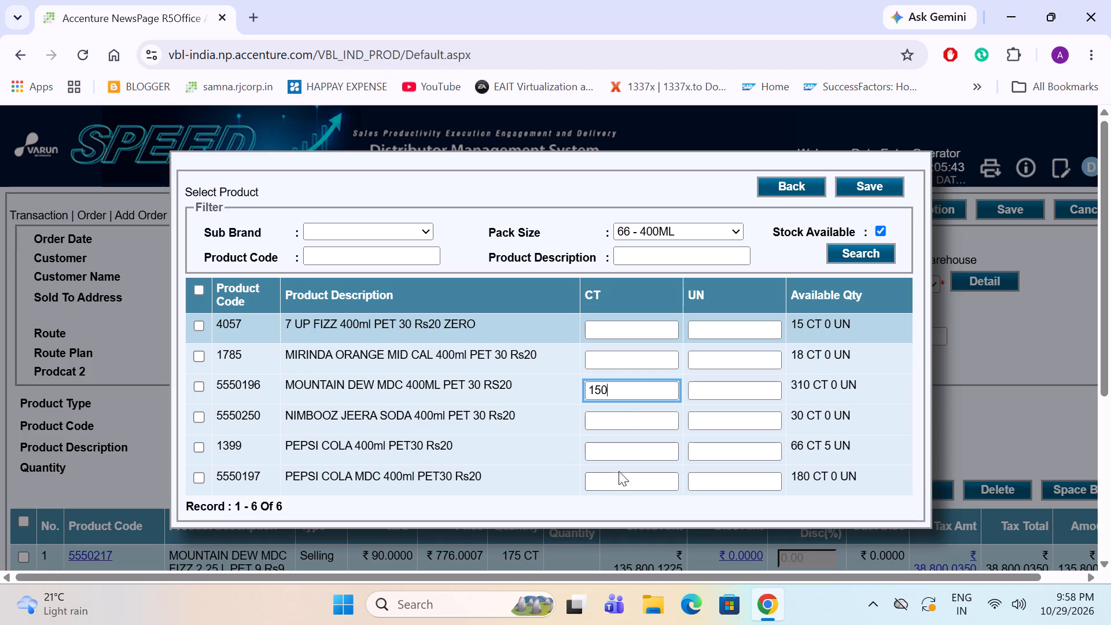
click(621, 479)
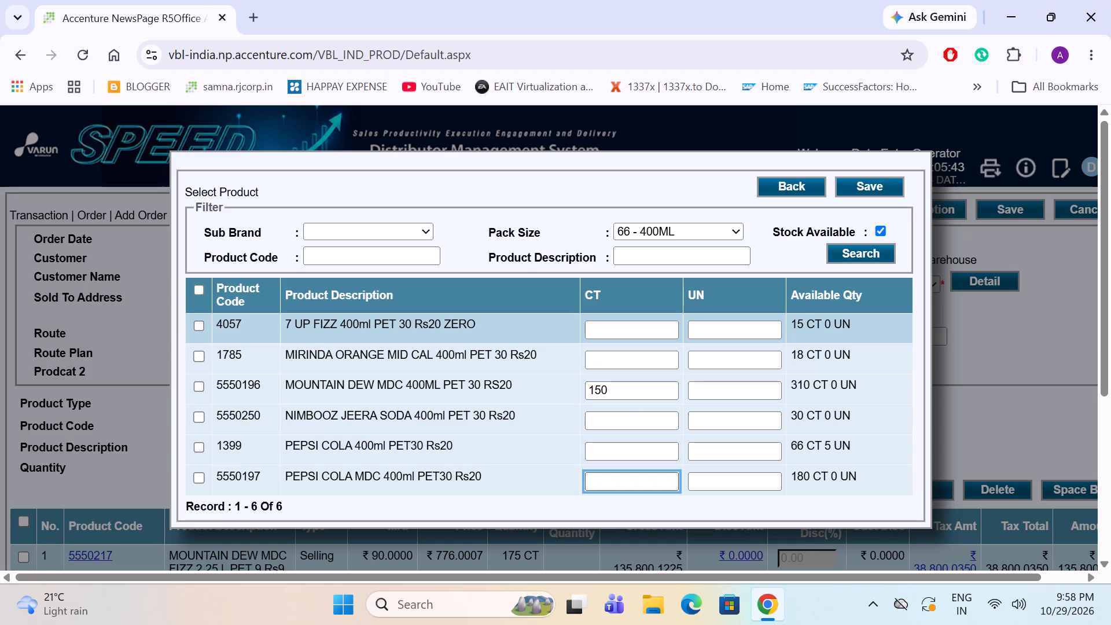
text(50)
click(198, 388)
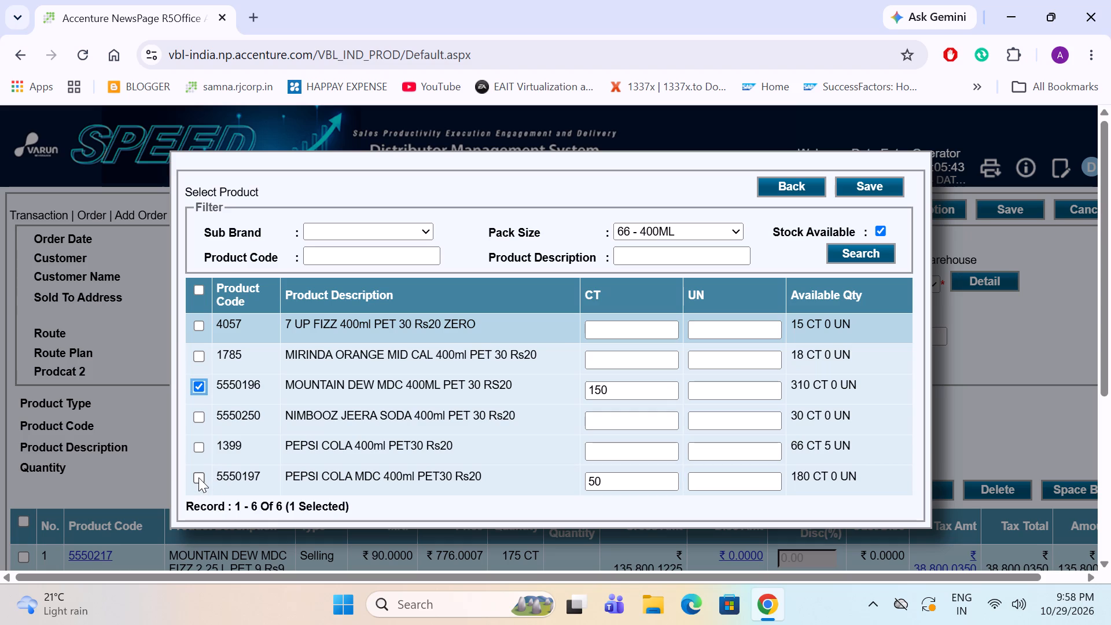
click(198, 477)
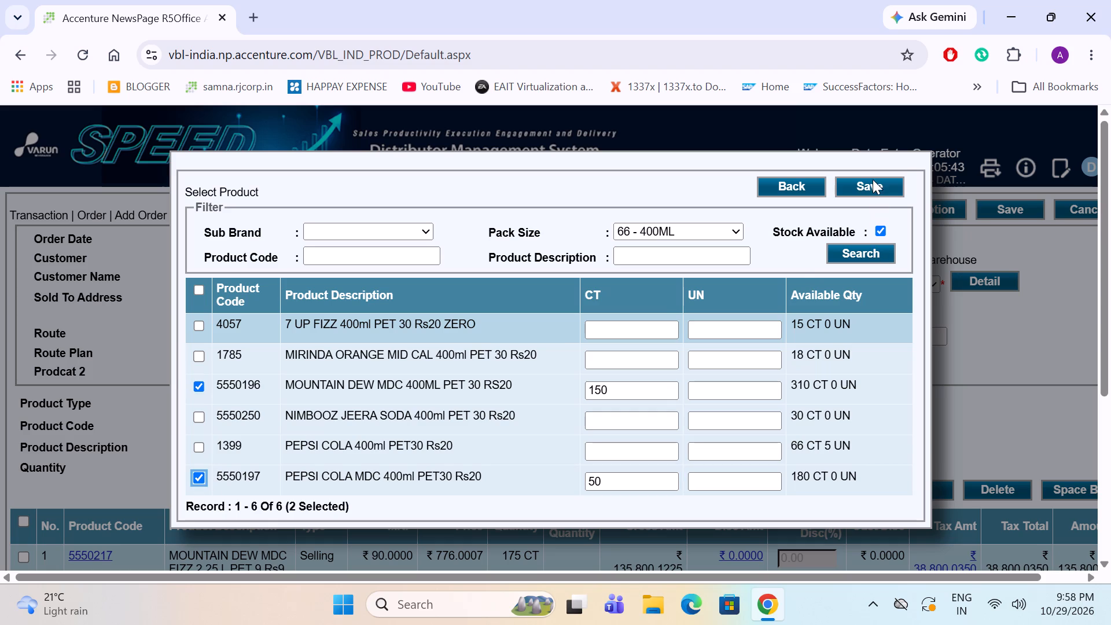
click(871, 187)
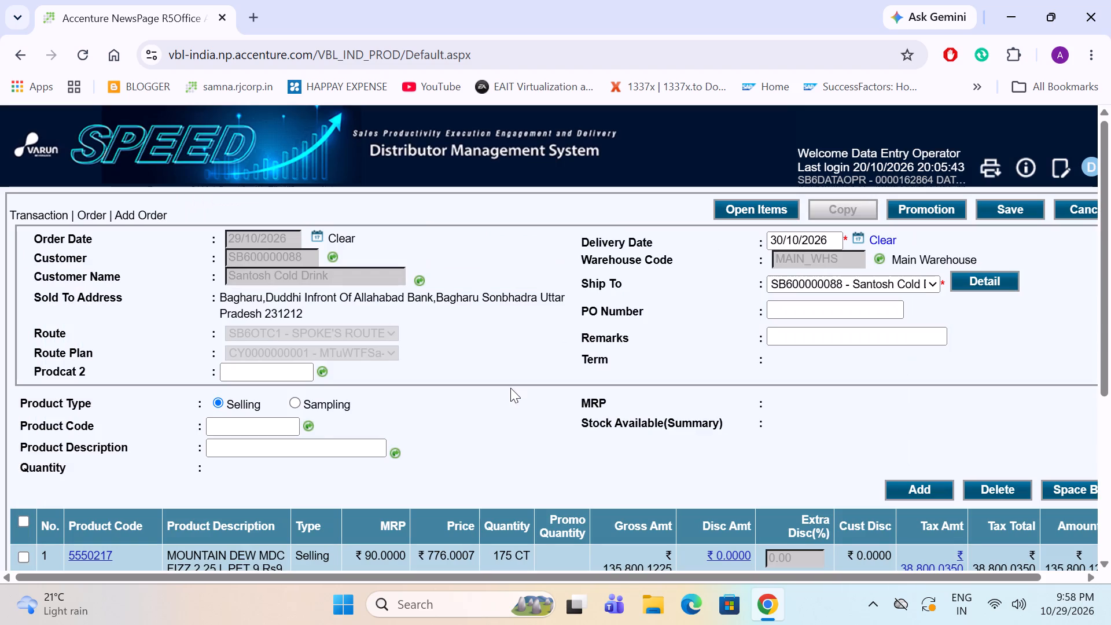
Add 300 CT of the 1.25L product M DEW MDC FIZZ 1.25 L PET 15 RS50 PROMO (5550220) to the order.
click(305, 425)
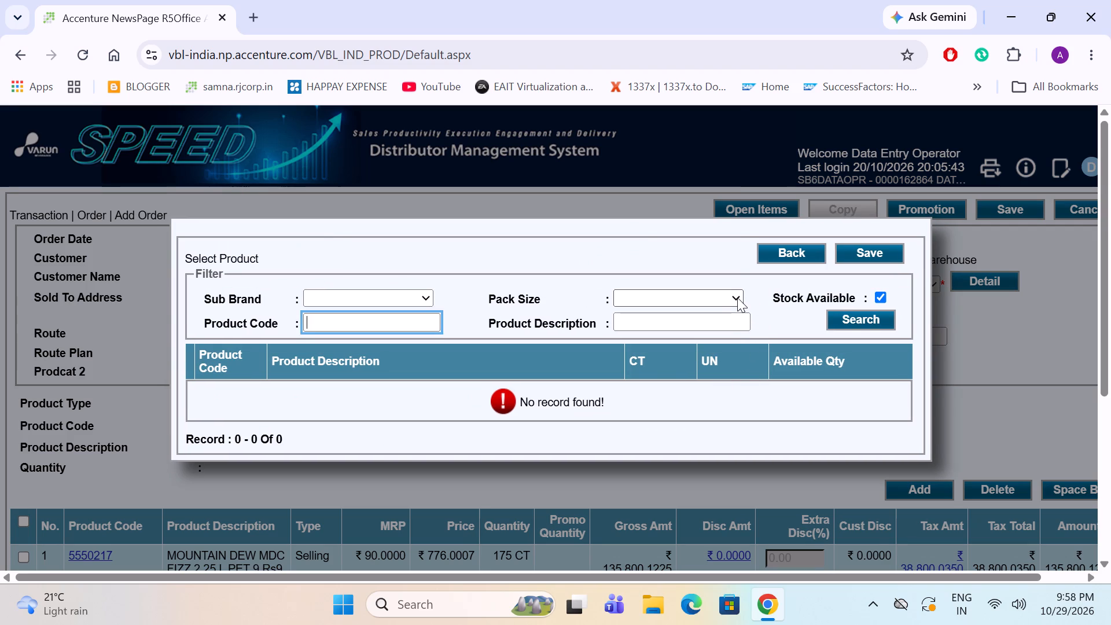
click(737, 297)
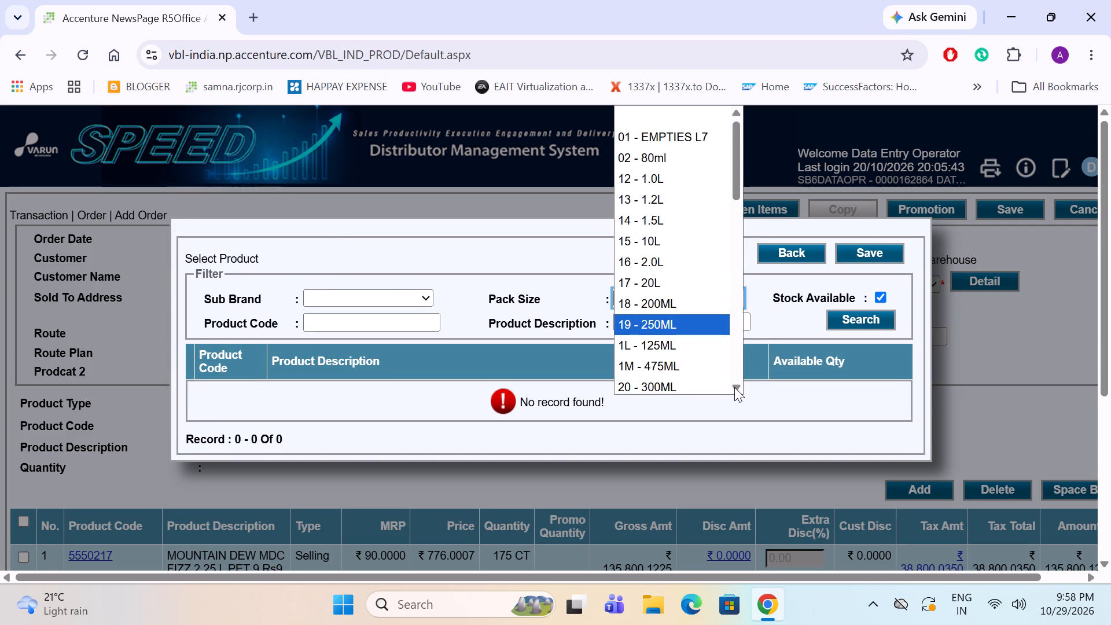
triple_click(734, 387)
triple_click(734, 387)
double_click(734, 387)
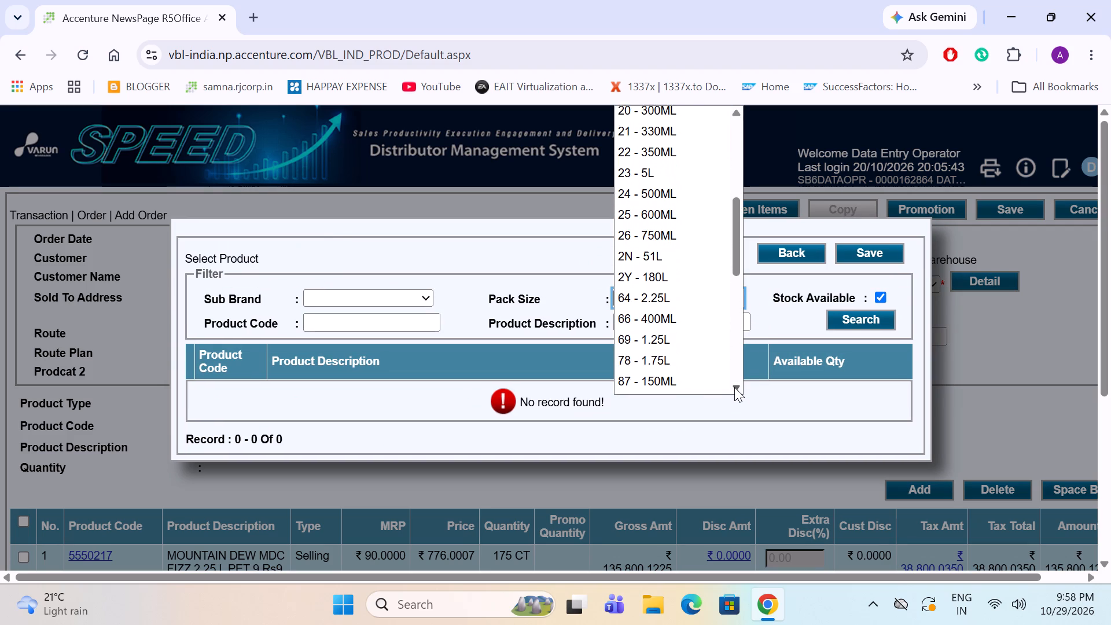
click(687, 333)
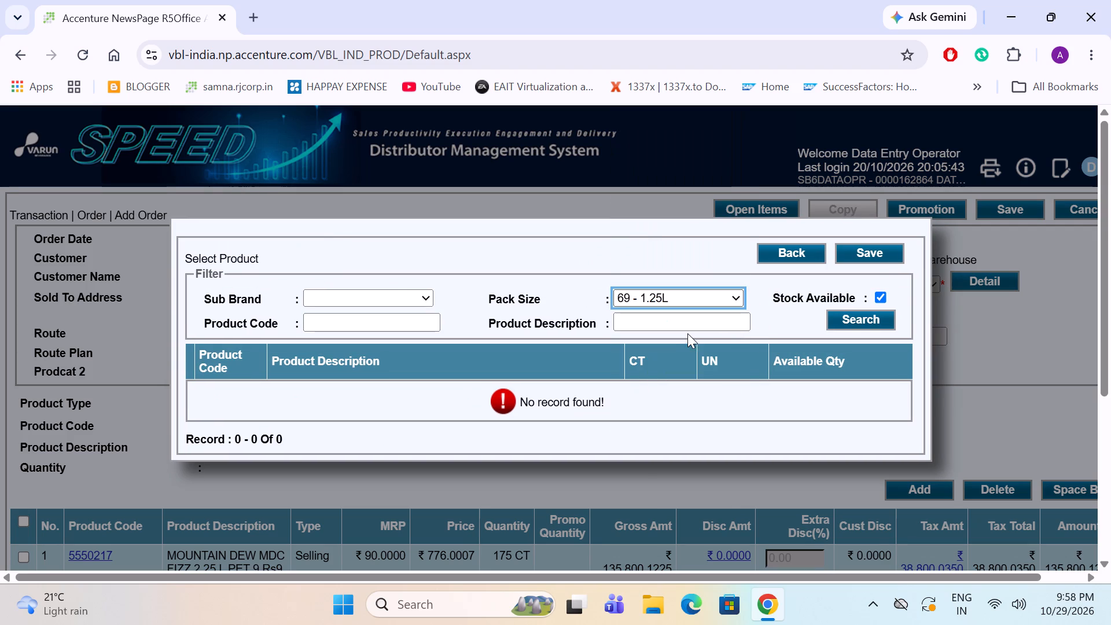
click(857, 314)
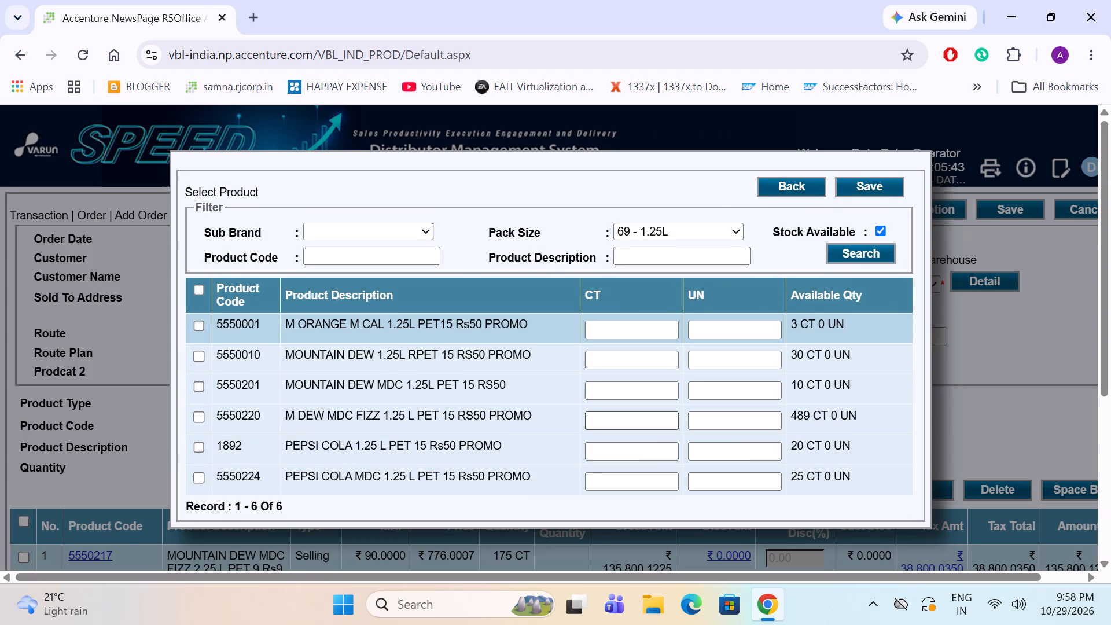
click(632, 421)
key(3)
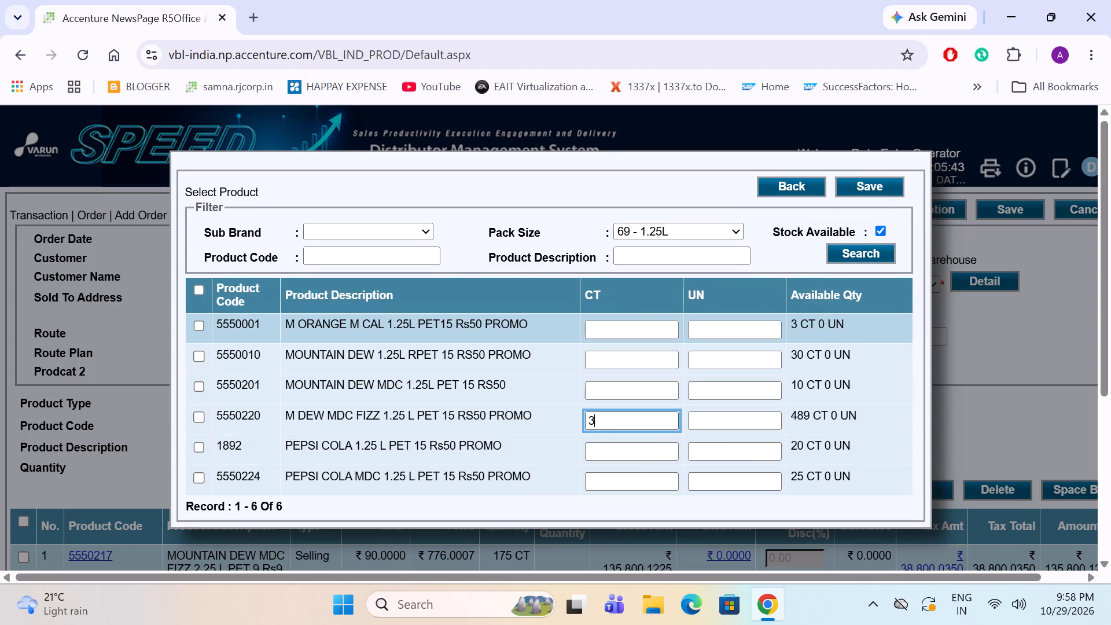
text(00)
click(198, 418)
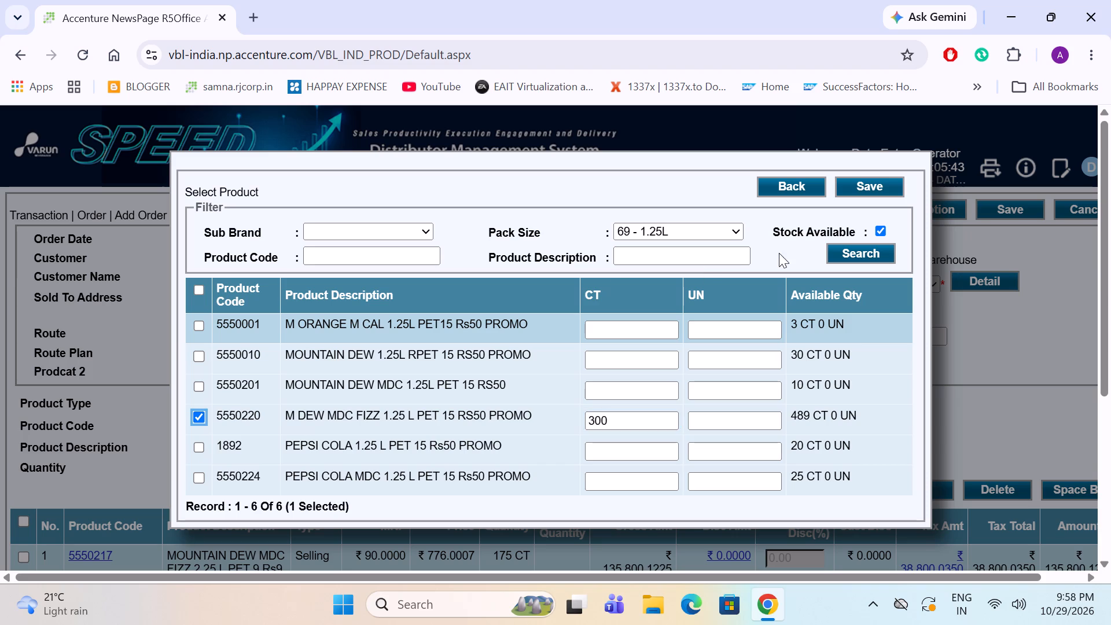
click(872, 184)
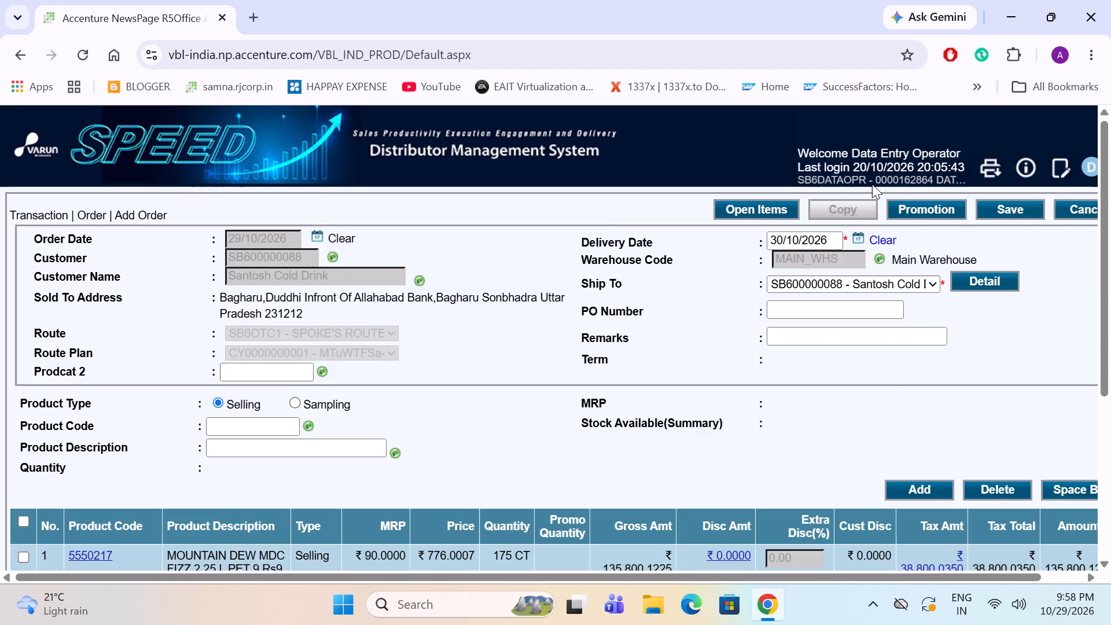
Find the in-stock 250ML products and select STING 250ML PET 30 RS20 NF (4092) with a quantity of 300 CT.
click(309, 426)
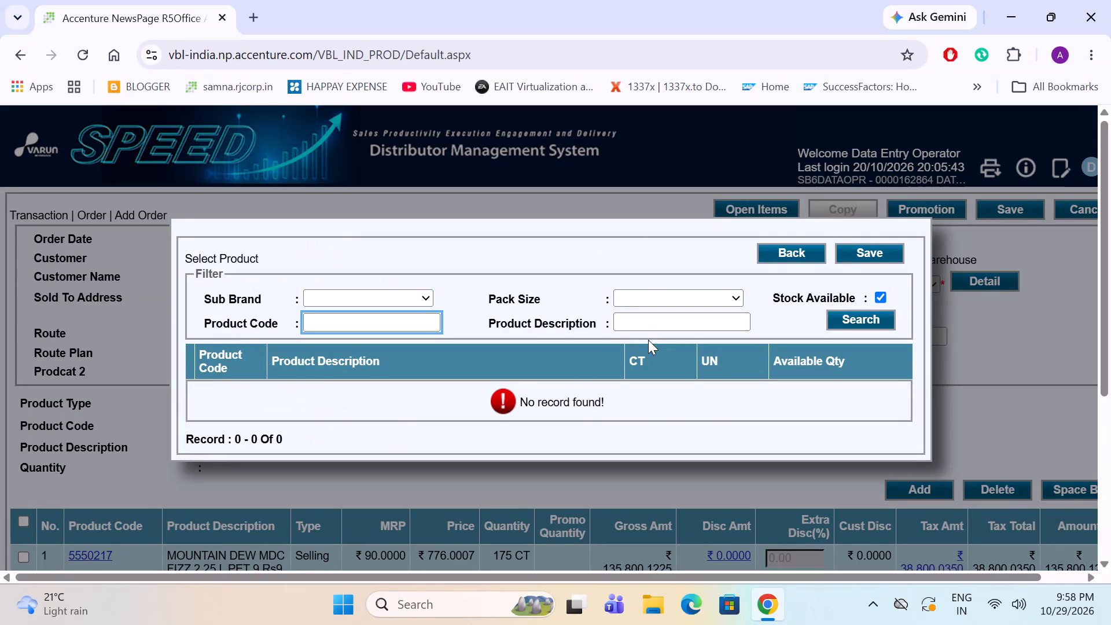
click(736, 297)
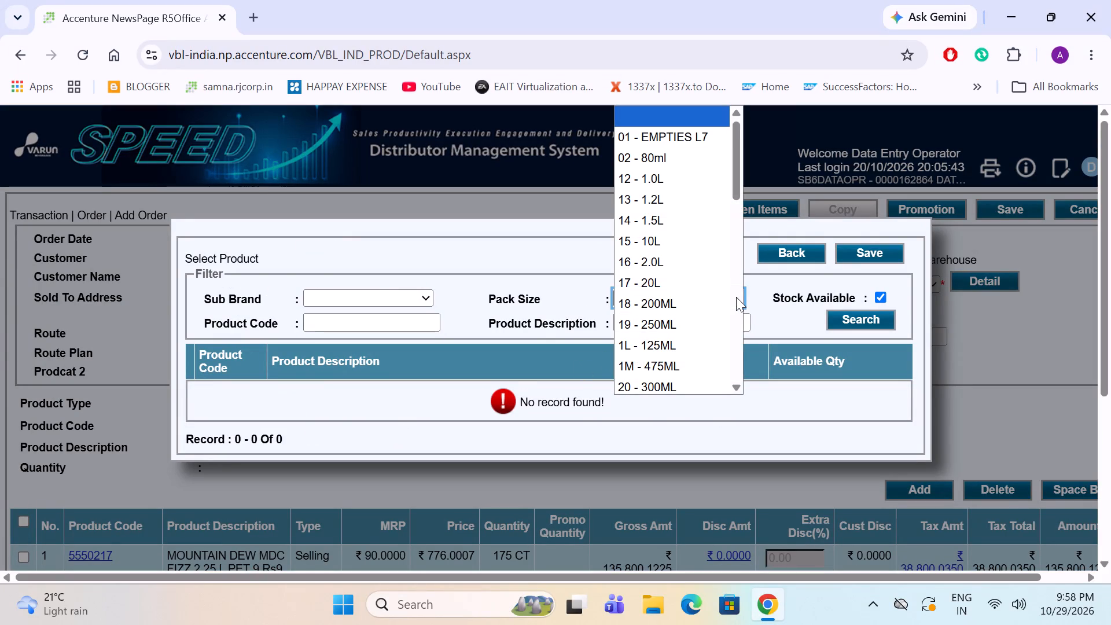
triple_click(734, 387)
triple_click(734, 387)
click(734, 387)
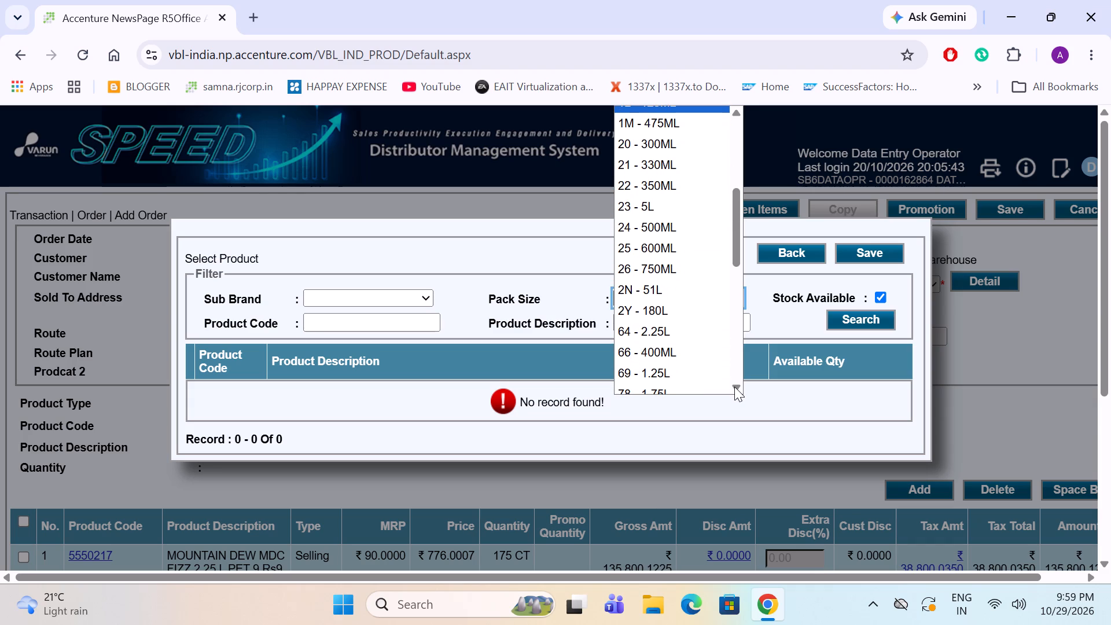
triple_click(734, 387)
click(734, 387)
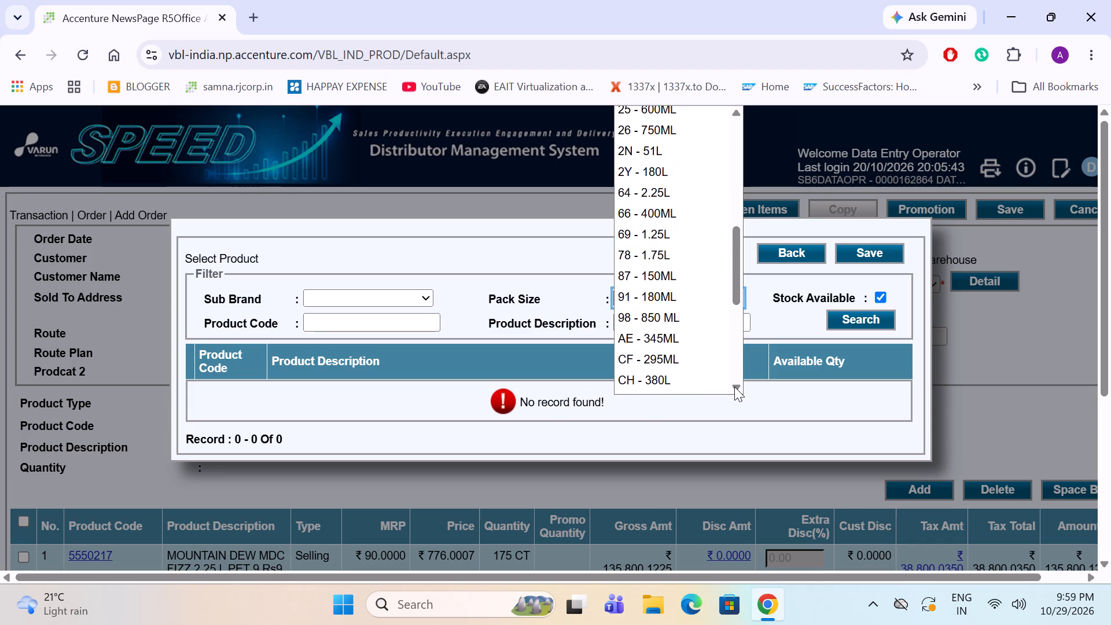
triple_click(737, 112)
triple_click(737, 112)
click(737, 112)
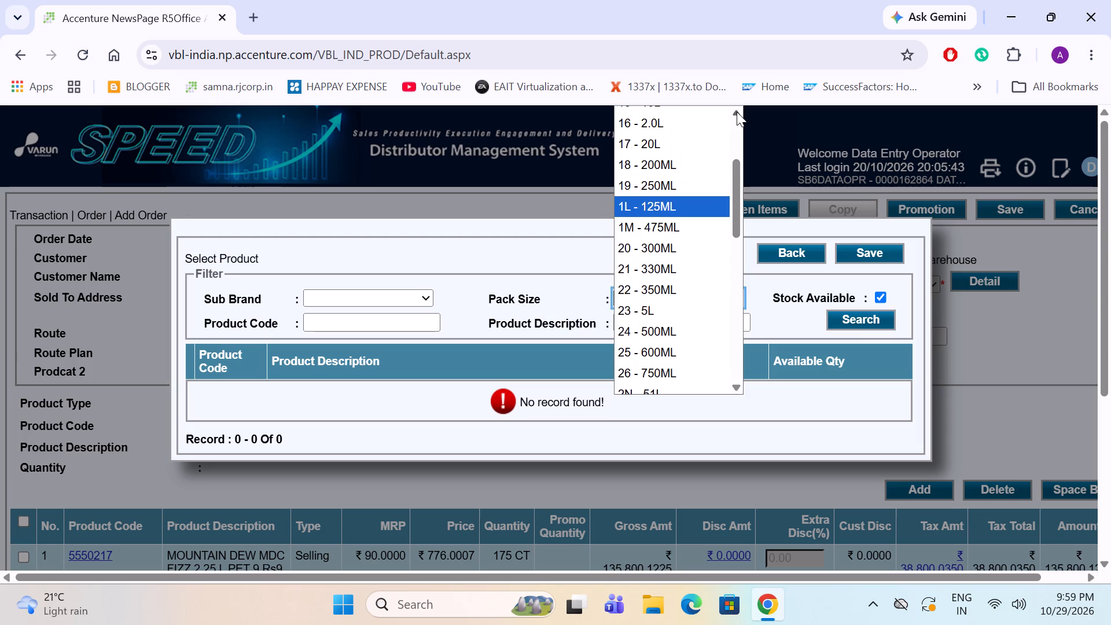
click(656, 186)
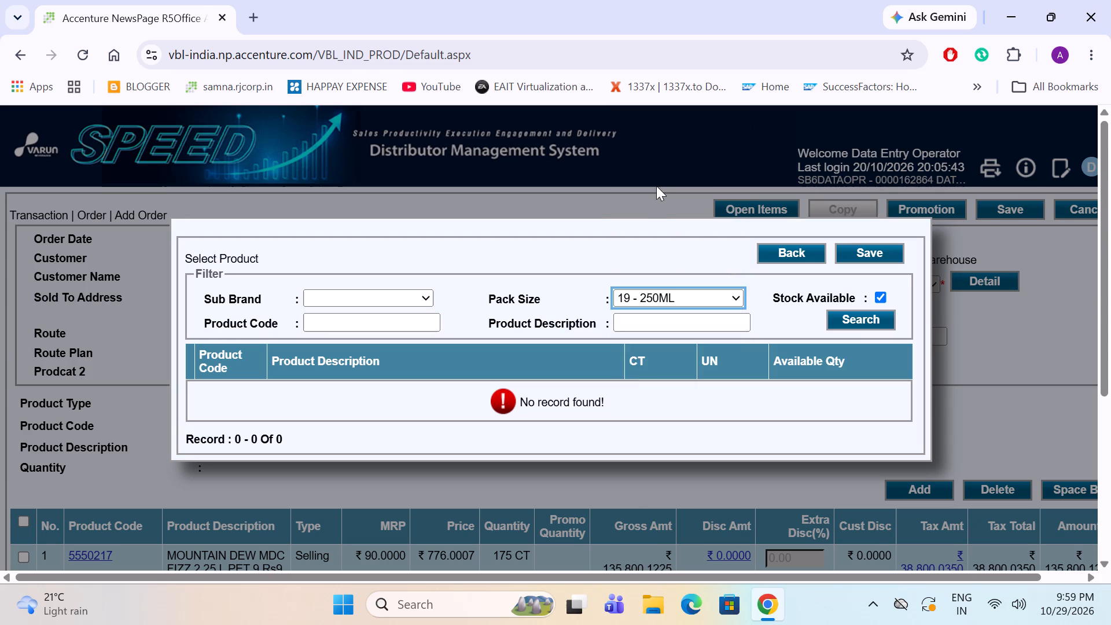
click(857, 317)
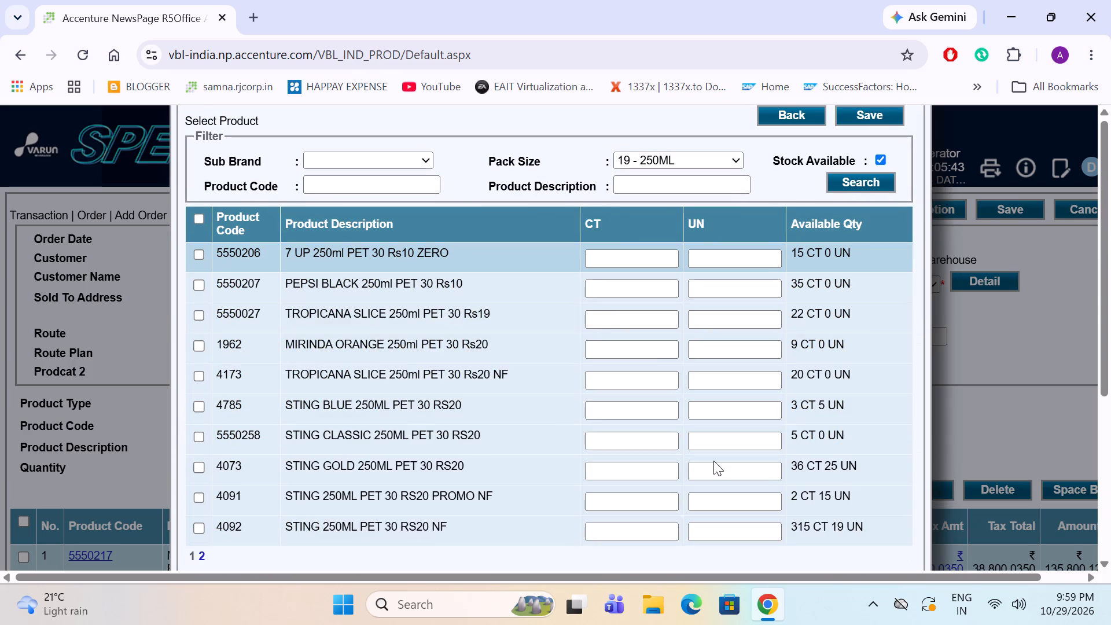
click(609, 536)
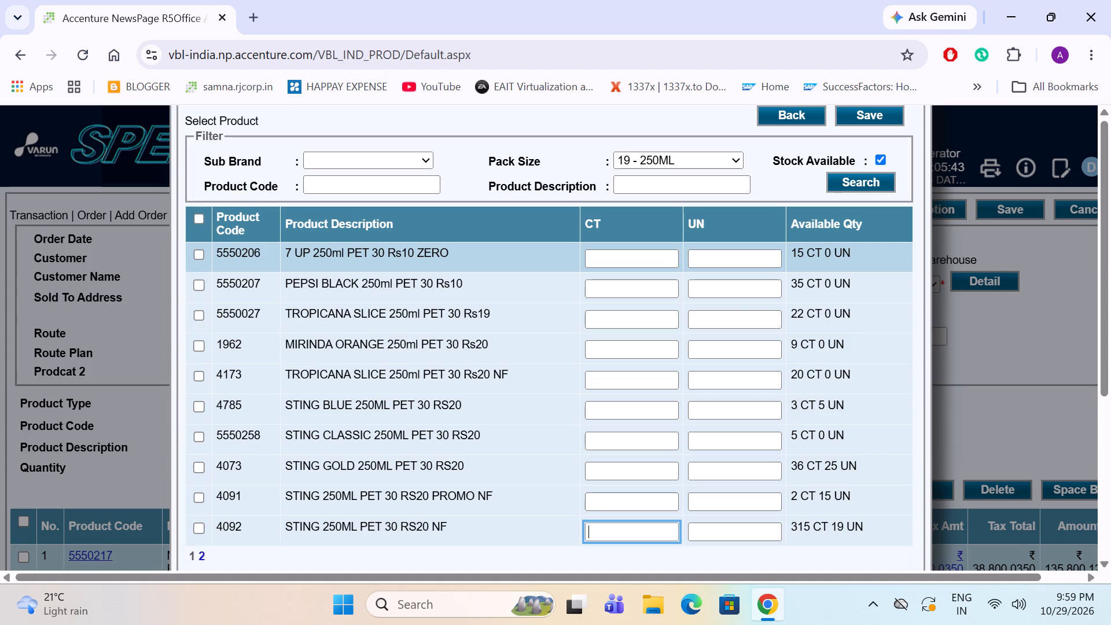
text(300)
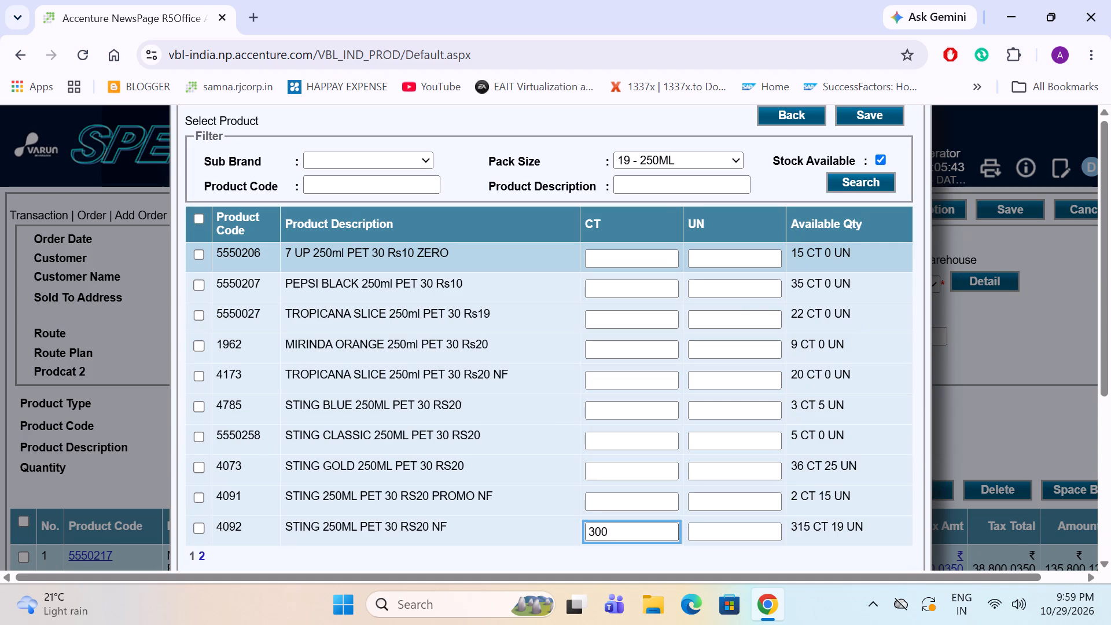
click(195, 526)
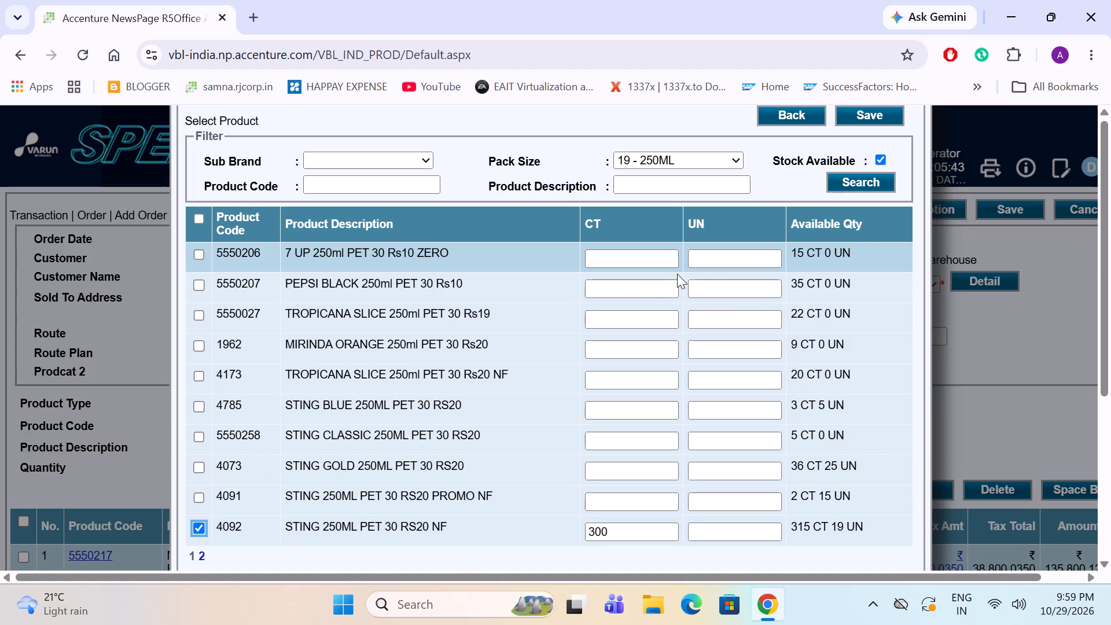
Enter 250ML quantities: 15 CT for 5550206, 35 CT for 5550207, 22 CT for 5550027, 9 CT for 1962 and 20 CT for 4173.
click(650, 258)
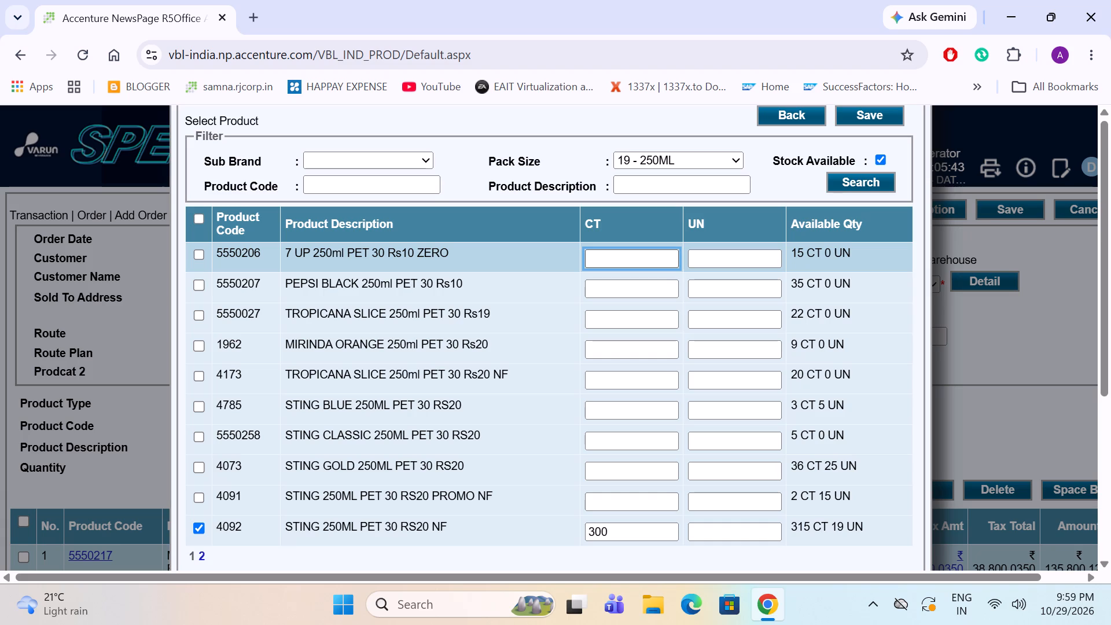
key(1)
key(5)
click(640, 292)
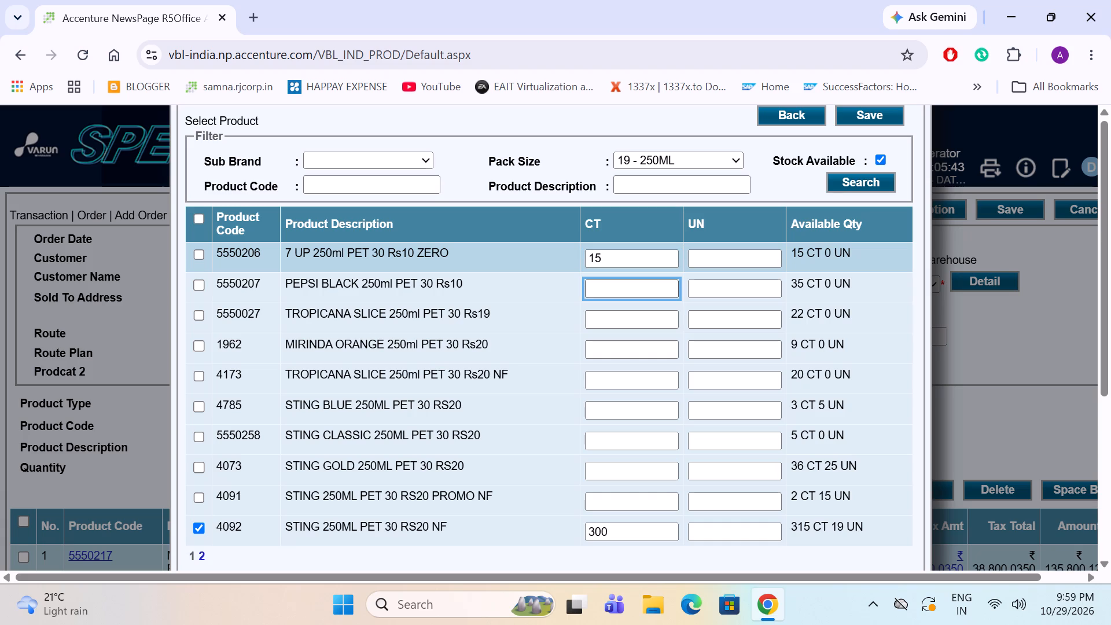
text(35)
click(645, 321)
text(22)
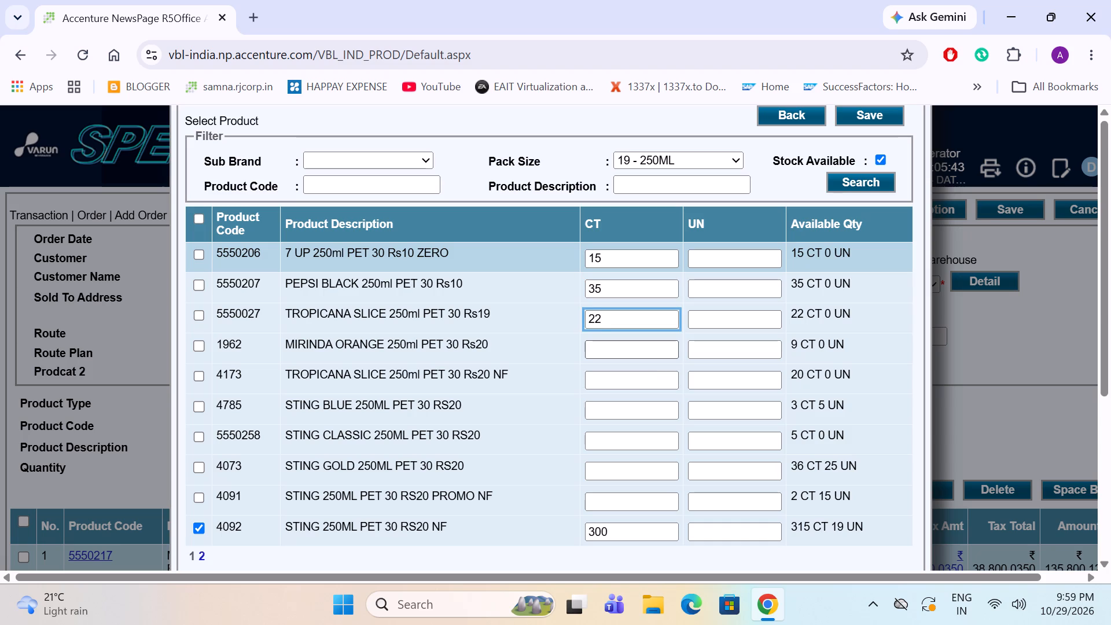
click(623, 346)
key(9)
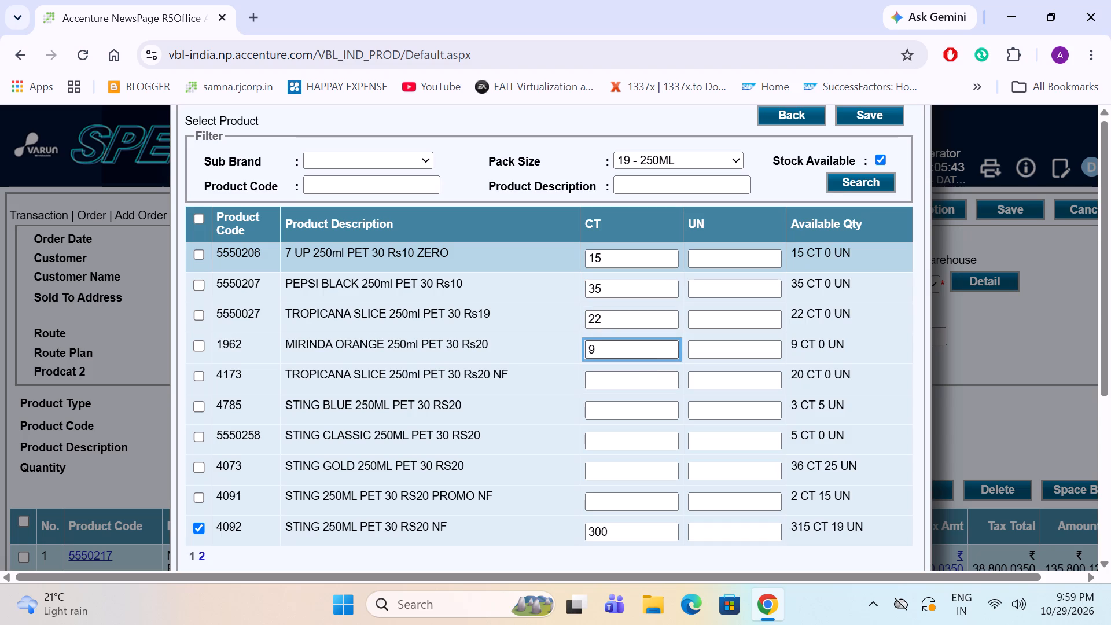
click(617, 385)
key(2)
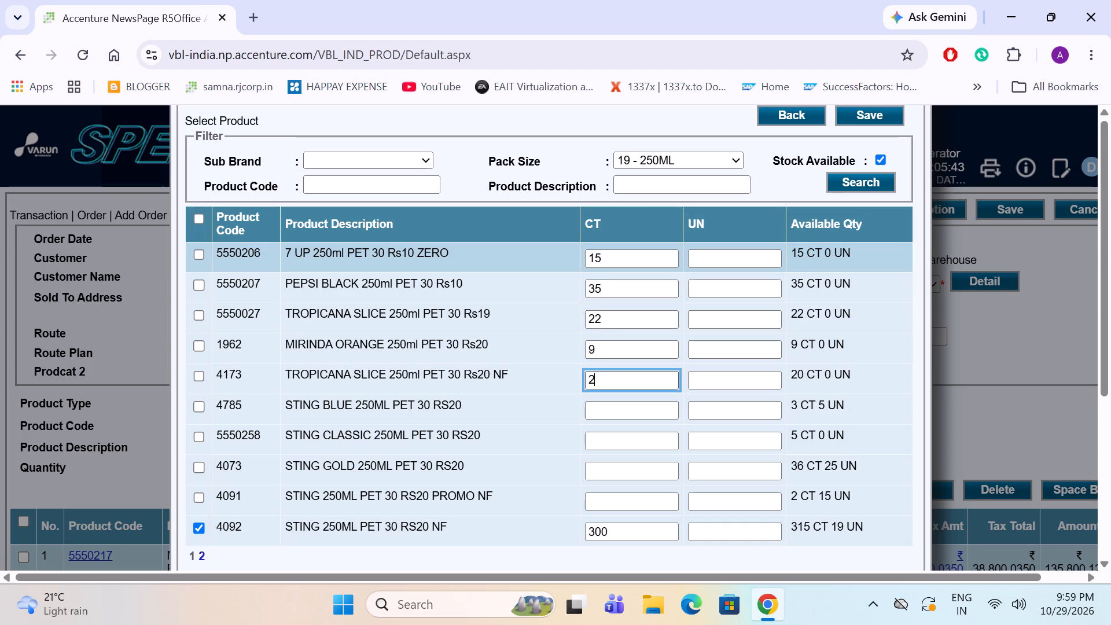
key(0)
Select products 5550206, 5550207, 5550027, 1962 and 4173 alongside 4092, and save the 250ML selection to the order.
click(201, 255)
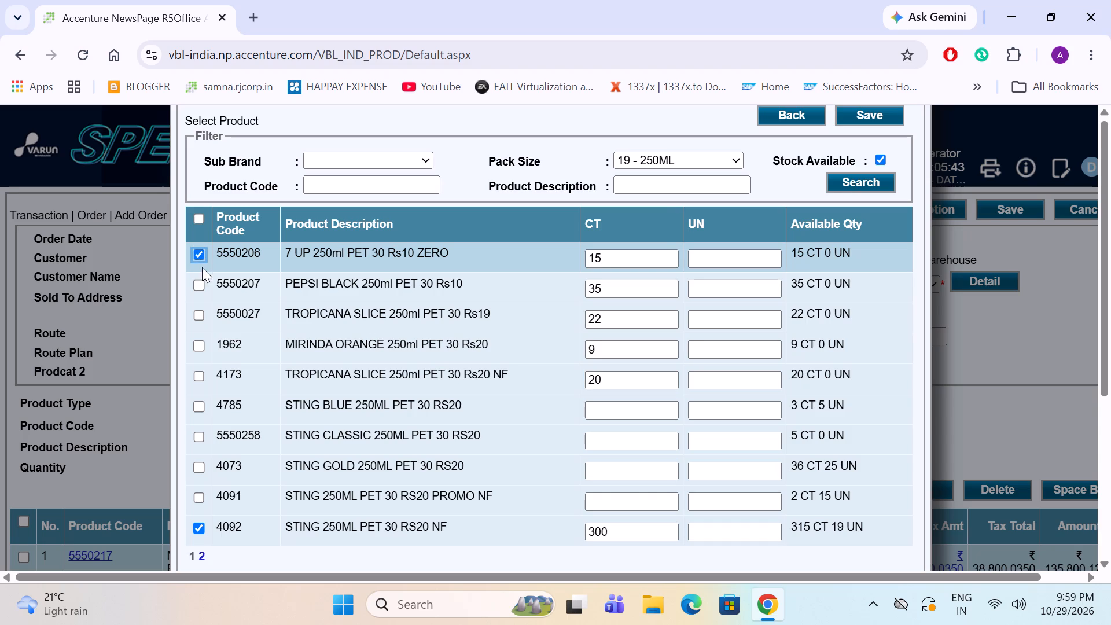
click(198, 287)
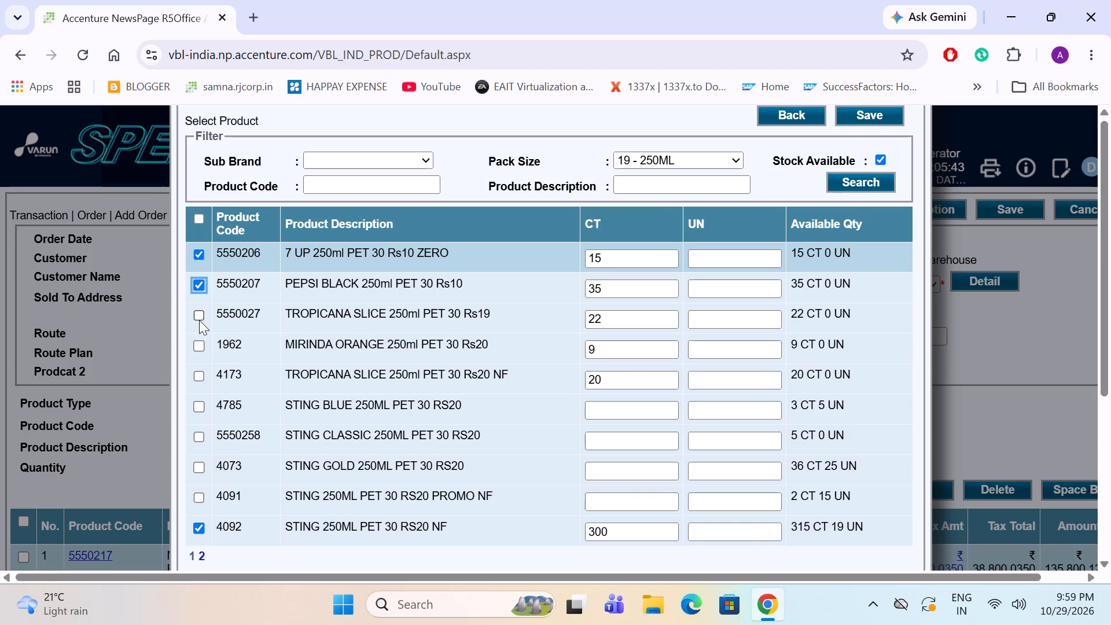
click(199, 320)
click(200, 345)
click(197, 375)
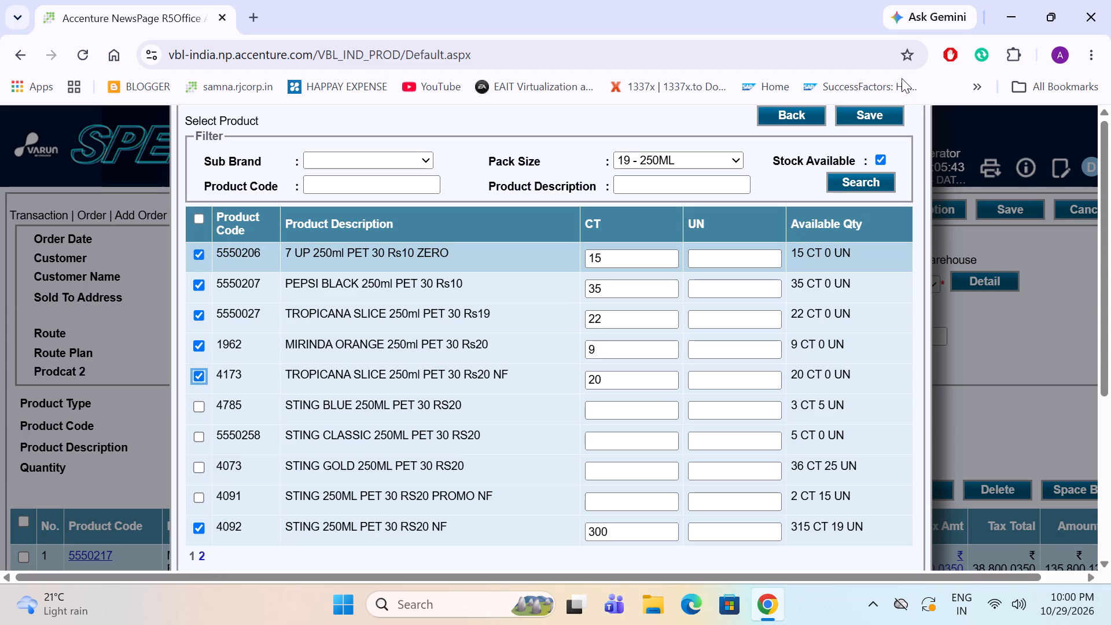
click(867, 111)
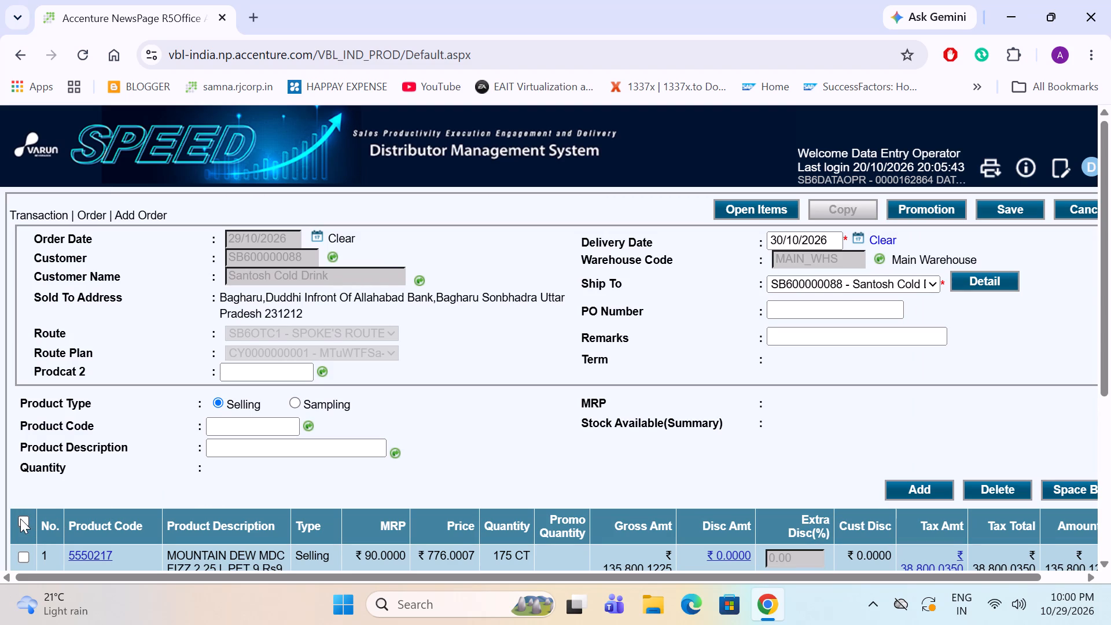
Select all order lines, apply the promotions that qualify, and save the Santosh Cold Drink order.
click(20, 519)
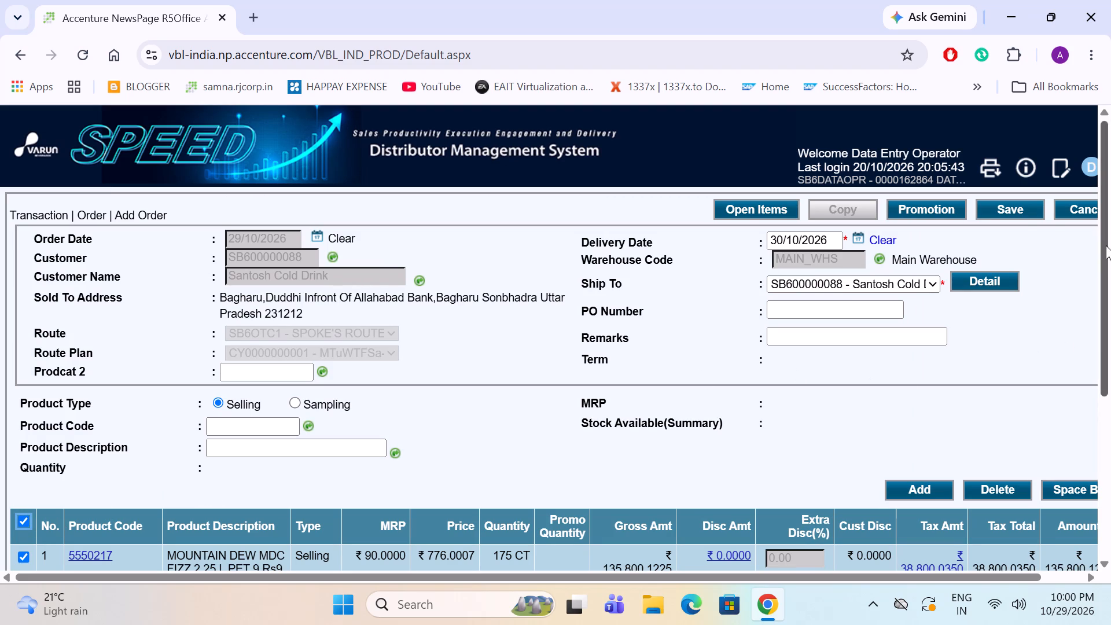
click(926, 205)
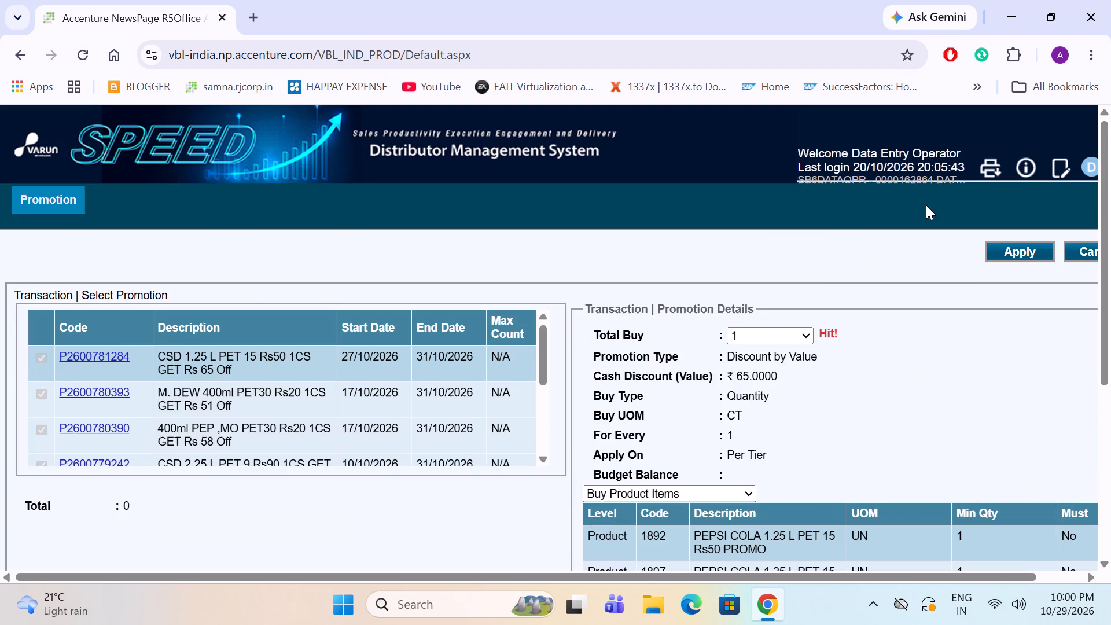
click(1022, 248)
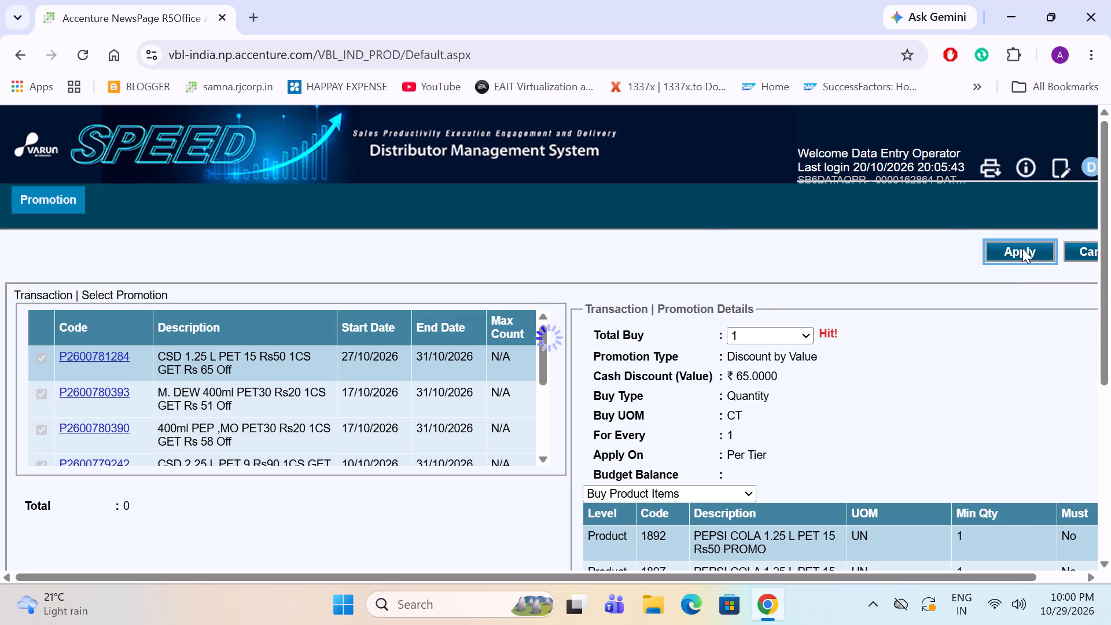
click(1013, 209)
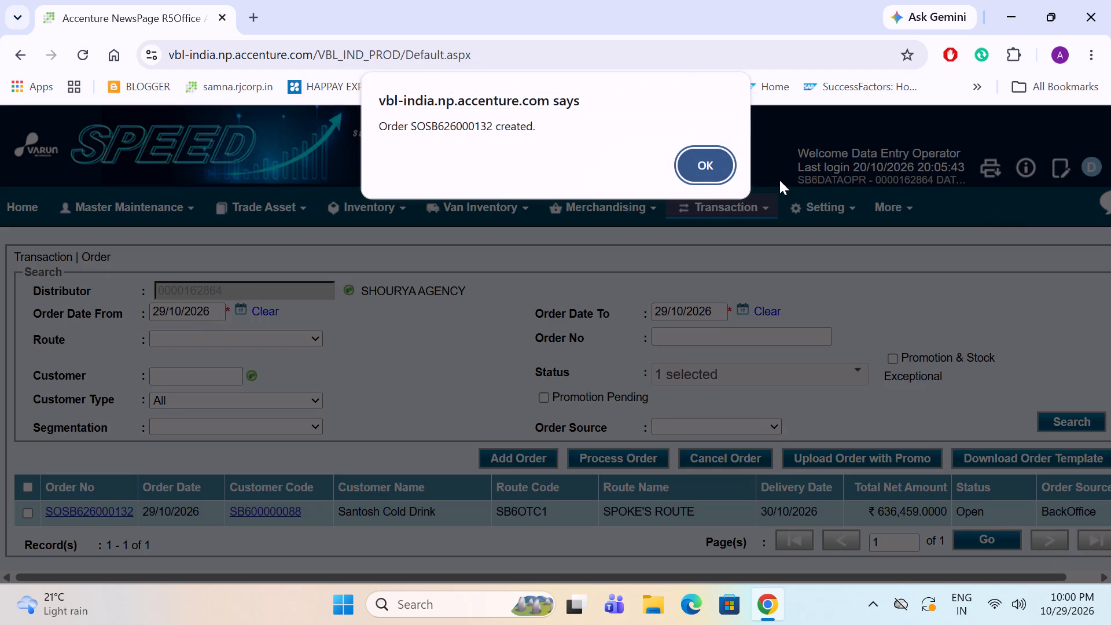
click(698, 160)
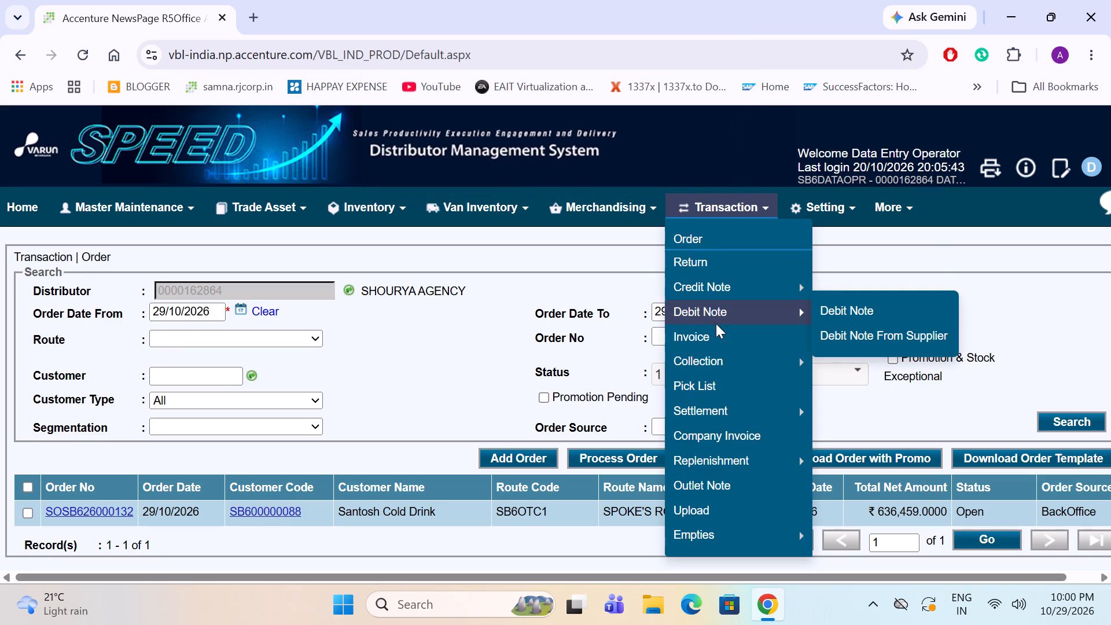
Find the open invoices dated 29/10/2026, select all of them and confirm them without picklists.
click(715, 337)
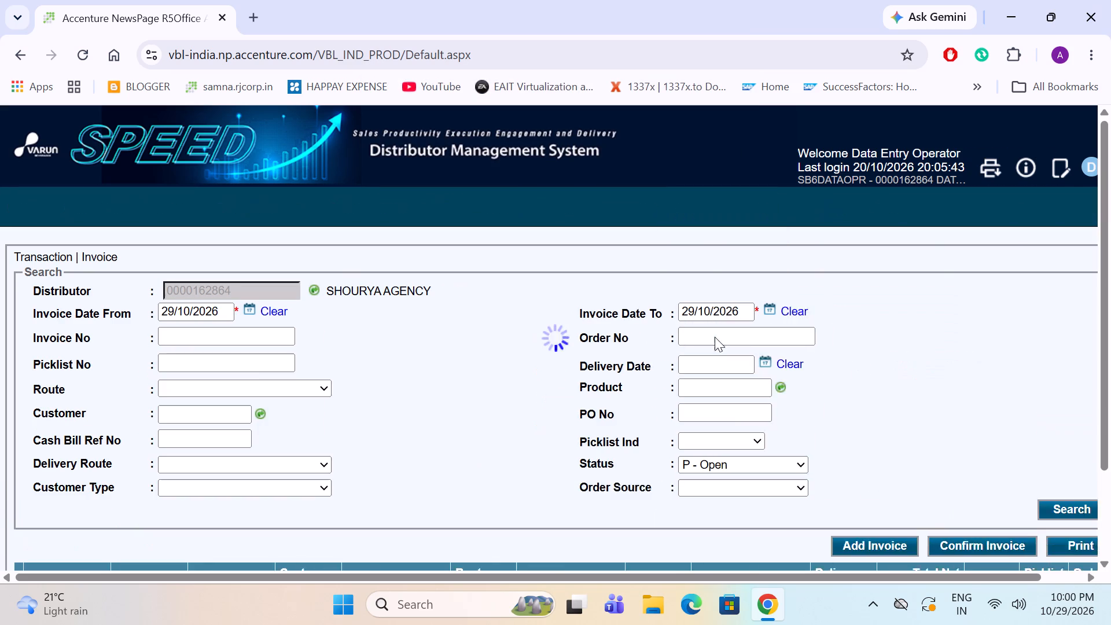
click(1079, 510)
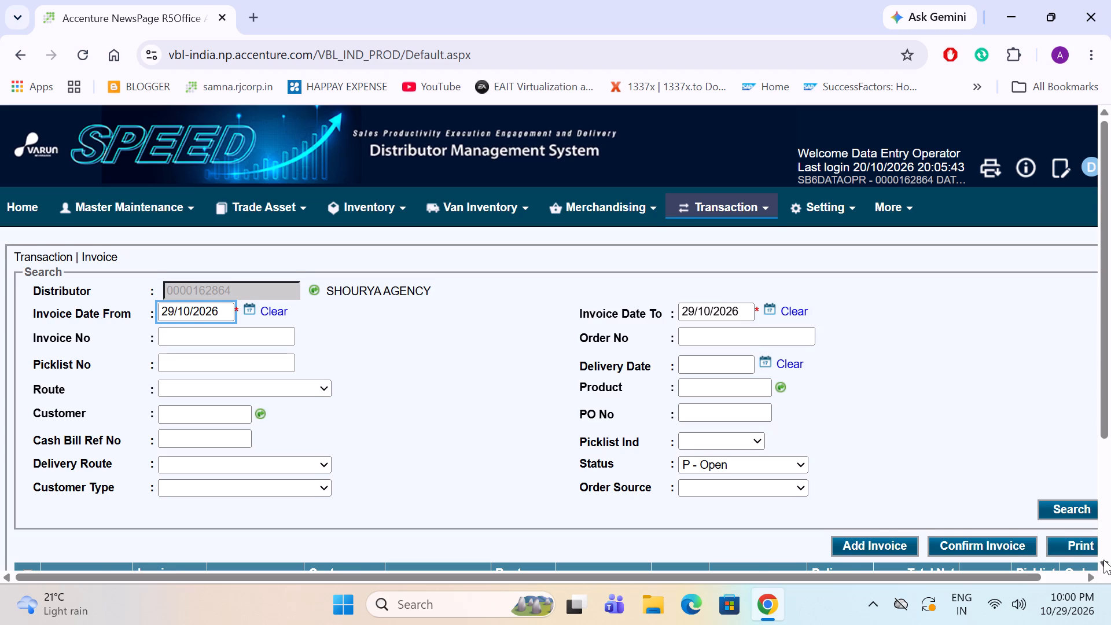
triple_click(1103, 560)
triple_click(1103, 560)
double_click(1103, 560)
drag(1103, 560, 536, 547)
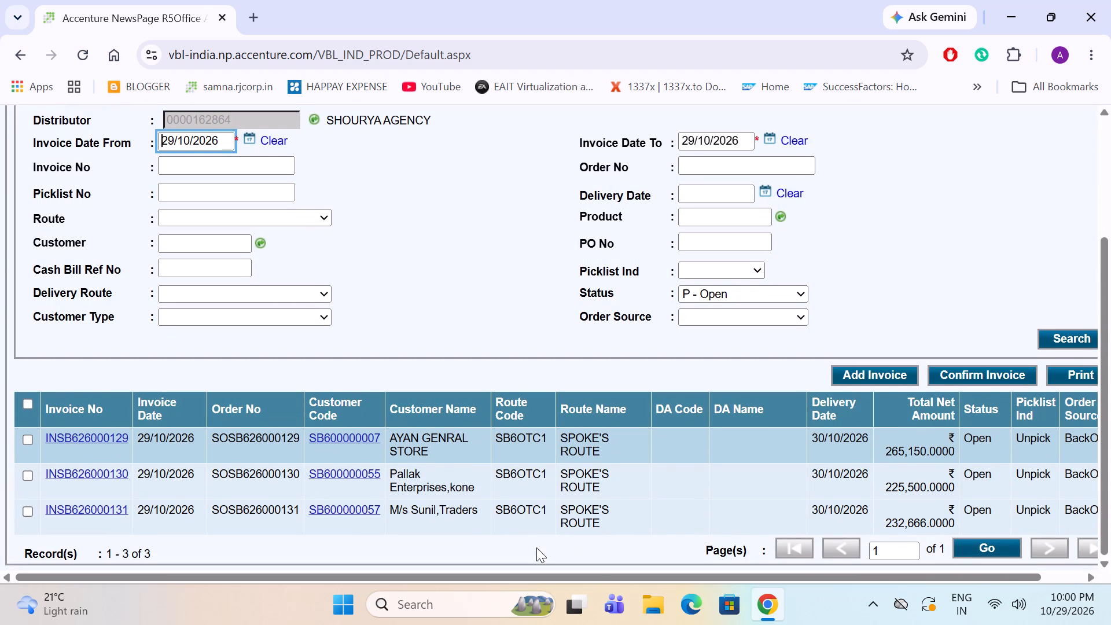
click(25, 401)
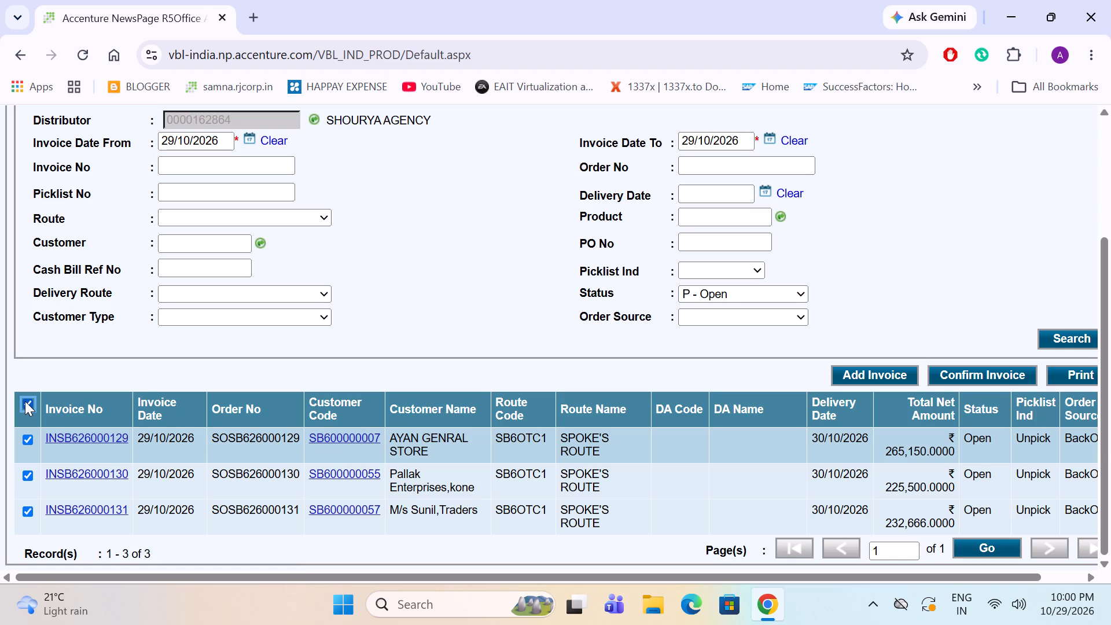
click(215, 491)
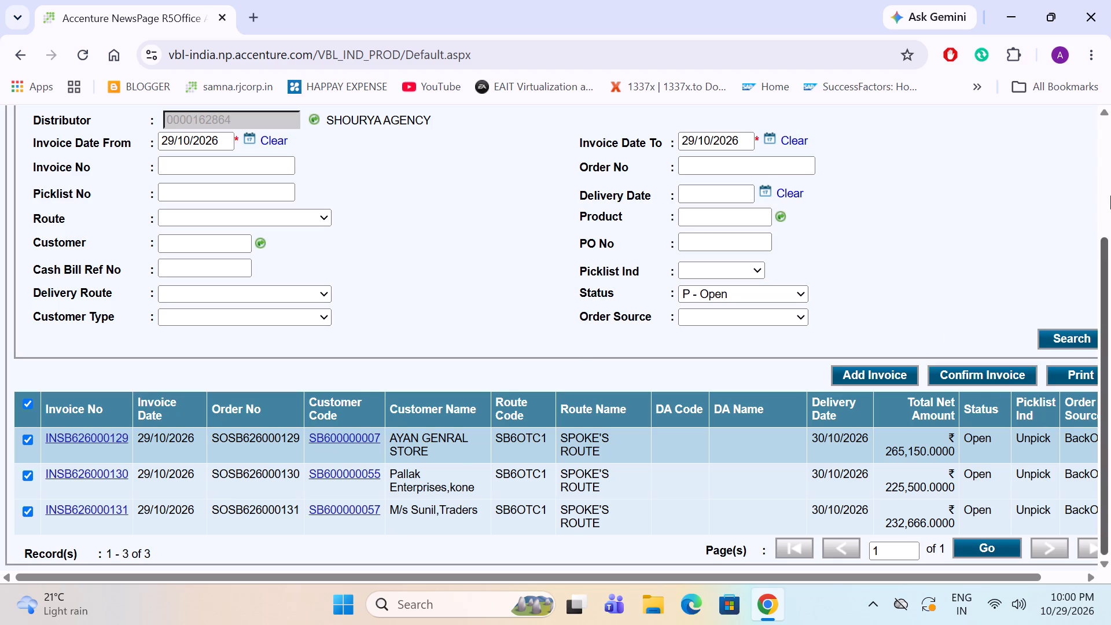
triple_click(1103, 109)
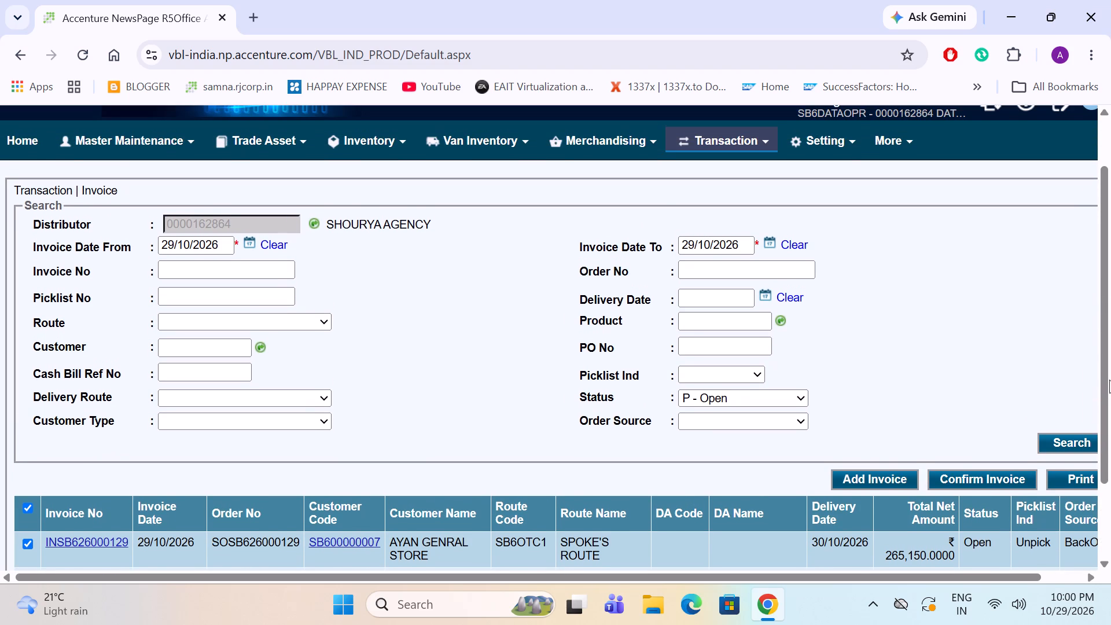
triple_click(1105, 561)
triple_click(1105, 561)
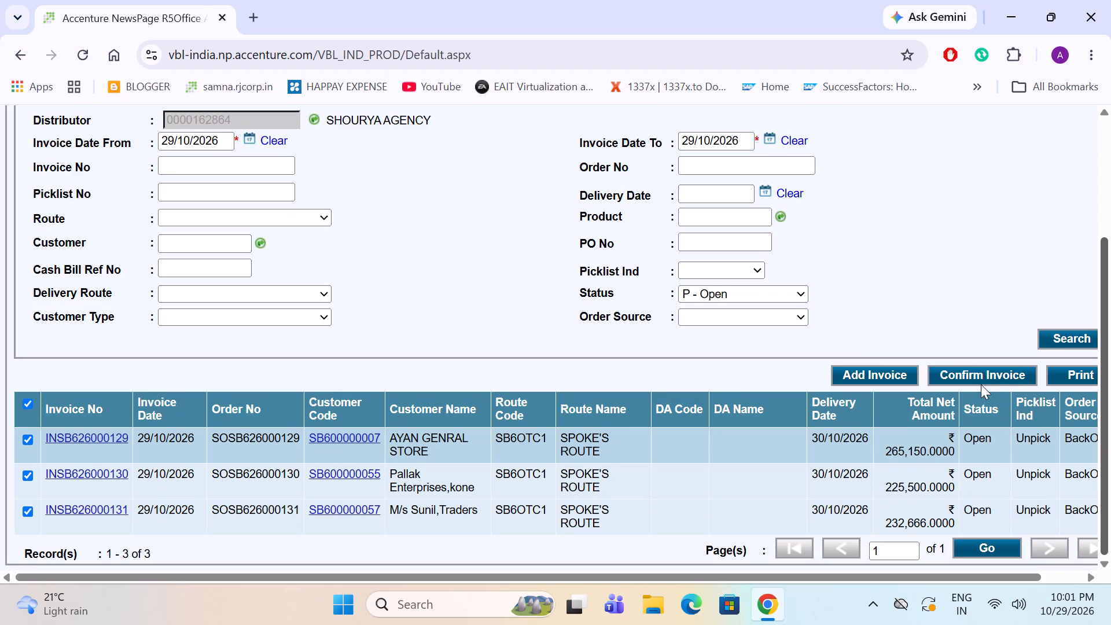
click(968, 366)
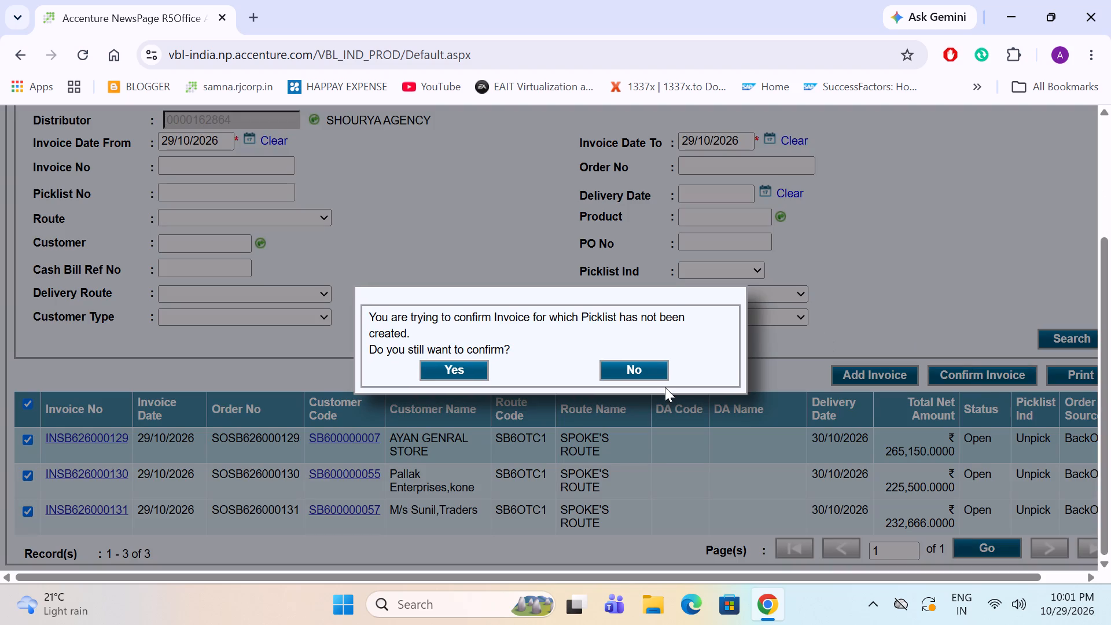
click(462, 364)
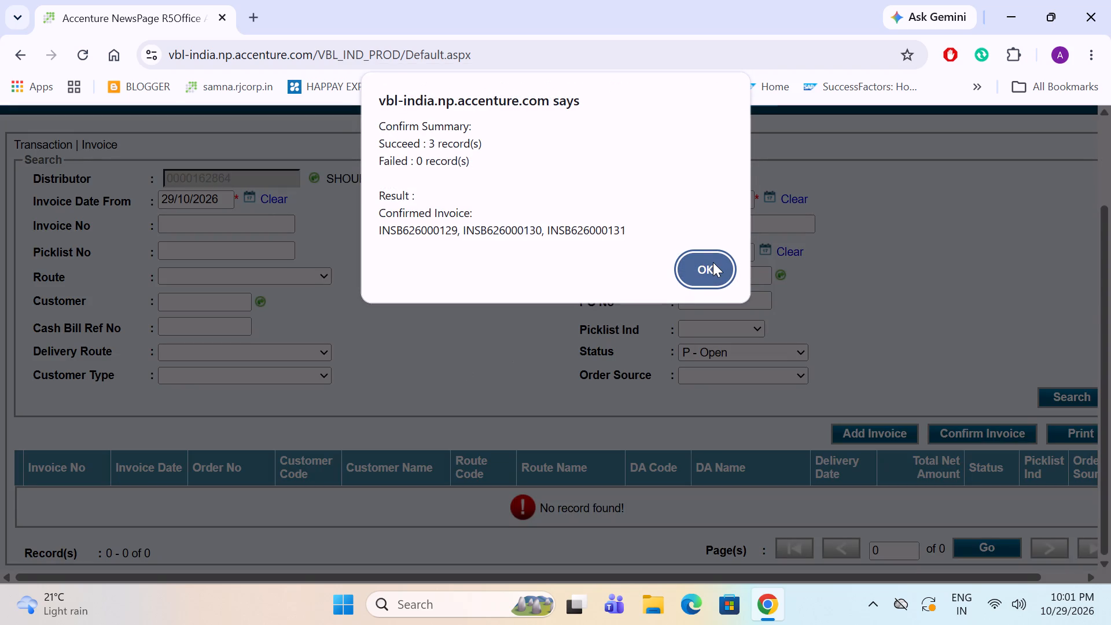
click(713, 262)
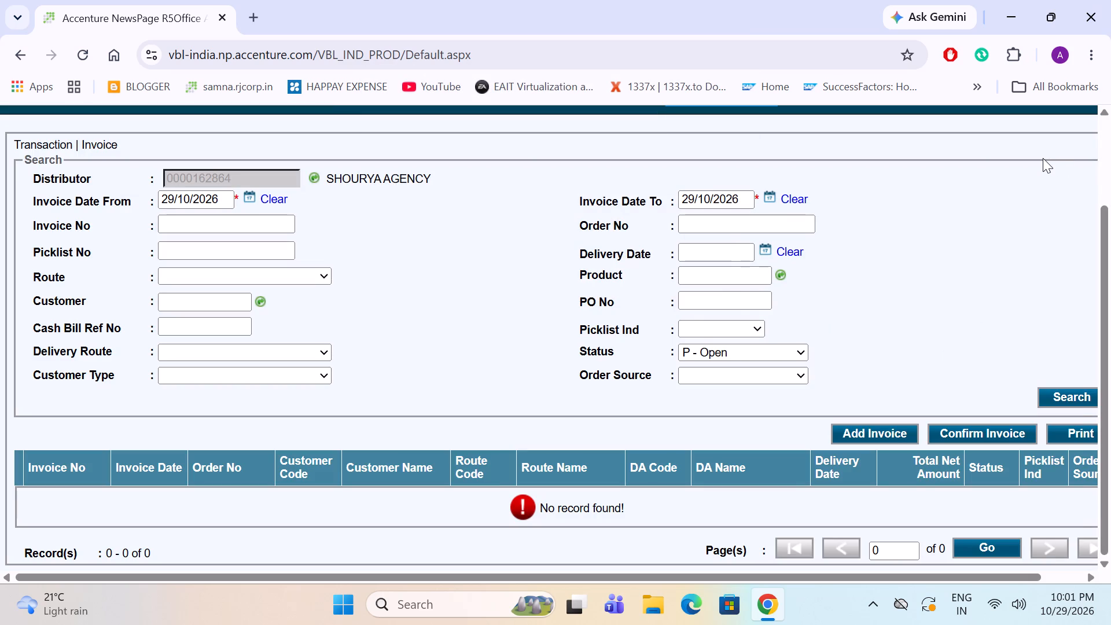
Return to the order list and process the Santosh Cold Drink order without replacing its delivery date.
triple_click(1101, 137)
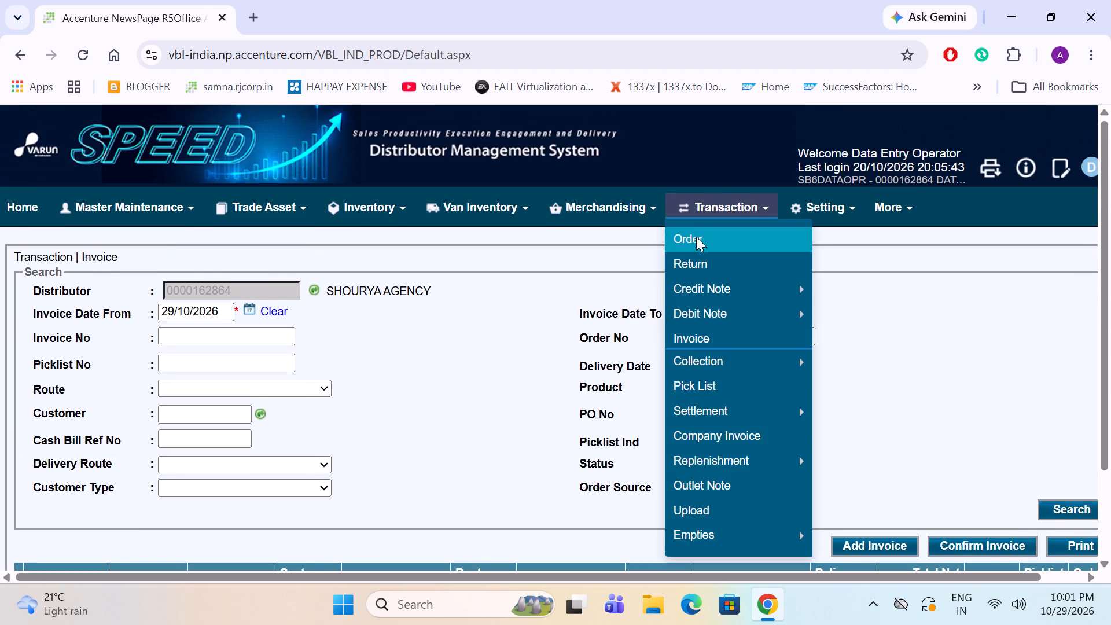
click(696, 235)
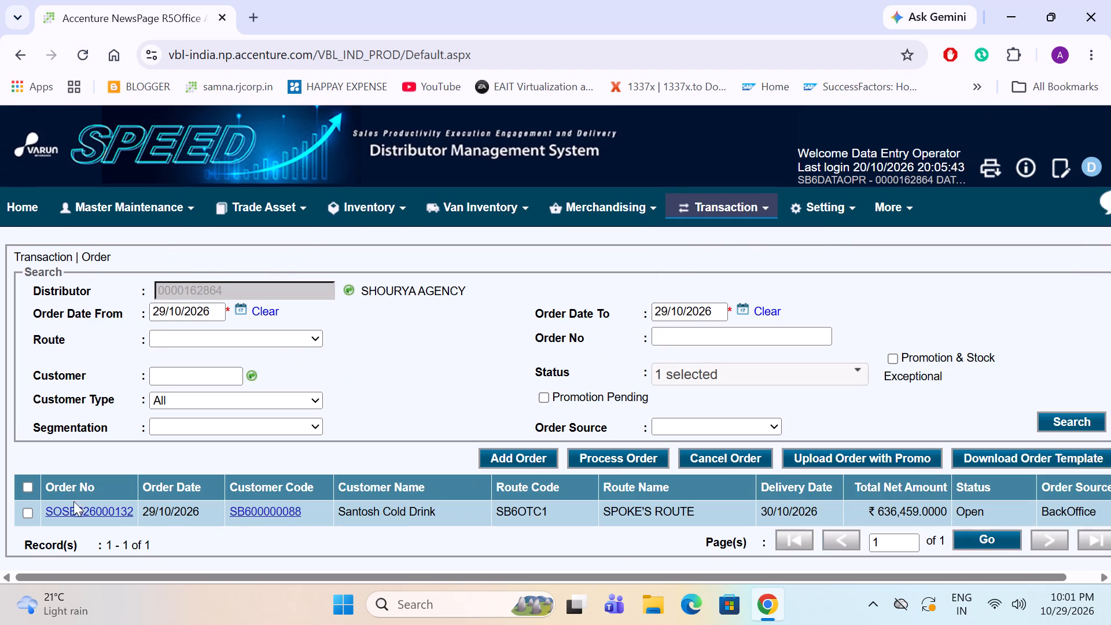
click(27, 486)
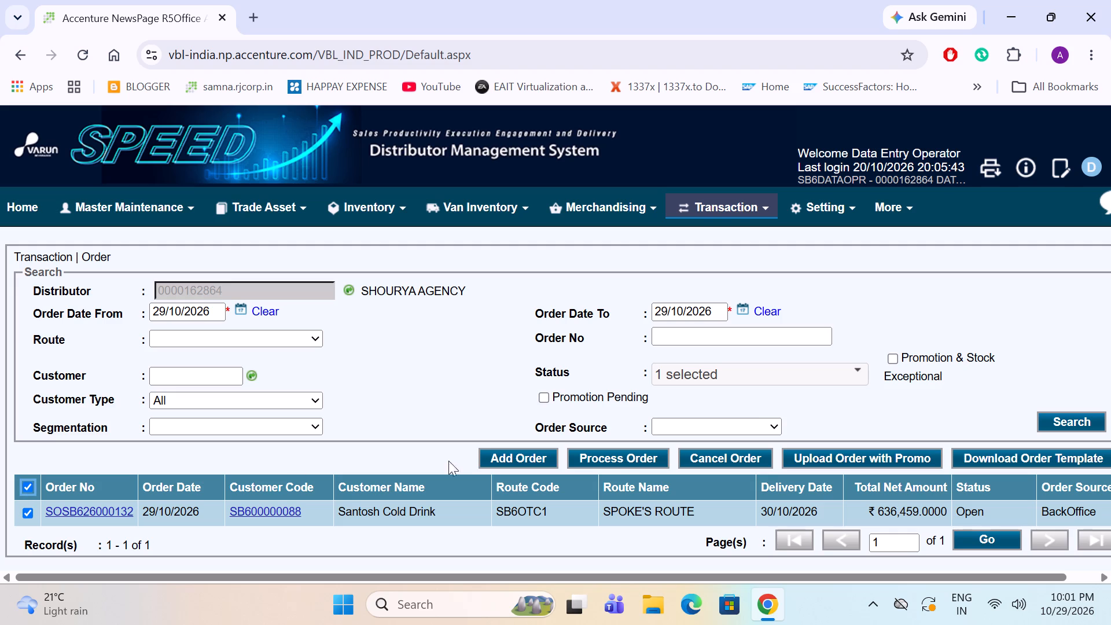
click(624, 455)
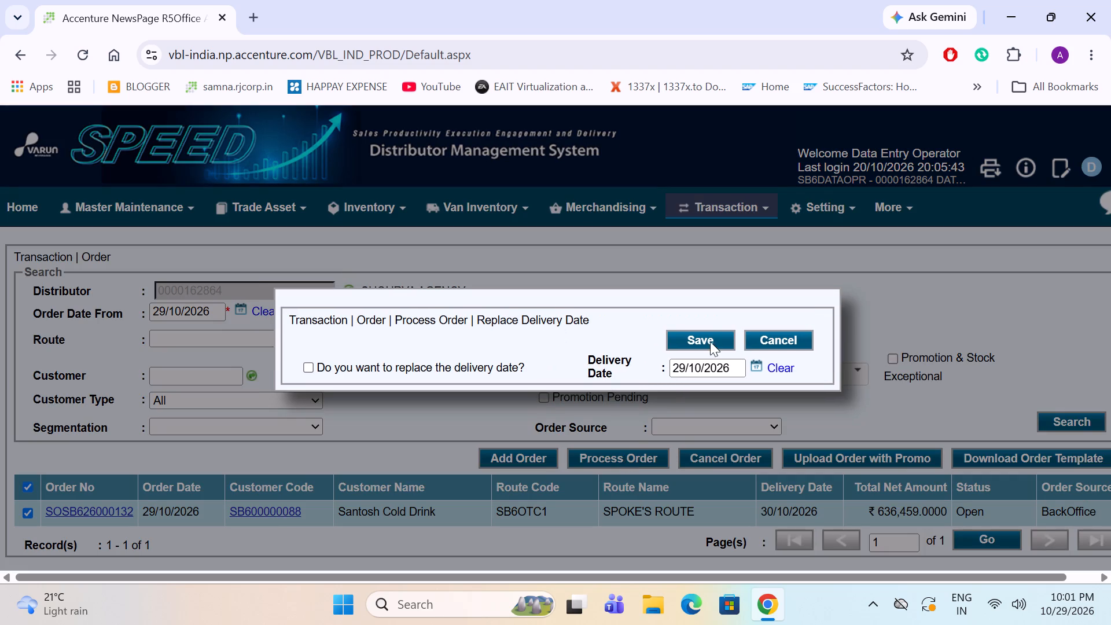
click(708, 338)
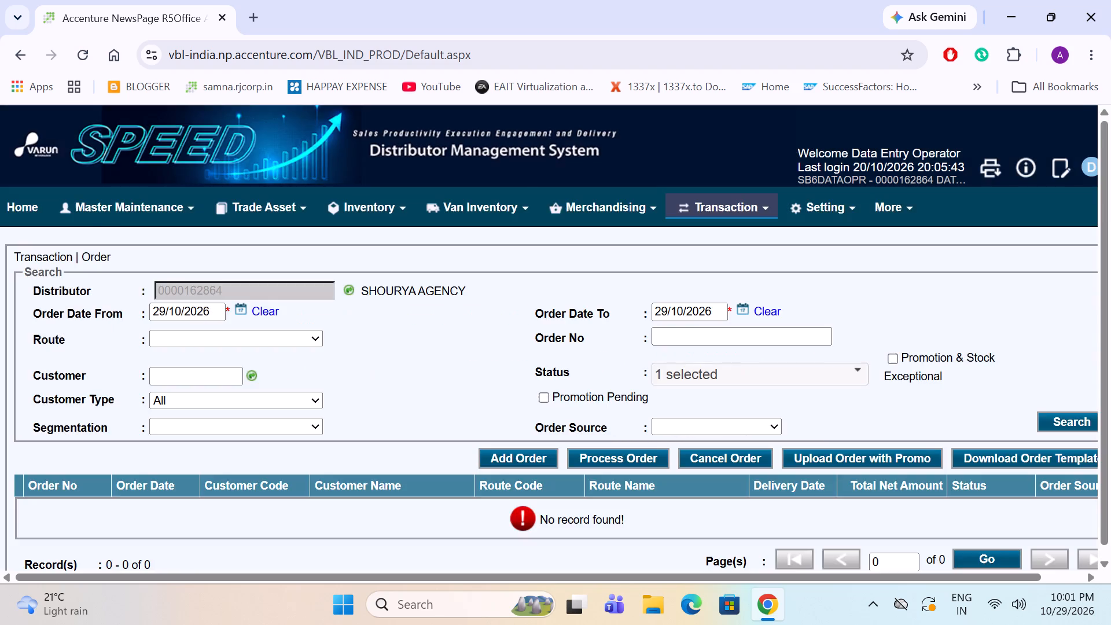
Find the open invoice dated 29/10/2026 for Santosh Cold Drink and confirm it without a picklist.
click(722, 267)
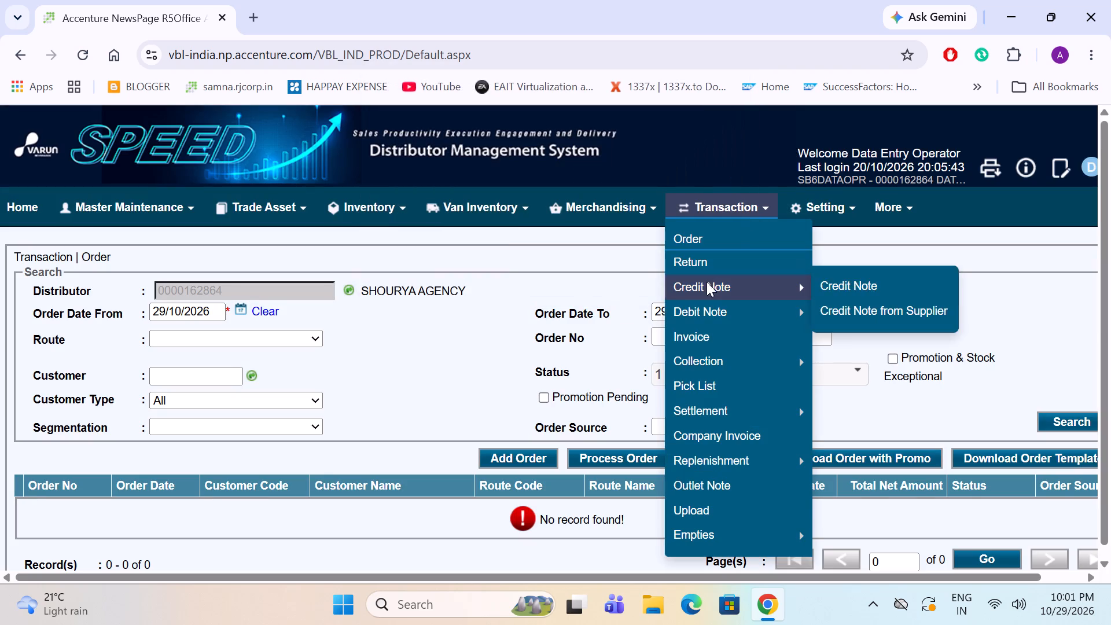
click(702, 336)
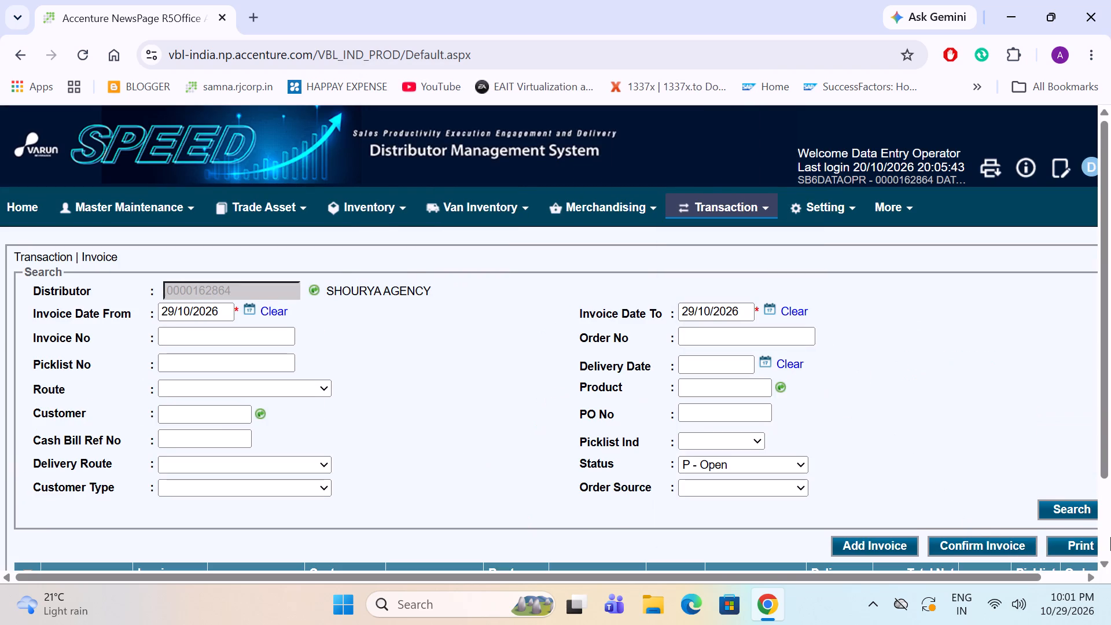
triple_click(1105, 559)
double_click(1105, 559)
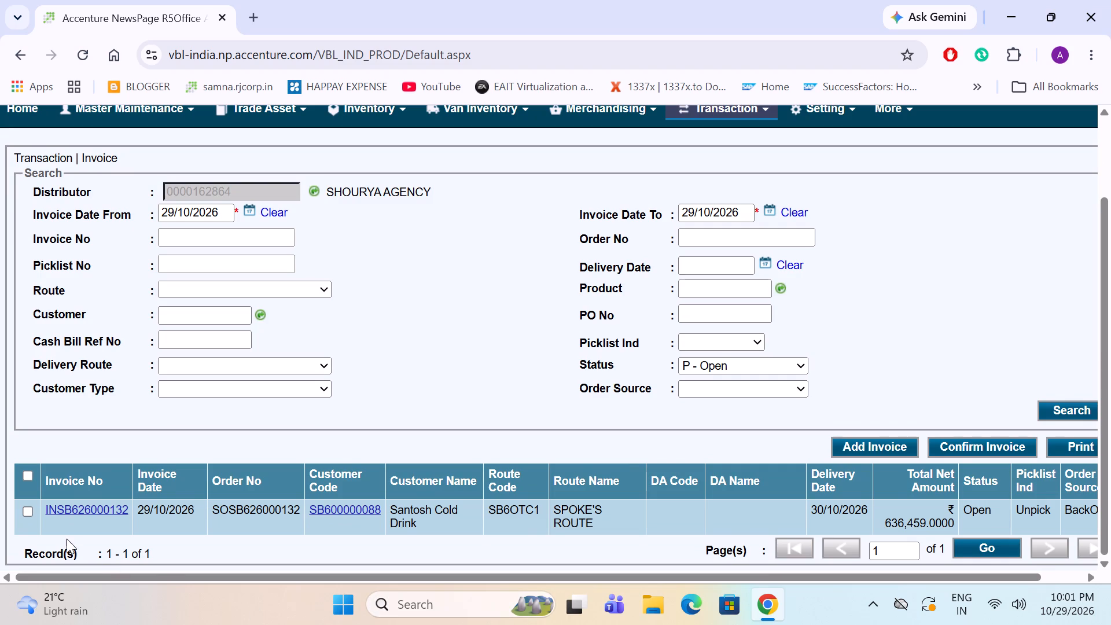
click(25, 477)
click(977, 450)
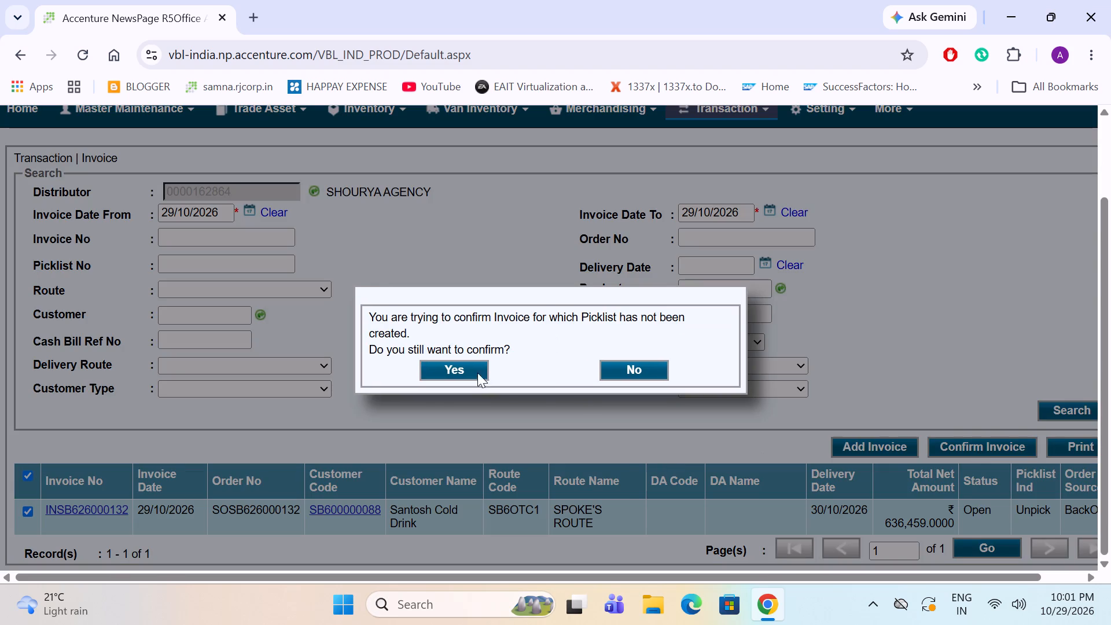
click(468, 362)
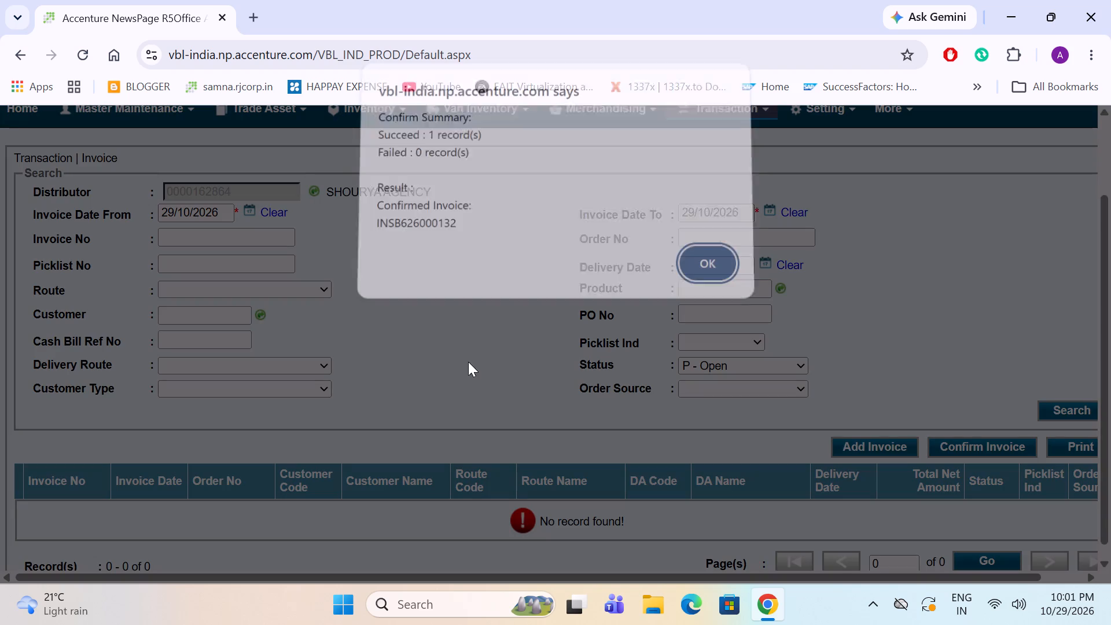
click(697, 262)
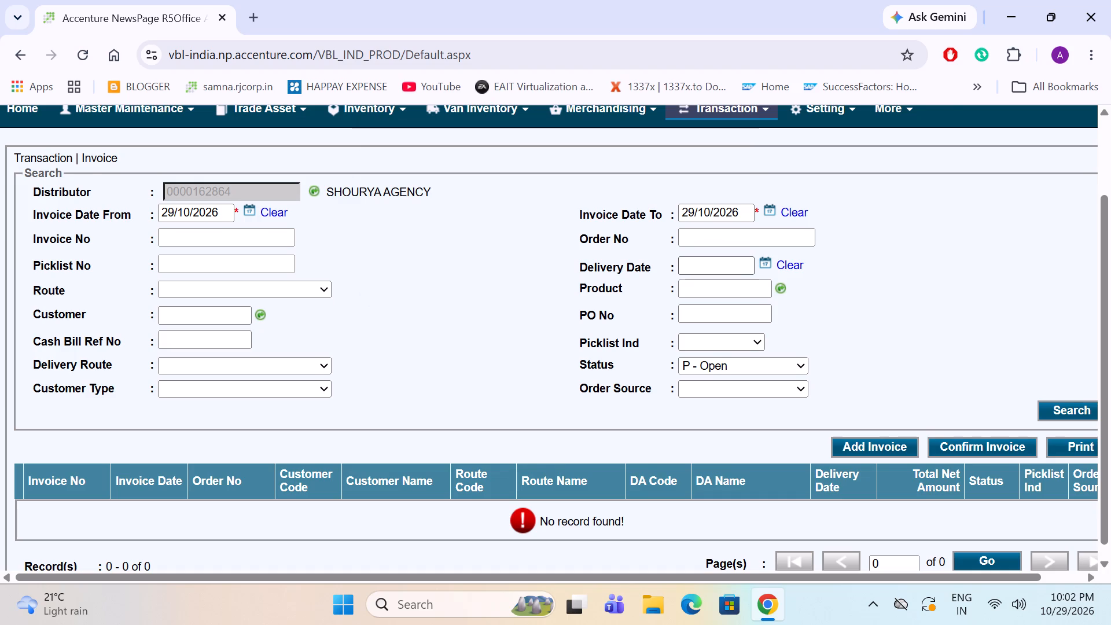
Search the company invoices with an invoice date from 01/09/2026 and look through the list.
key(Up)
key(Up)
key(Up)
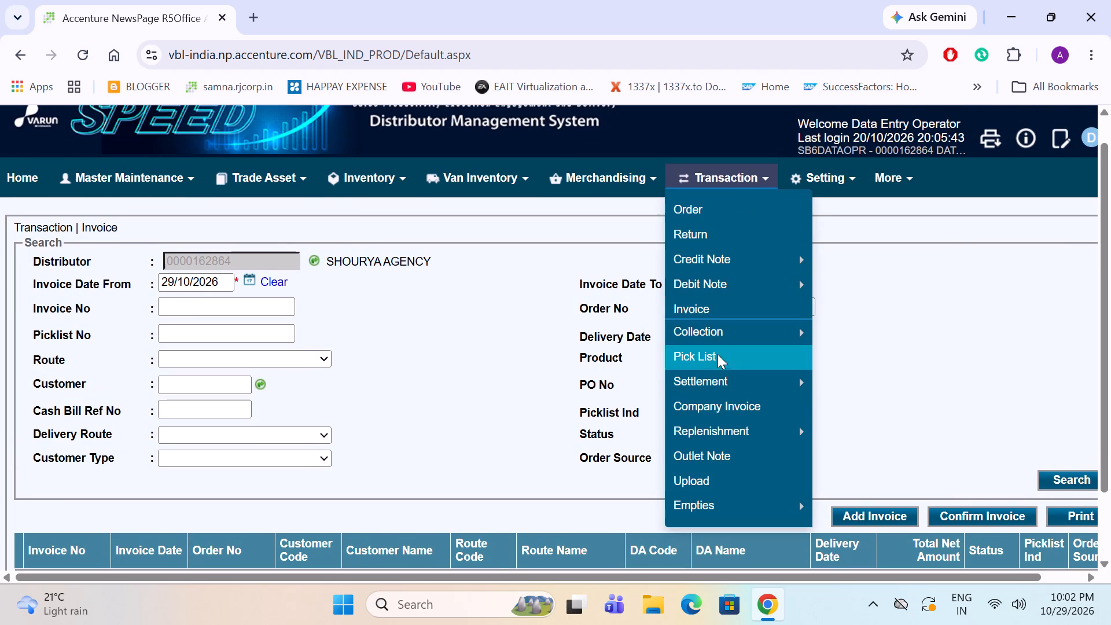
click(710, 405)
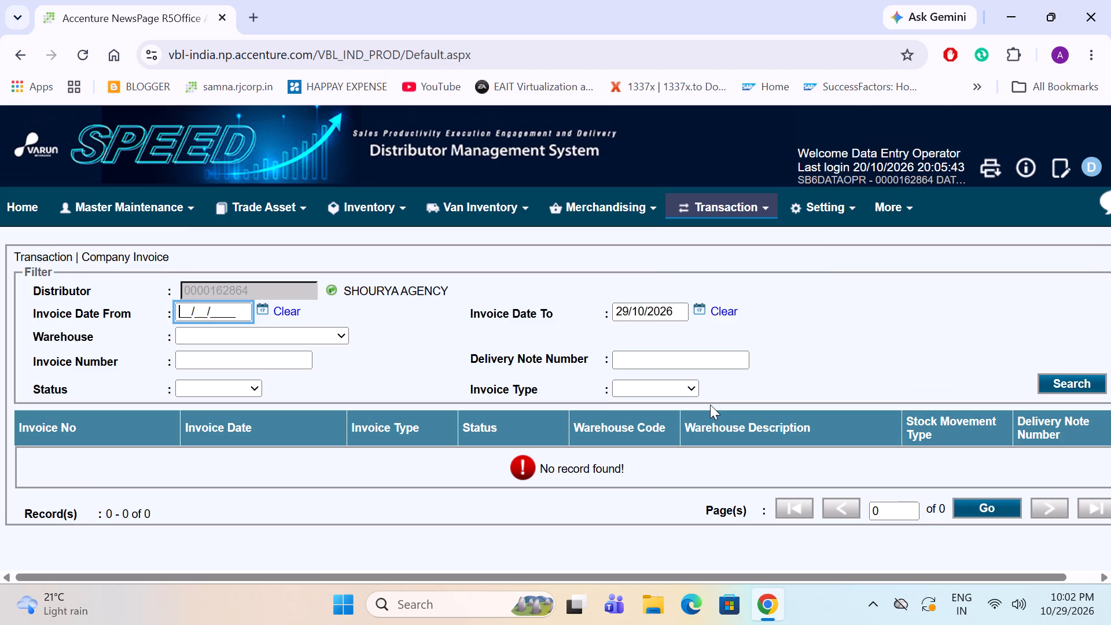
click(266, 314)
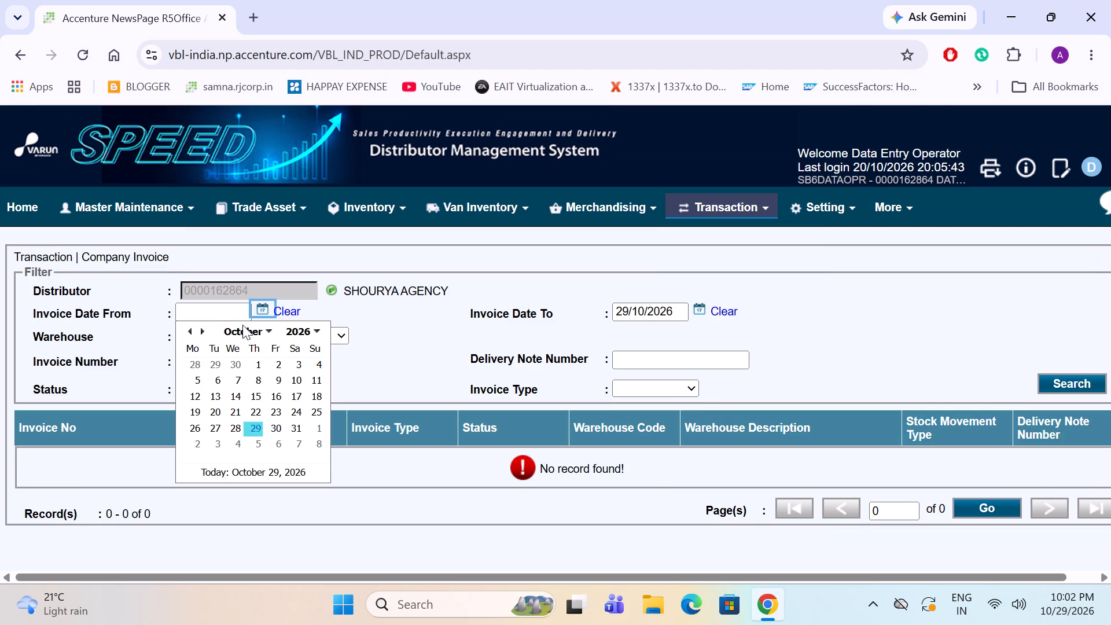
click(189, 332)
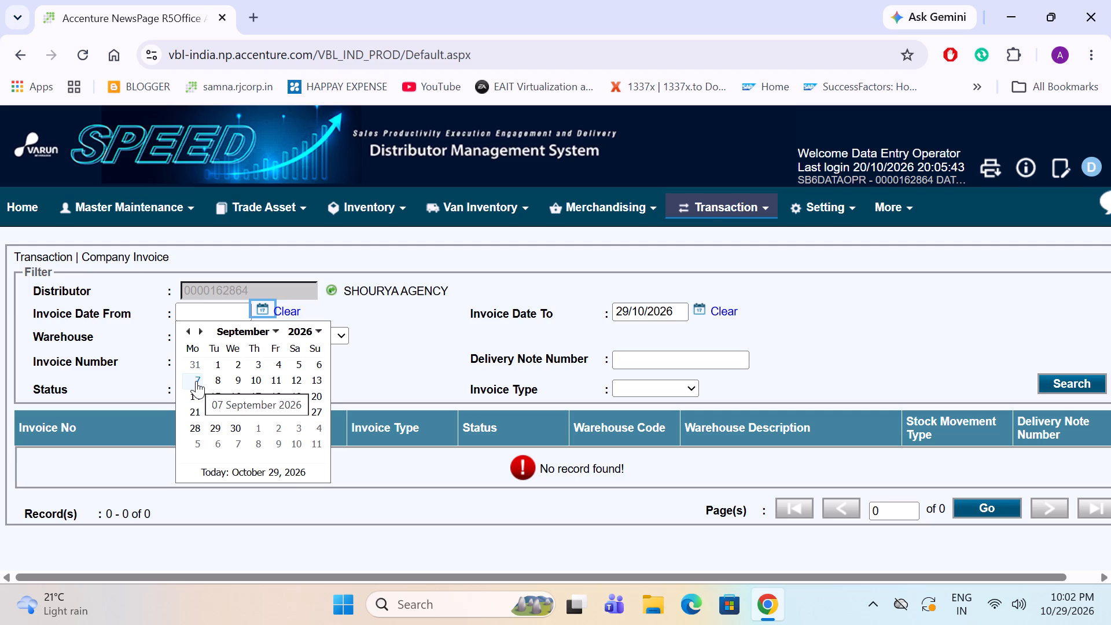
click(216, 366)
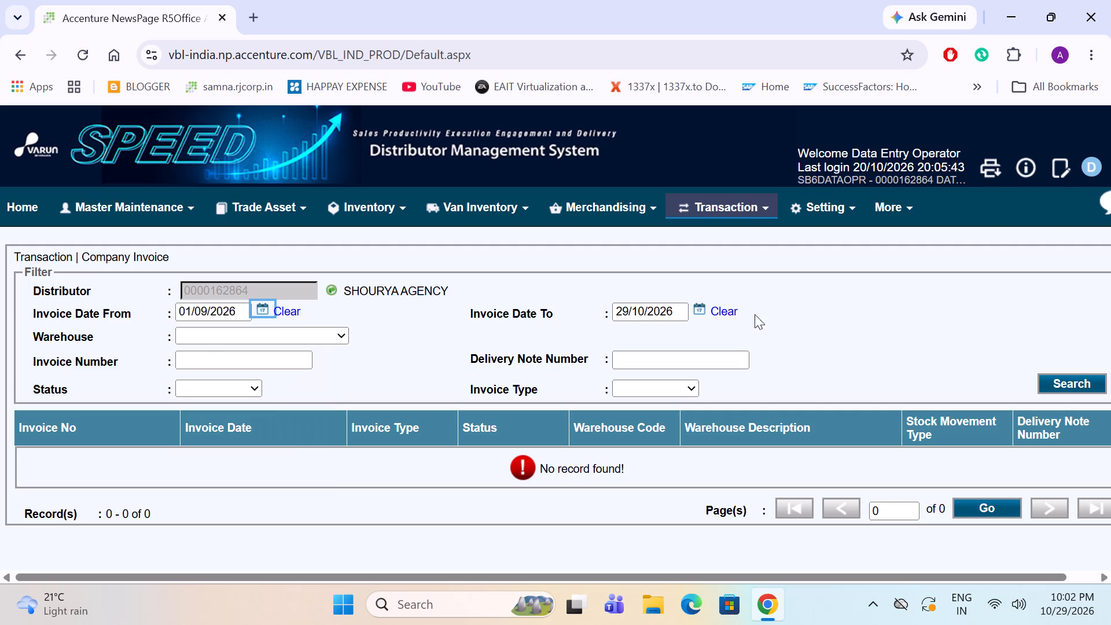
click(1080, 378)
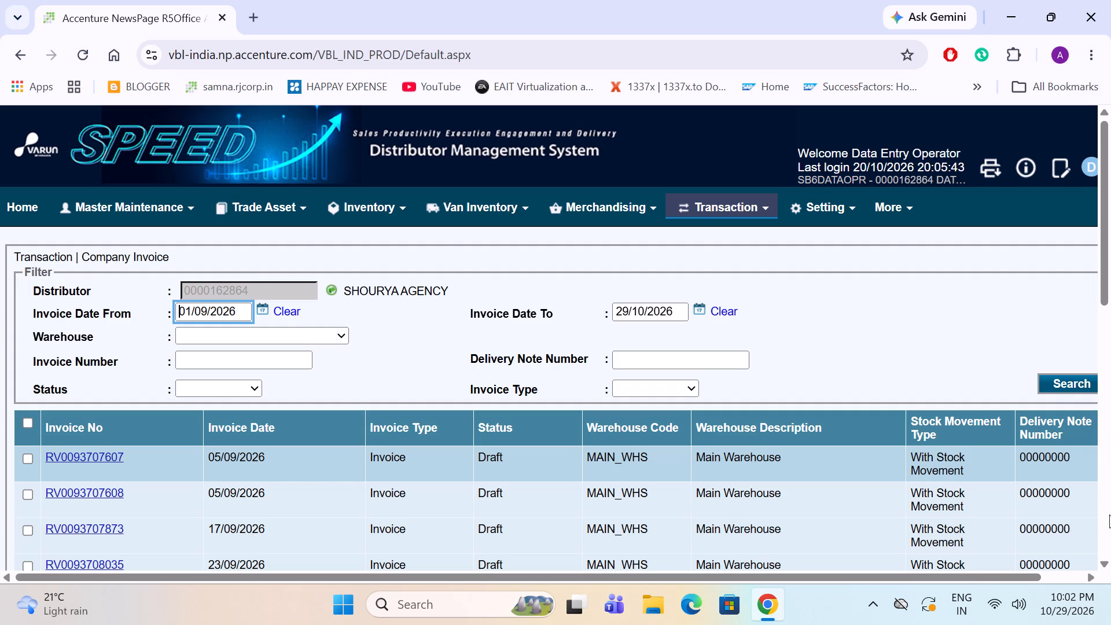
triple_click(1103, 562)
click(1103, 562)
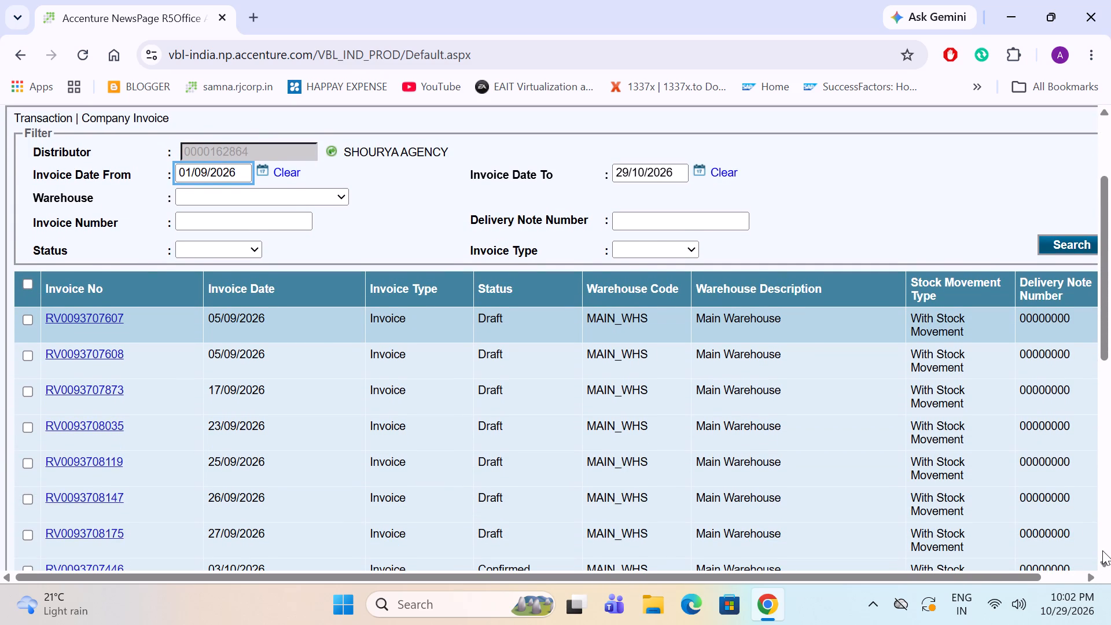
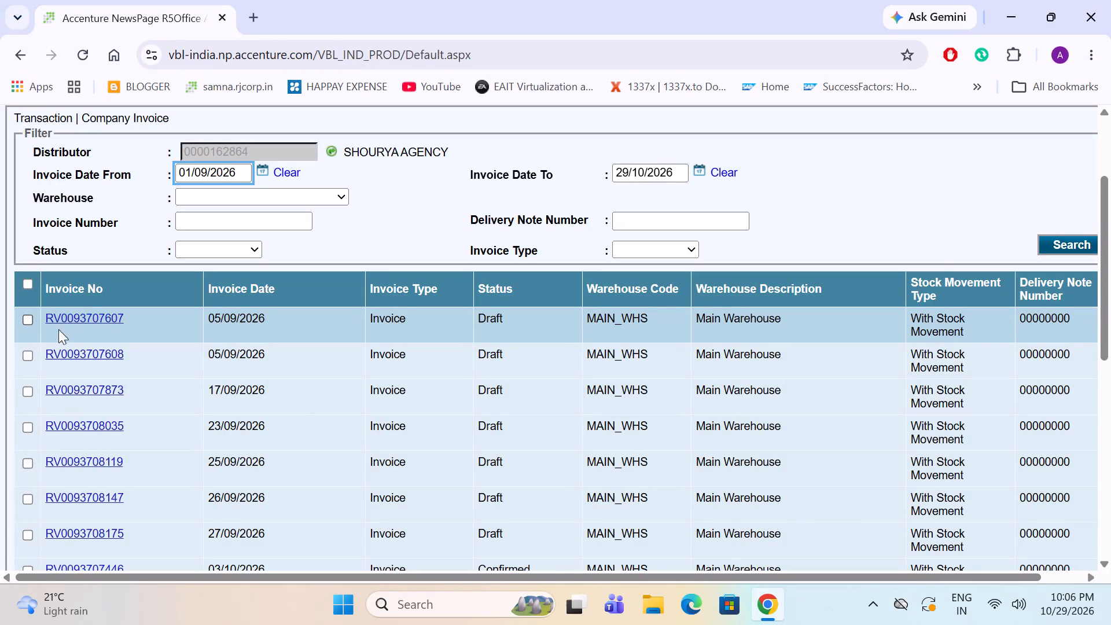
click(26, 320)
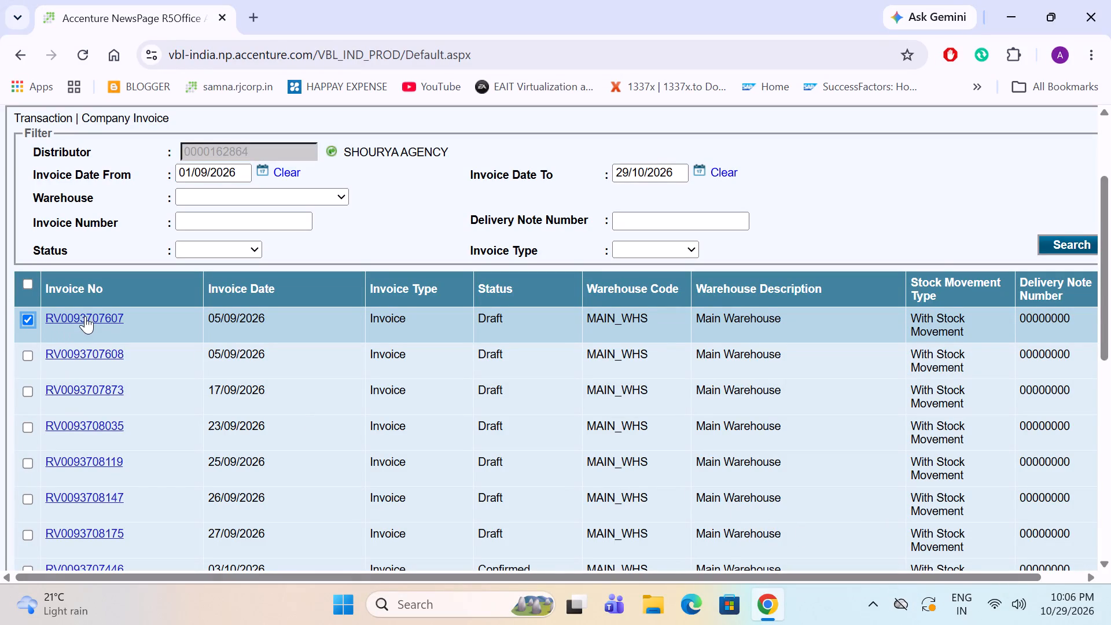
click(85, 315)
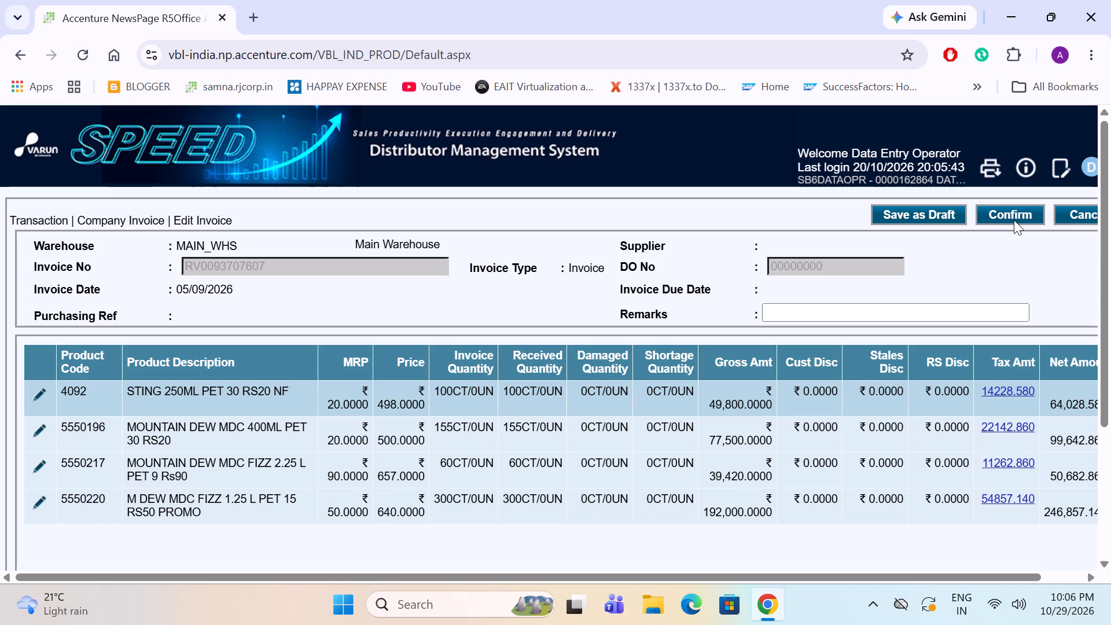
click(1014, 220)
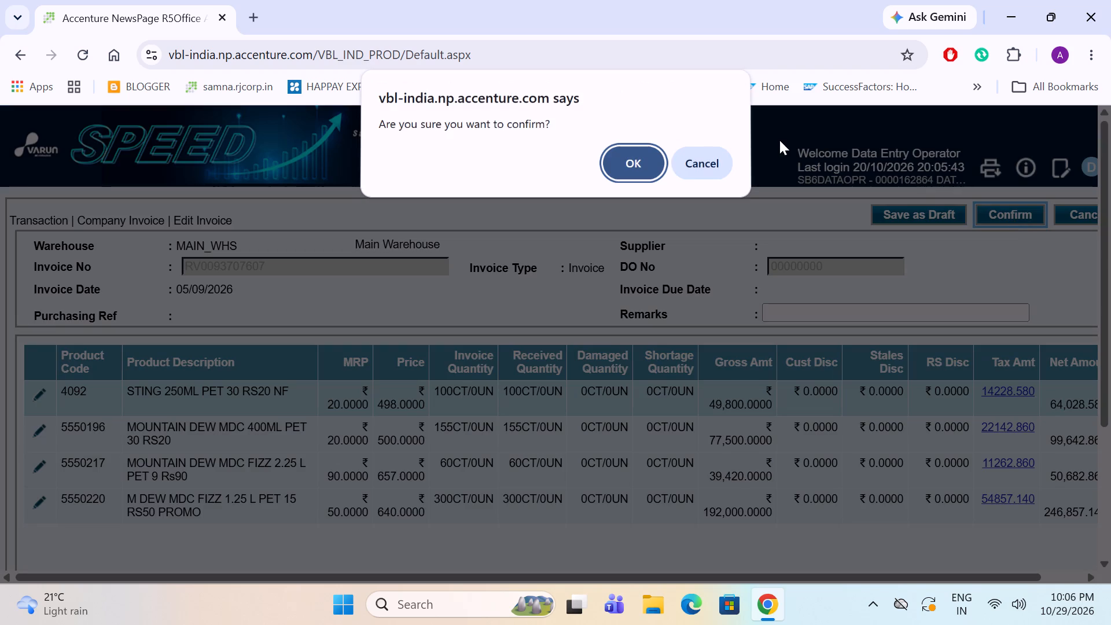
click(630, 168)
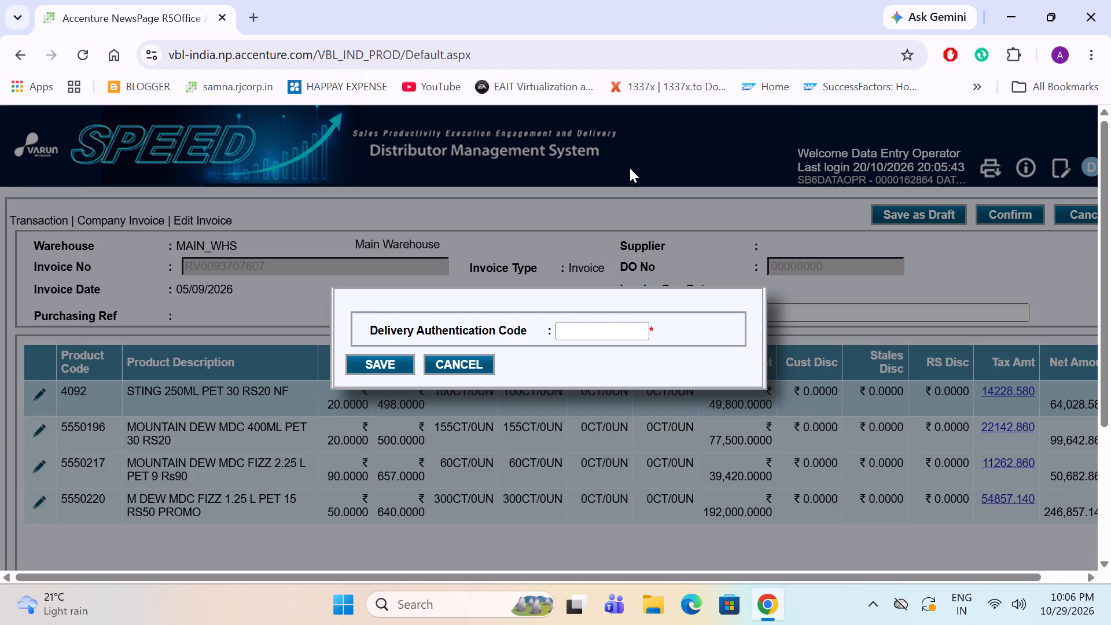
click(595, 327)
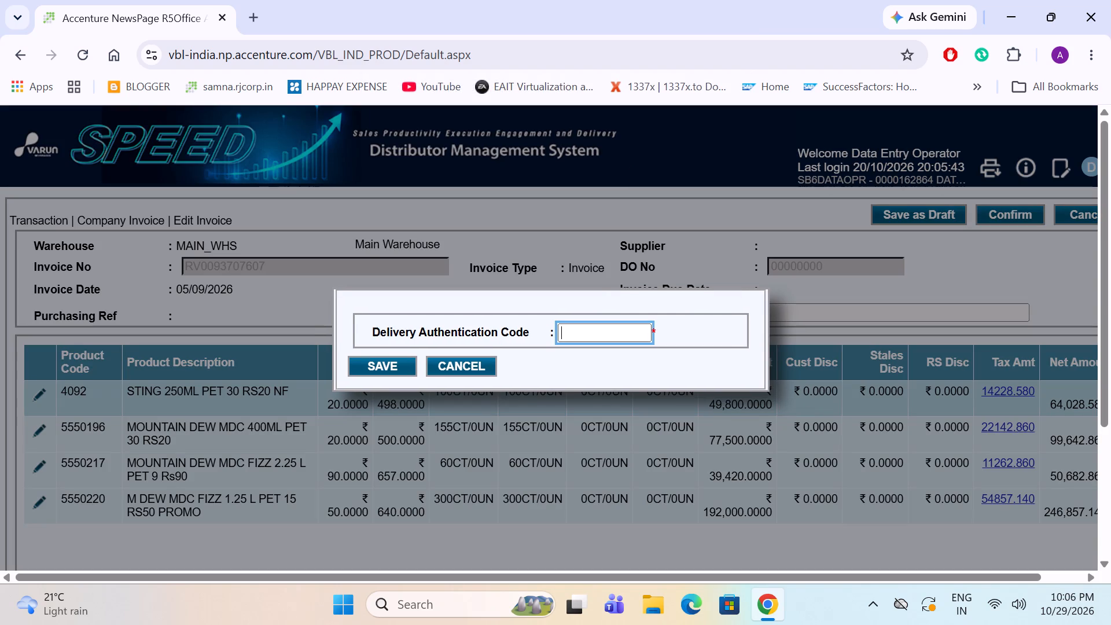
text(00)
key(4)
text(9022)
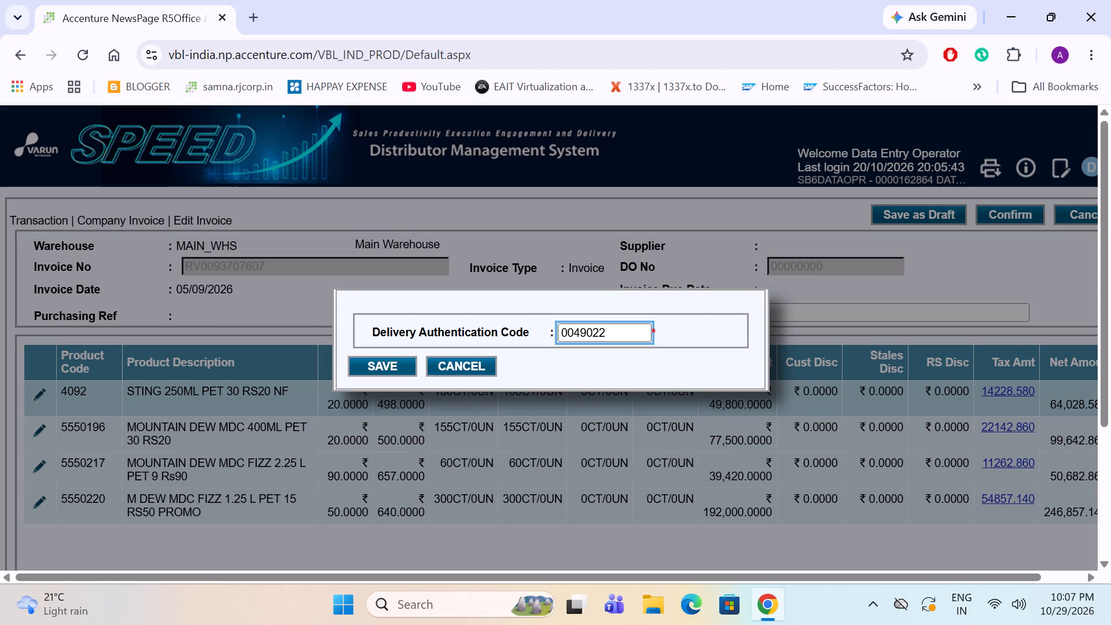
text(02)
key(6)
click(397, 363)
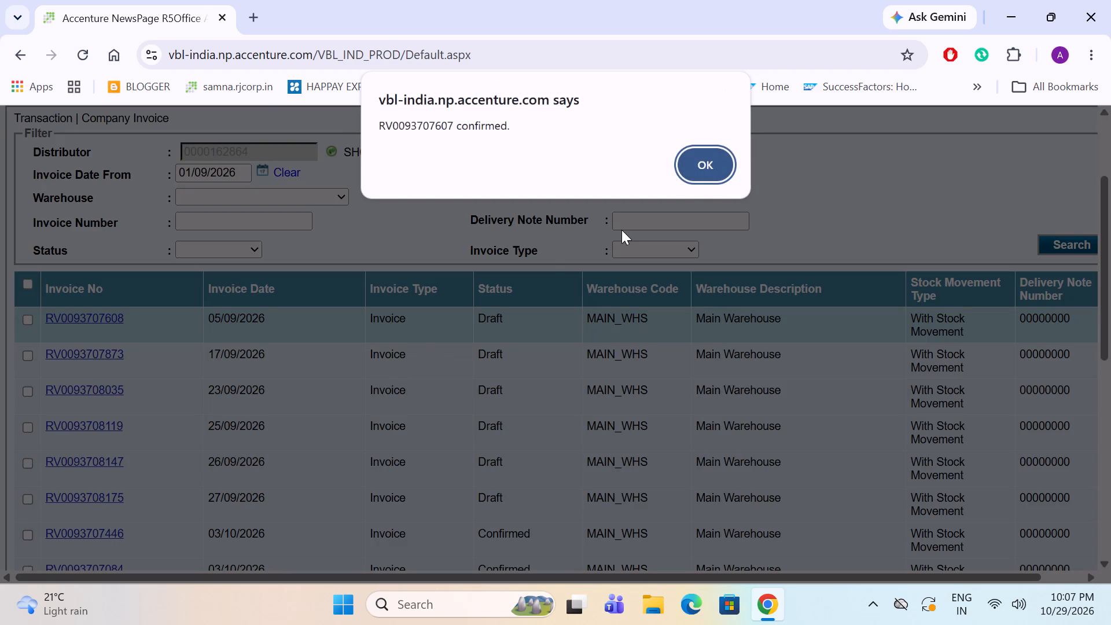
click(702, 162)
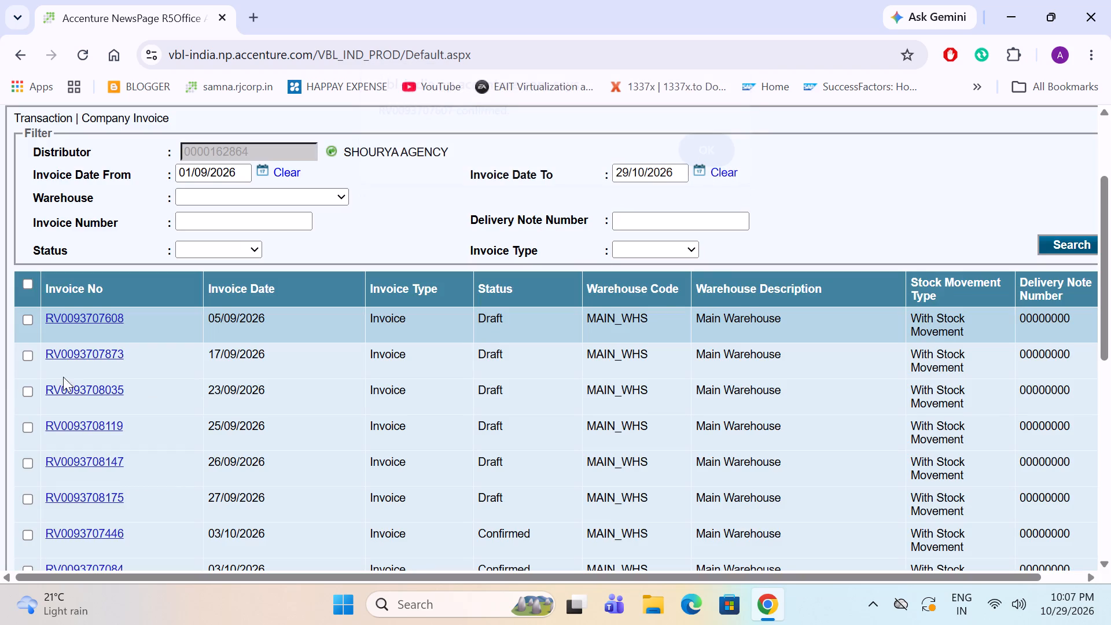
click(27, 319)
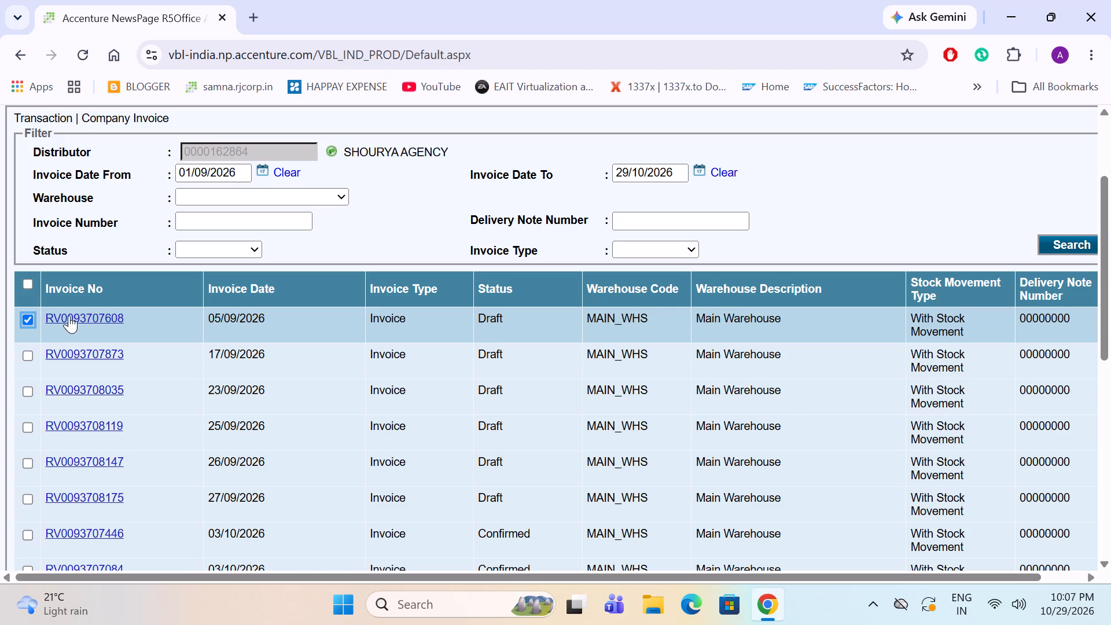
click(75, 315)
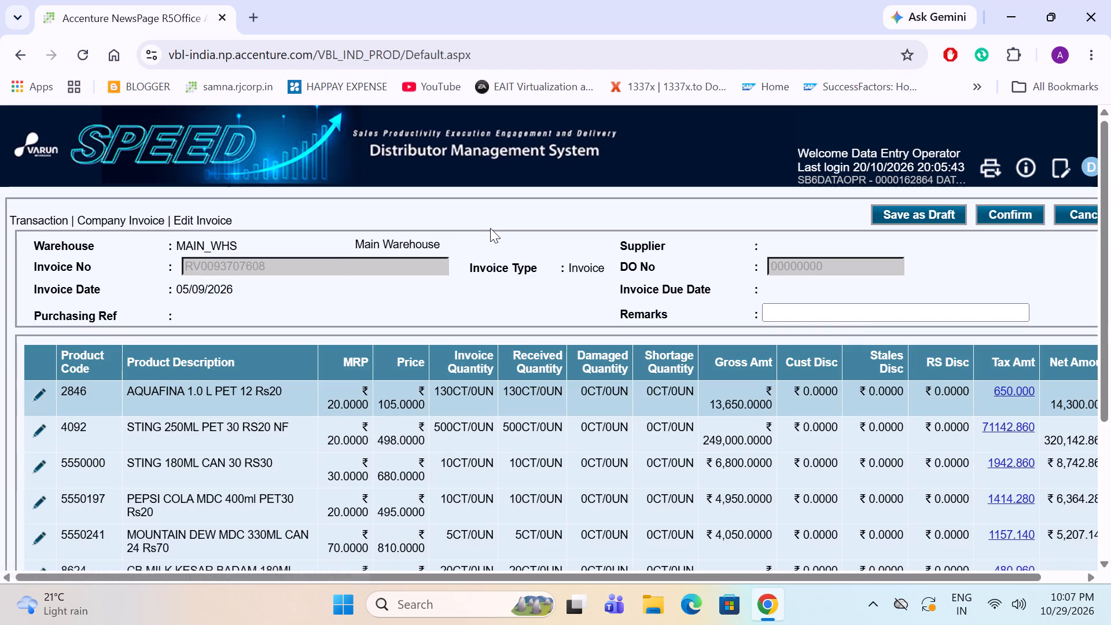
click(1011, 212)
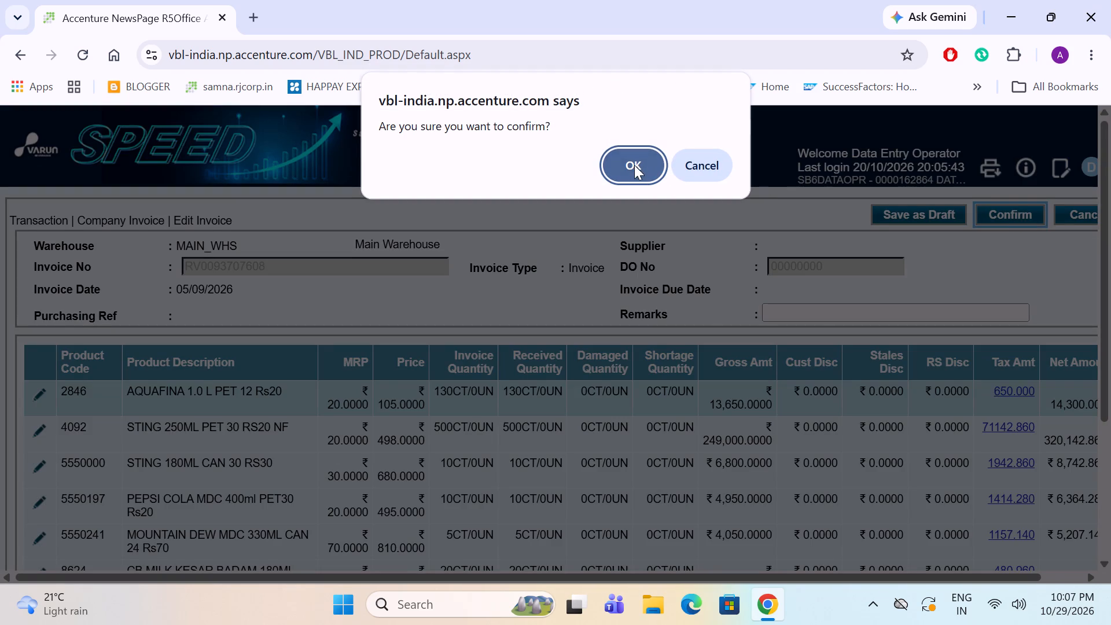
click(634, 164)
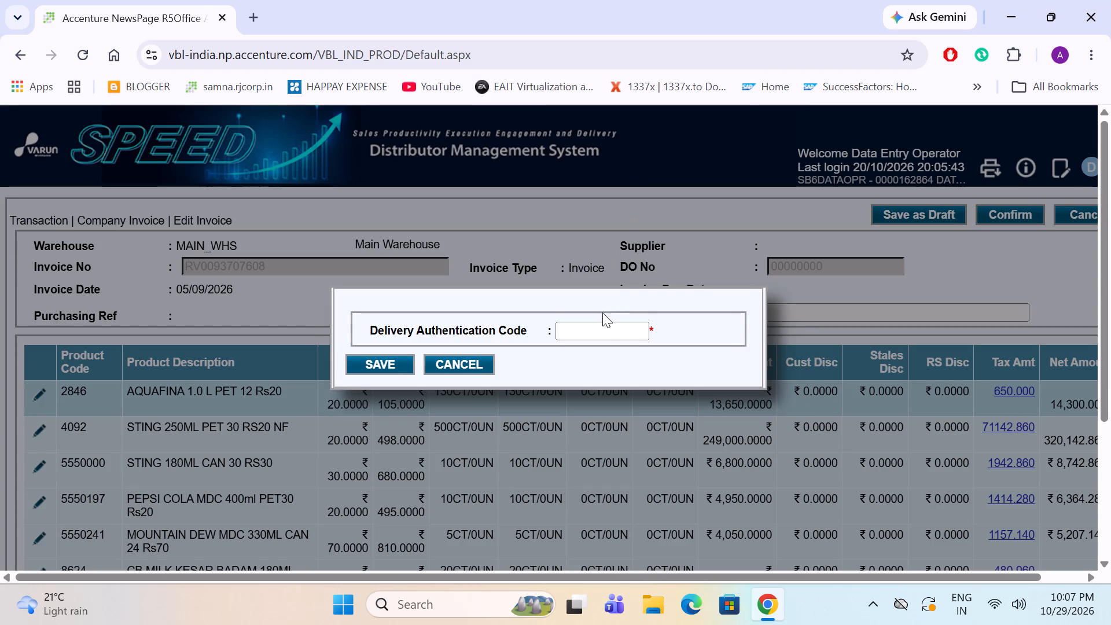
click(603, 330)
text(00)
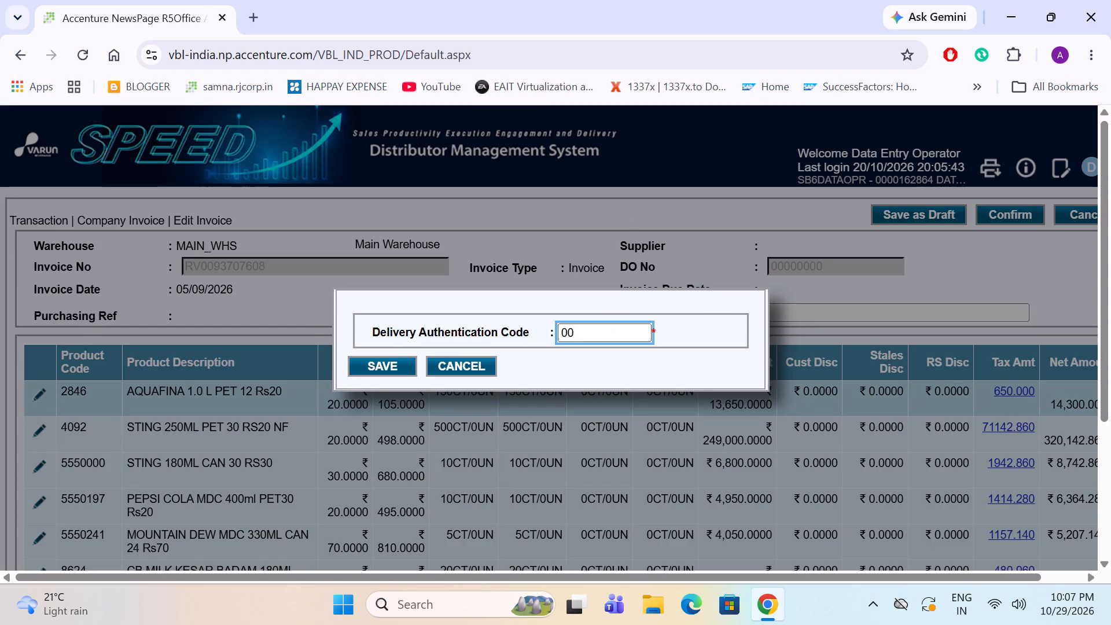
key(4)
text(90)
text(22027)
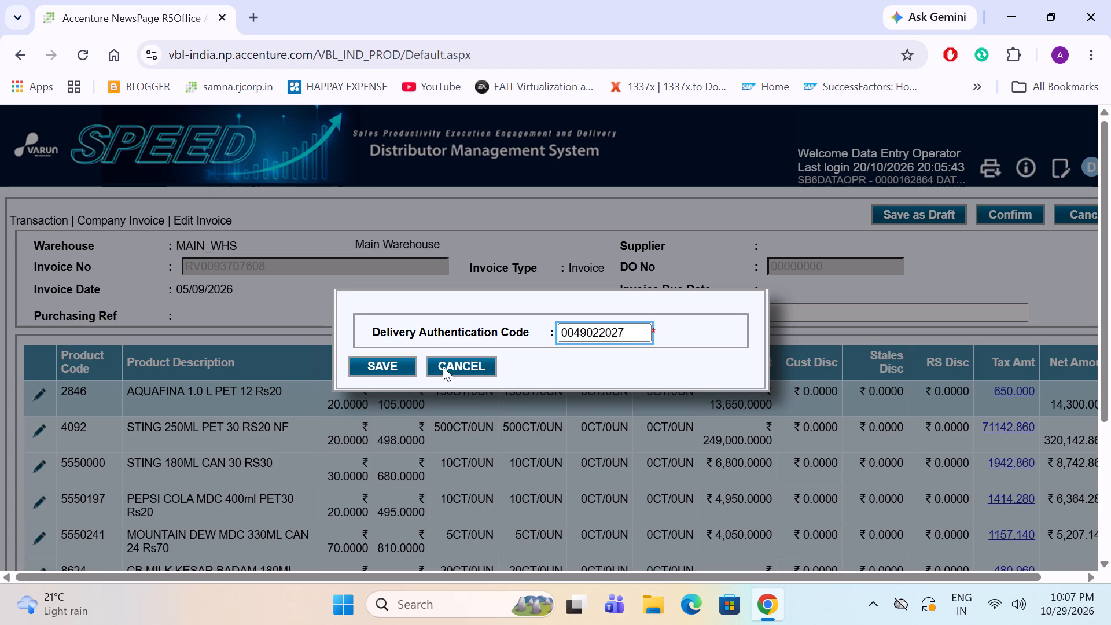
click(373, 361)
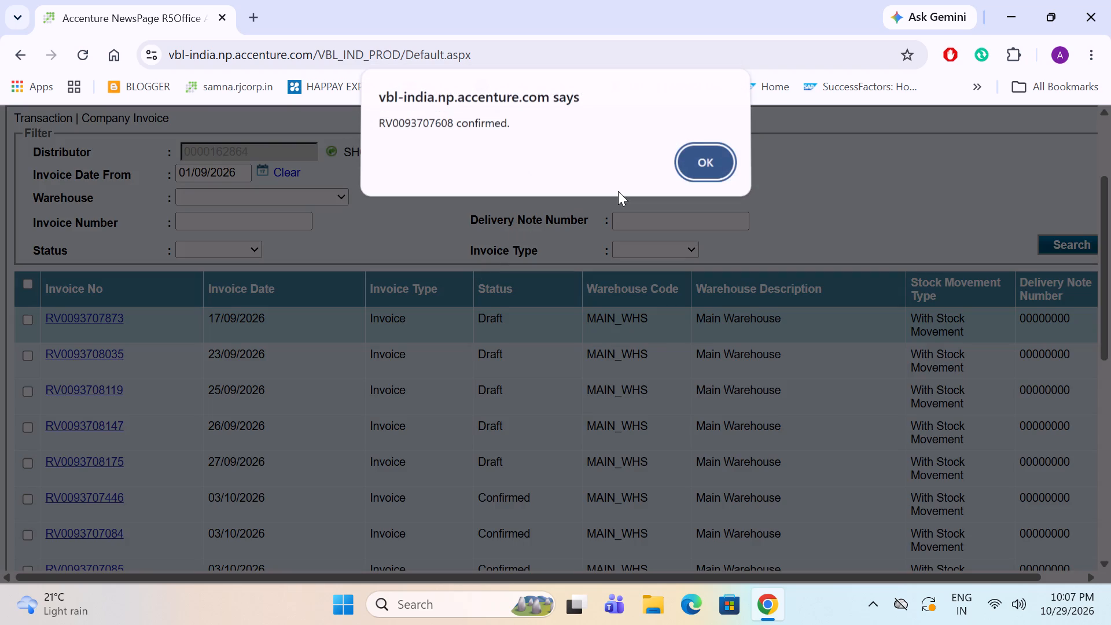
click(707, 169)
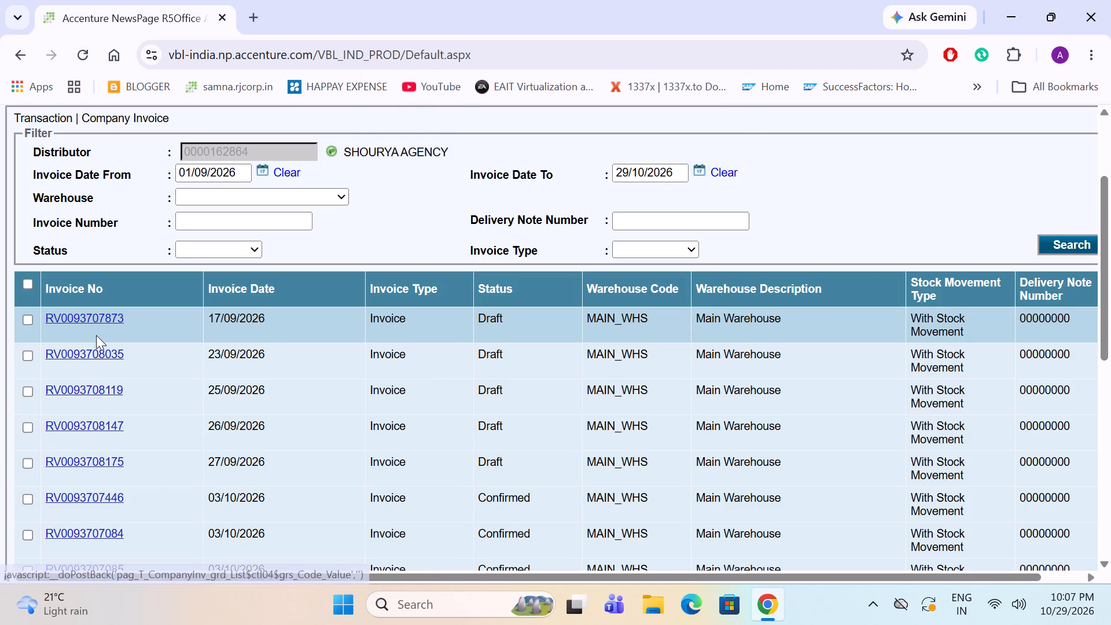
click(72, 314)
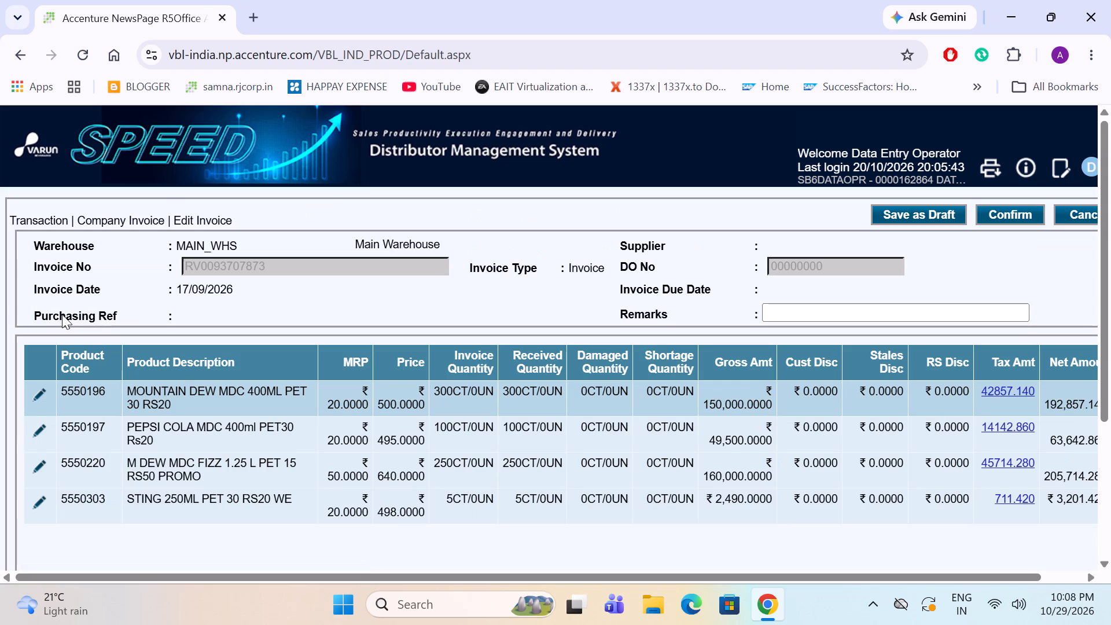
click(1013, 210)
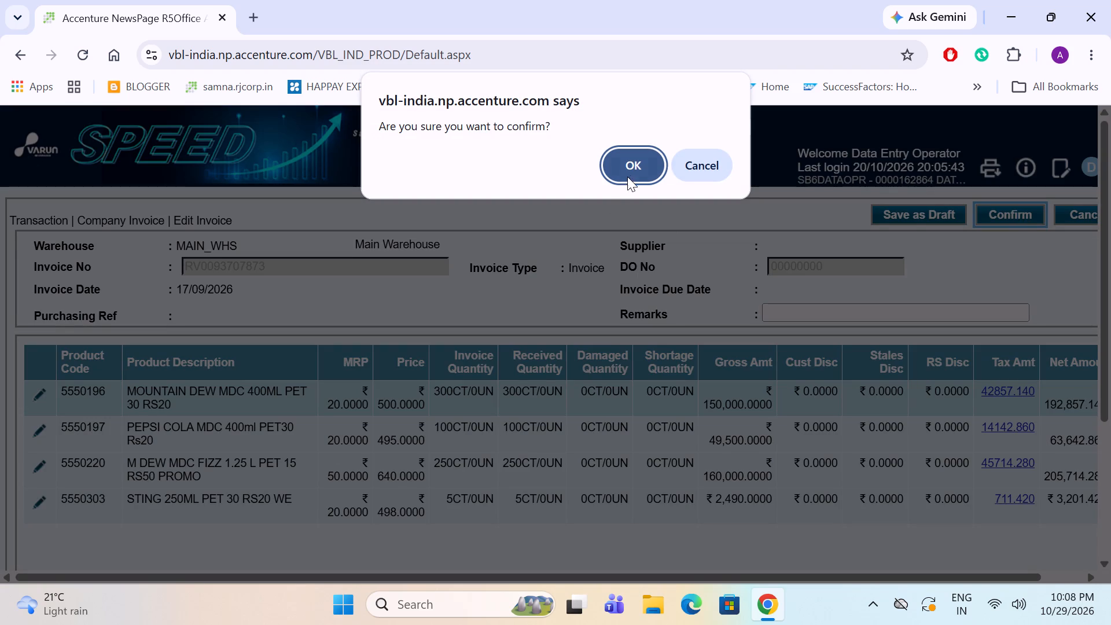
click(641, 158)
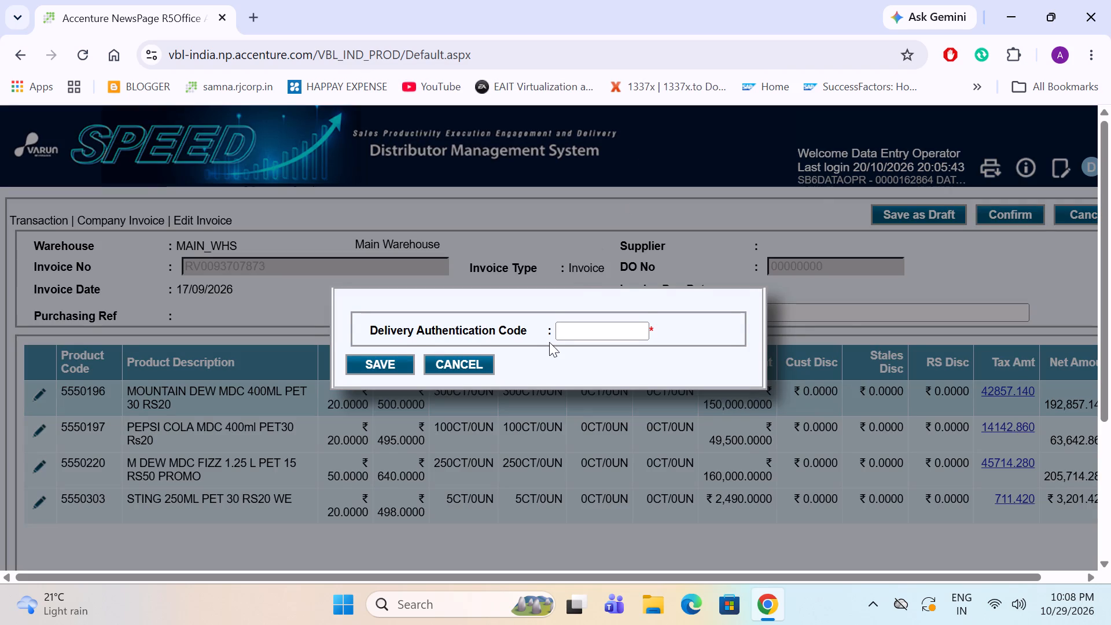
click(576, 332)
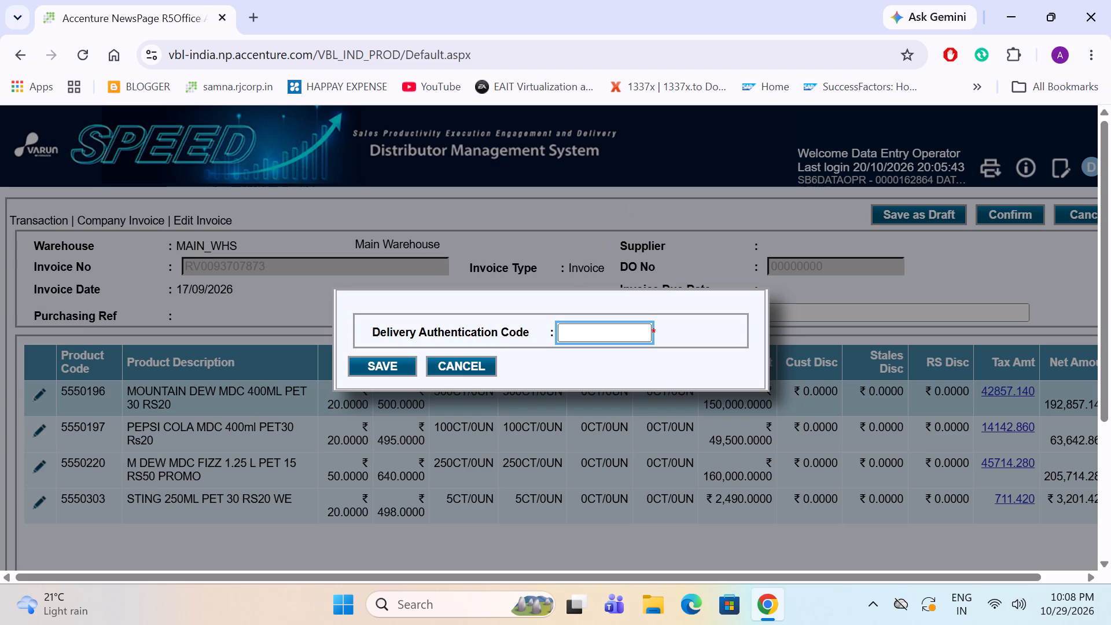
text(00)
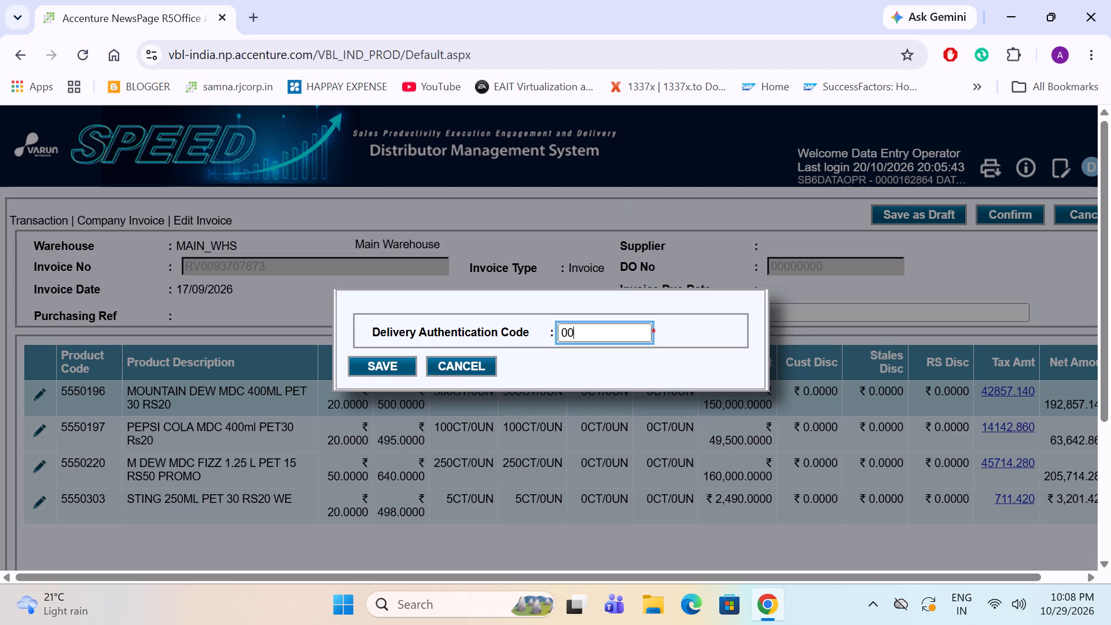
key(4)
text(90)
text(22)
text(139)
click(380, 357)
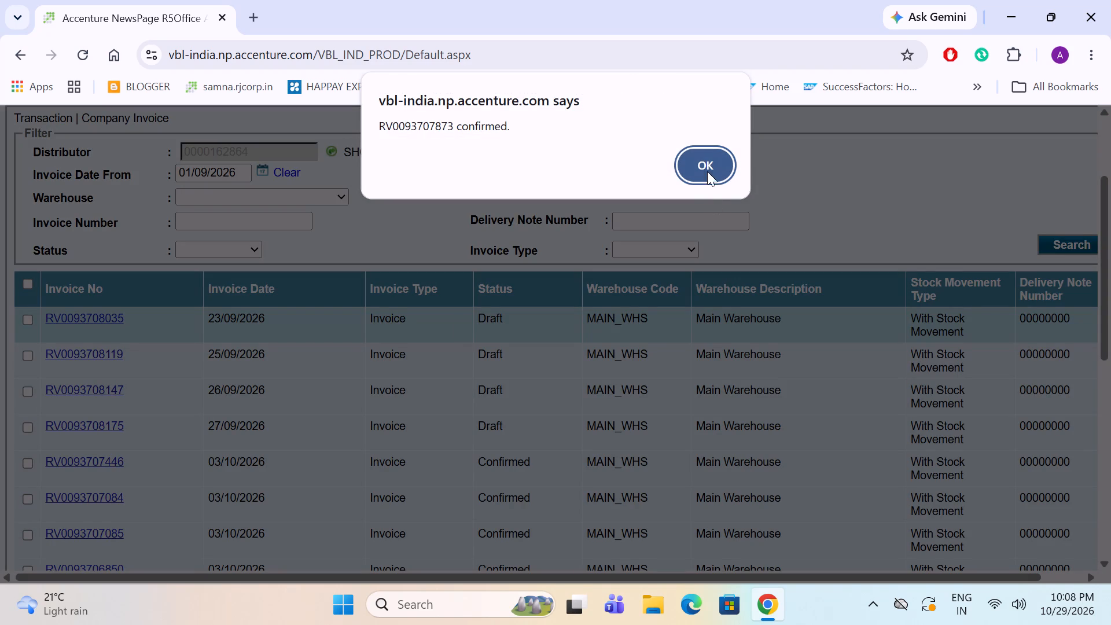
click(707, 161)
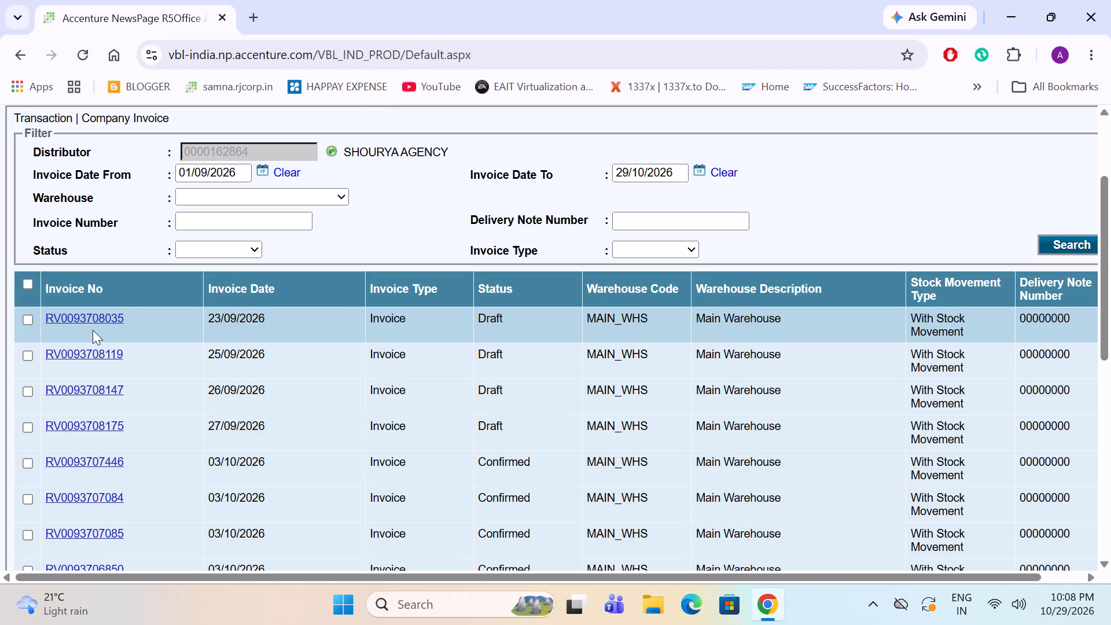
click(91, 312)
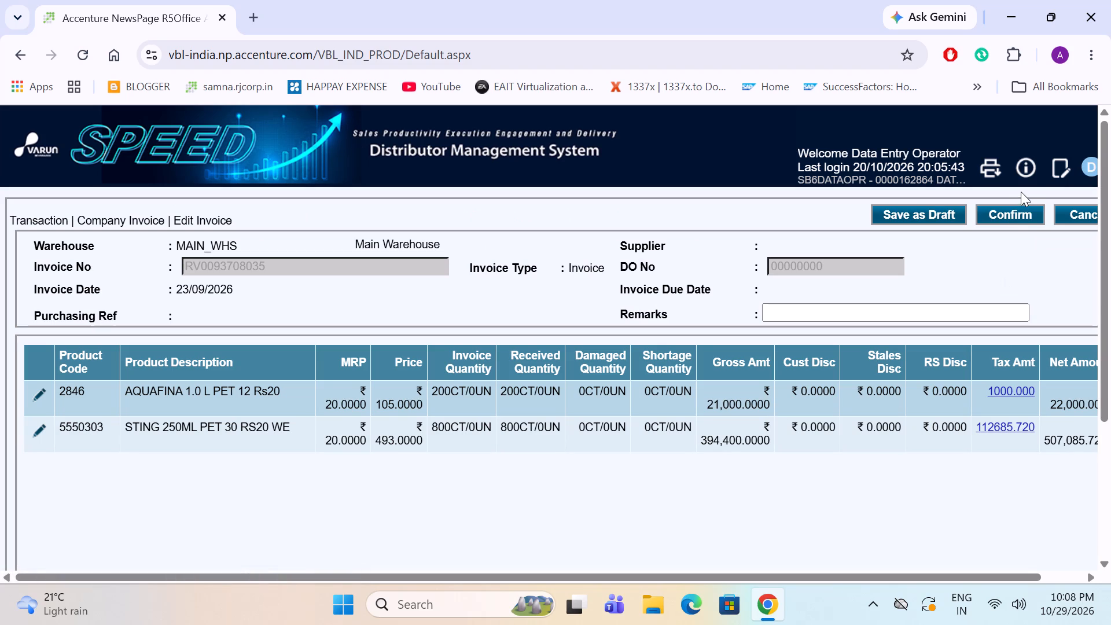
click(1013, 211)
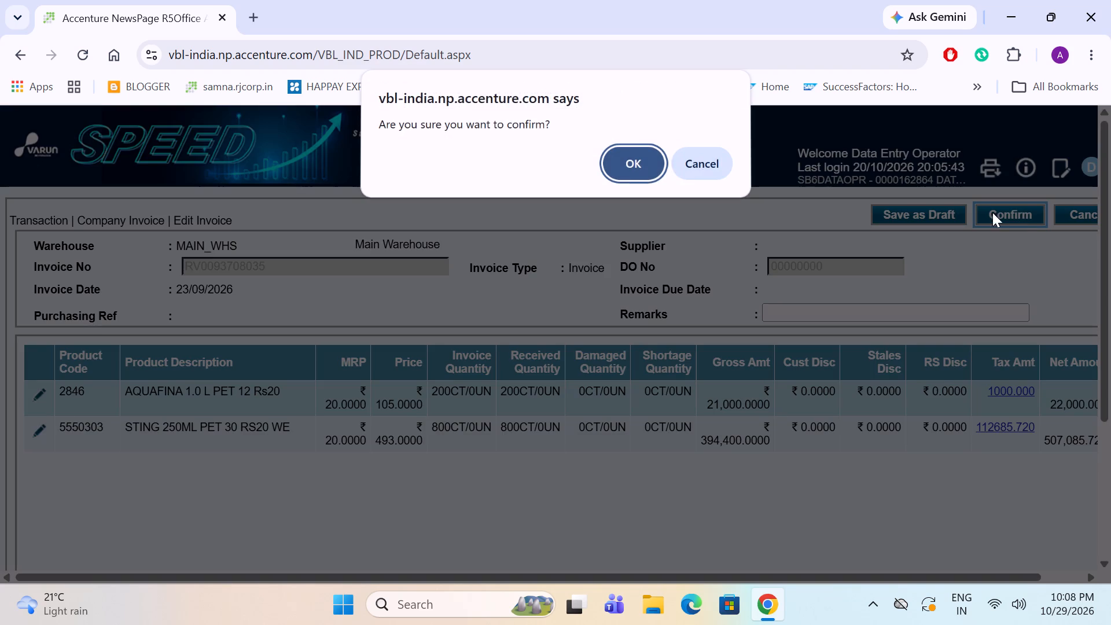
click(635, 163)
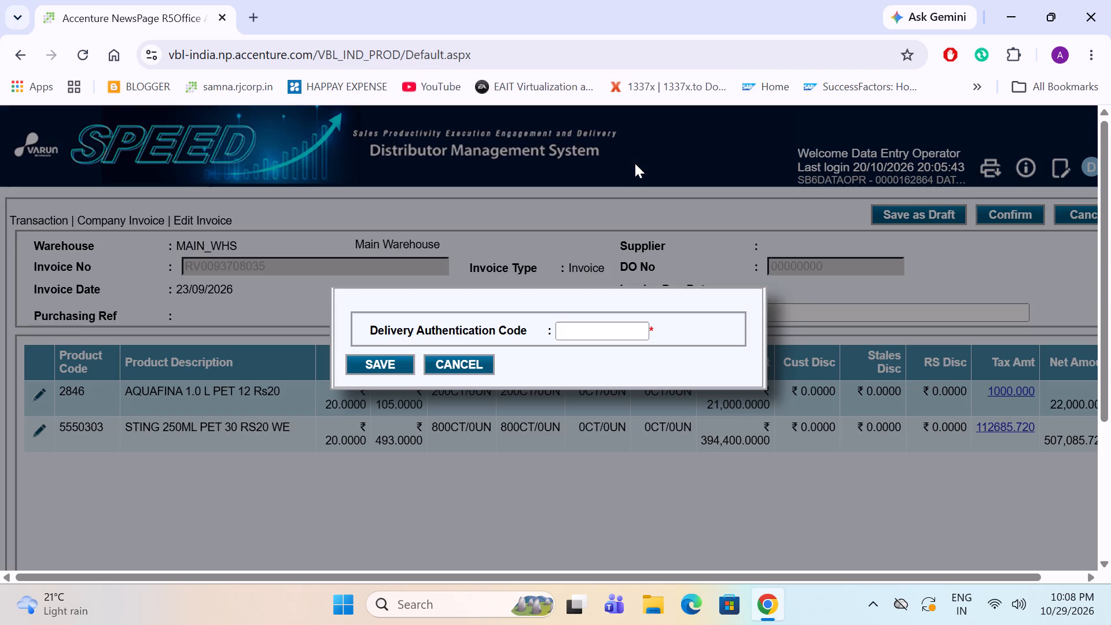
click(605, 330)
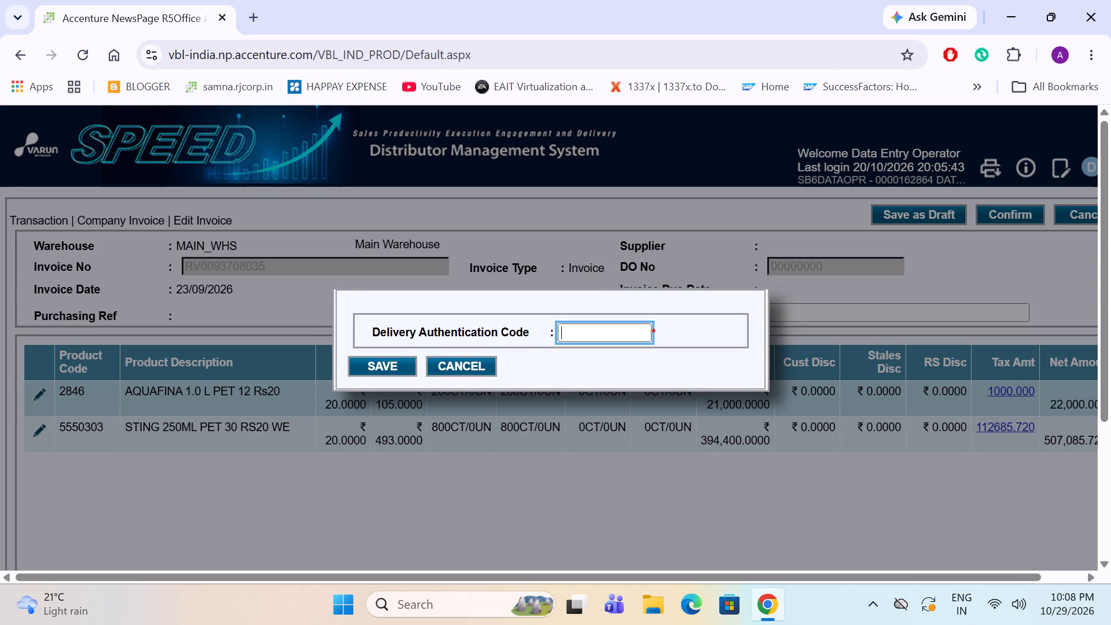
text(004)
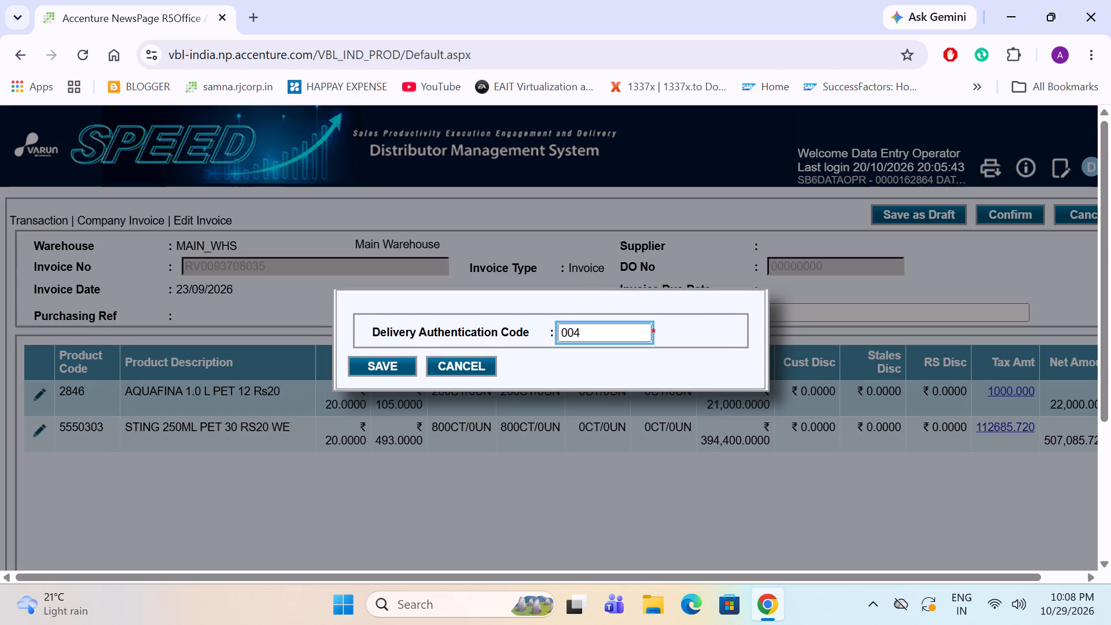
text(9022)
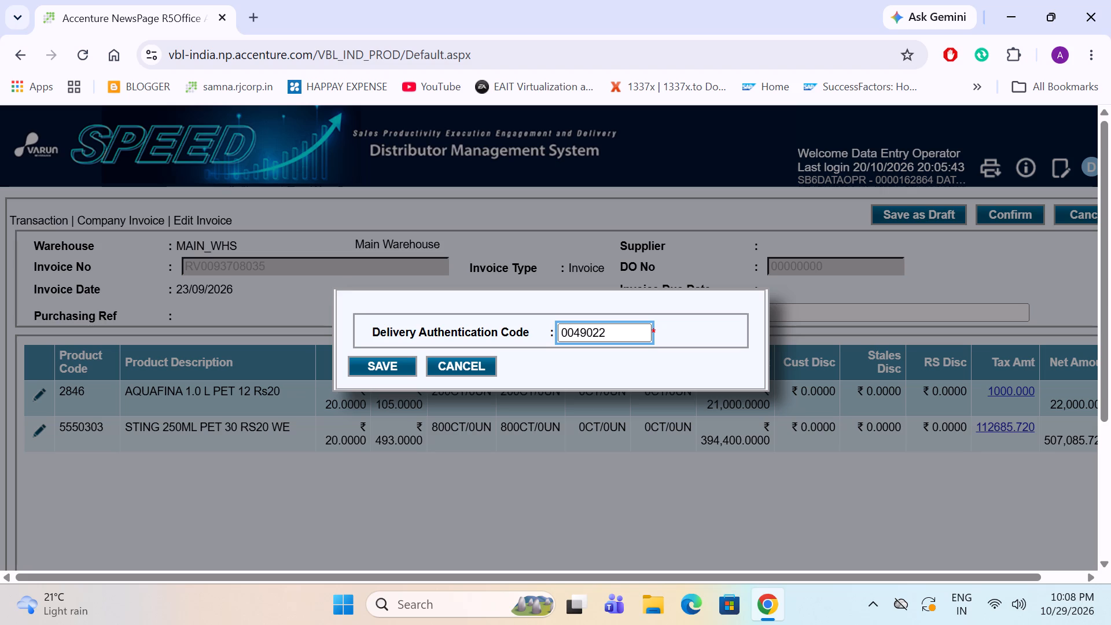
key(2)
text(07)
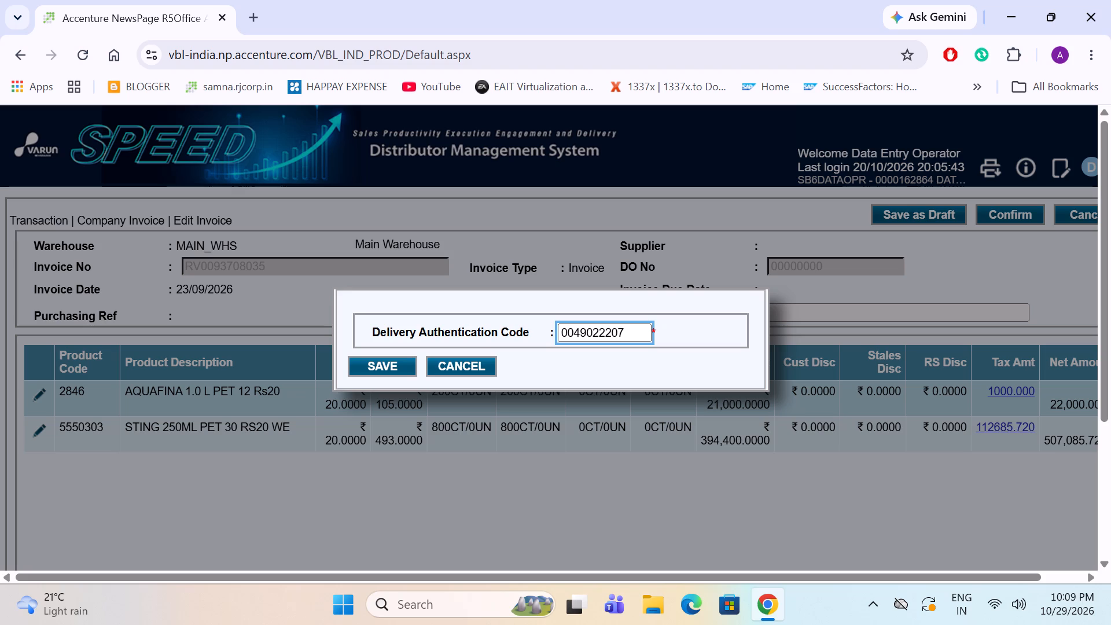
click(400, 364)
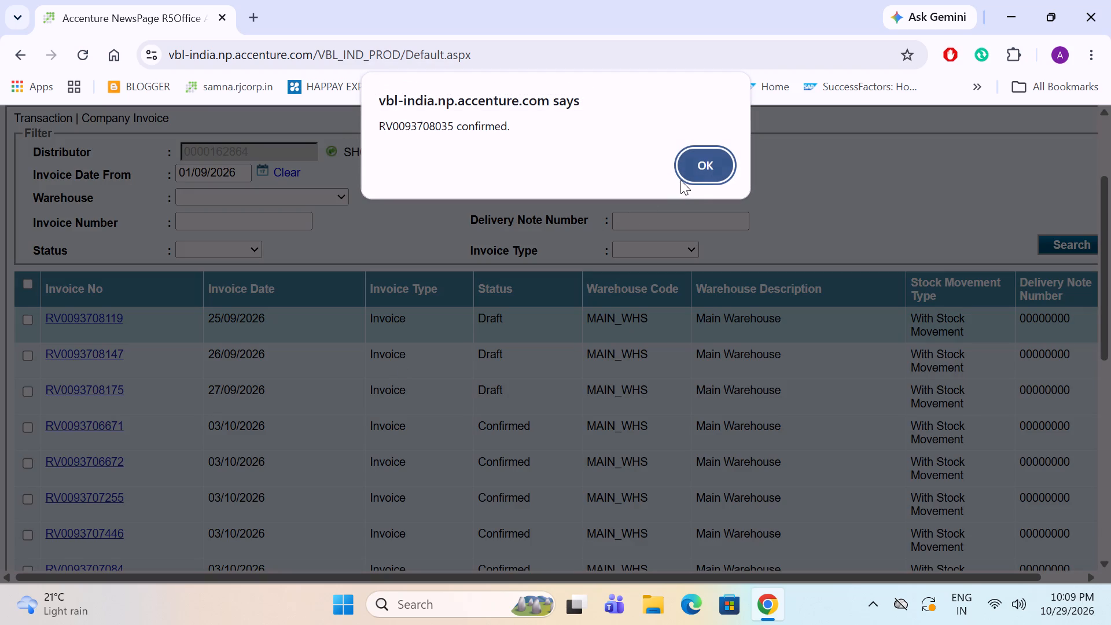
click(695, 167)
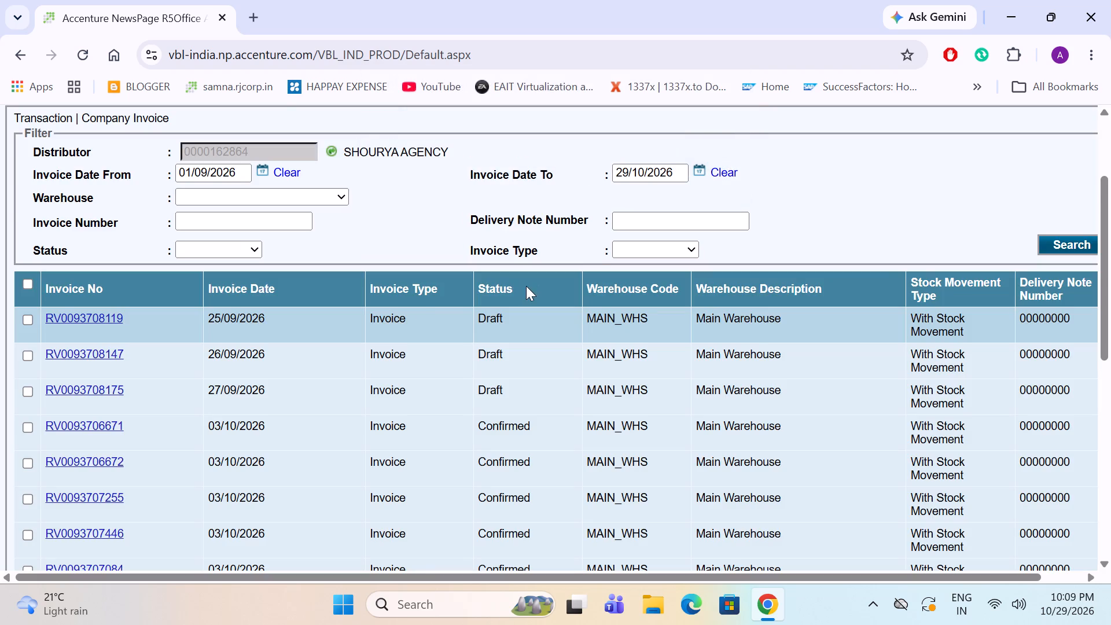
click(25, 319)
click(79, 316)
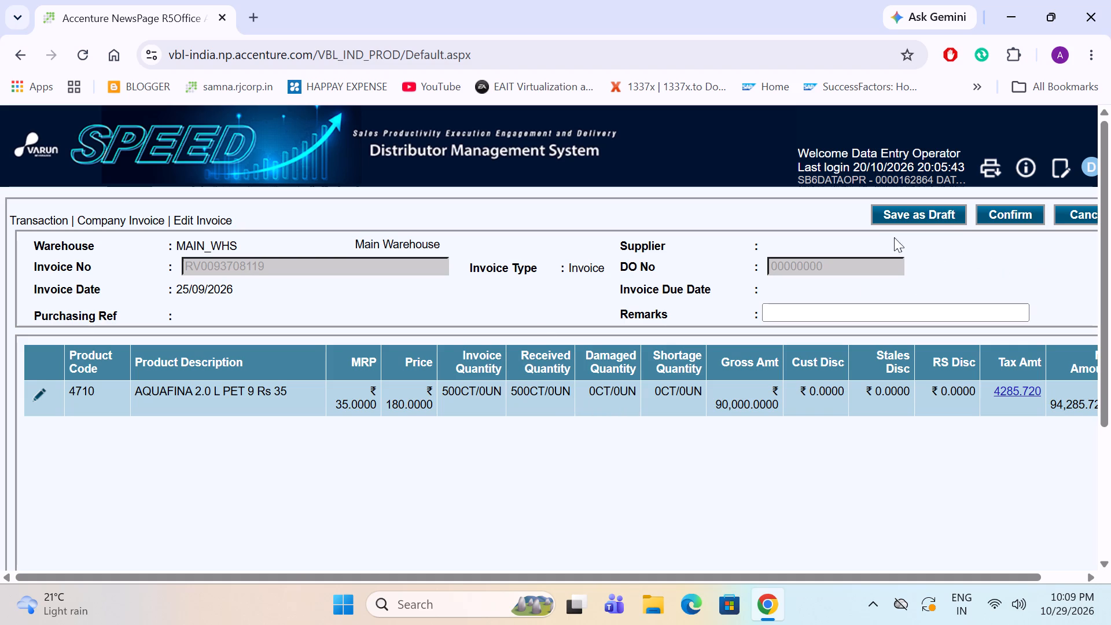
click(1006, 212)
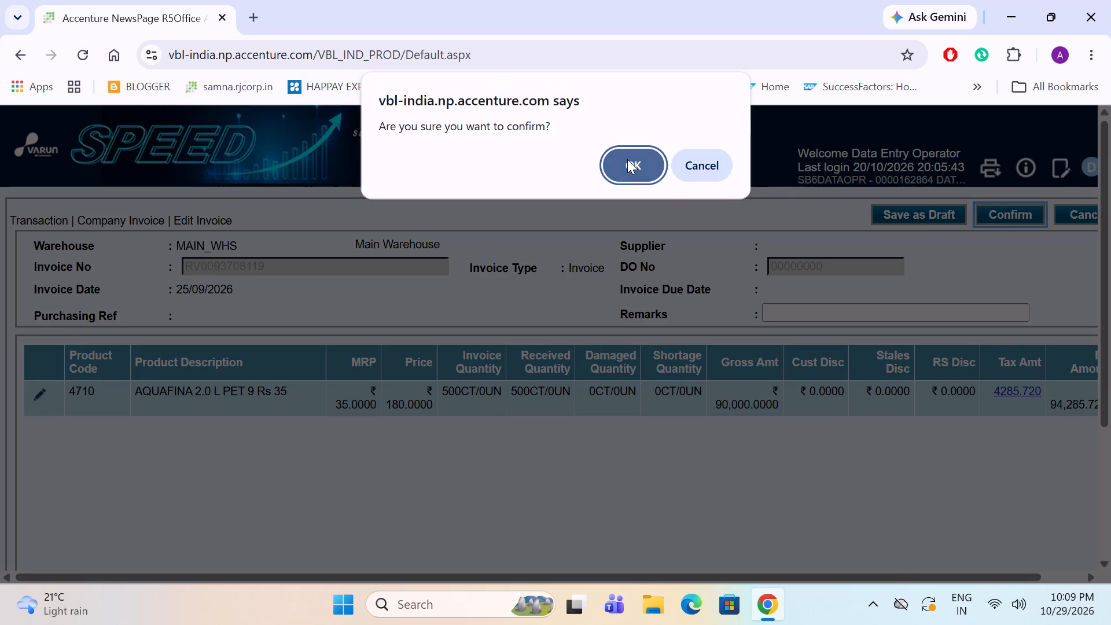
click(627, 159)
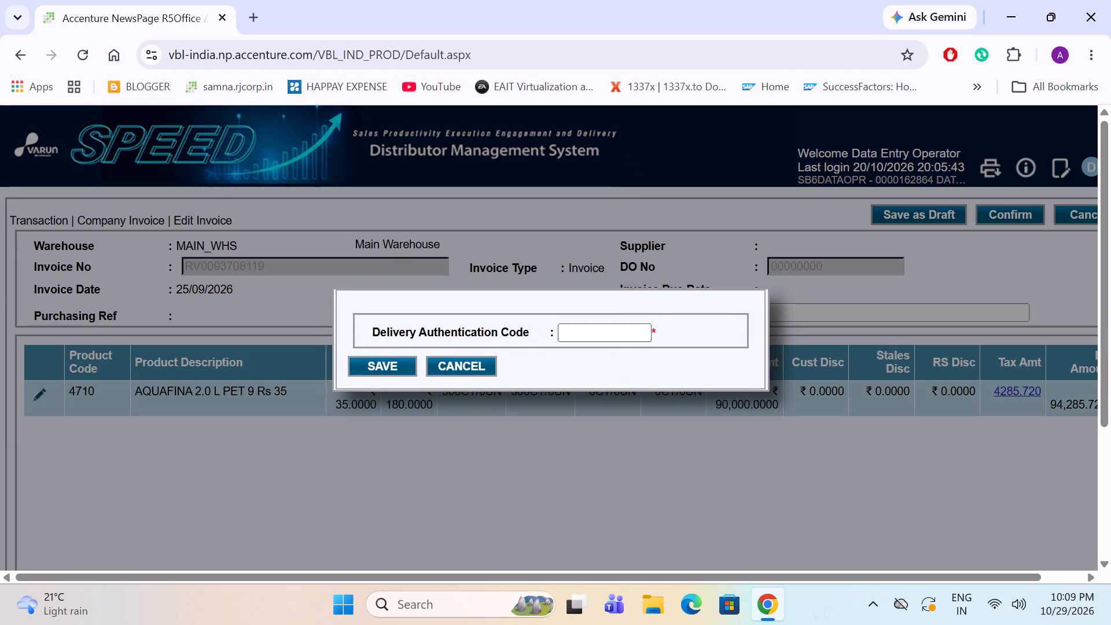
click(604, 333)
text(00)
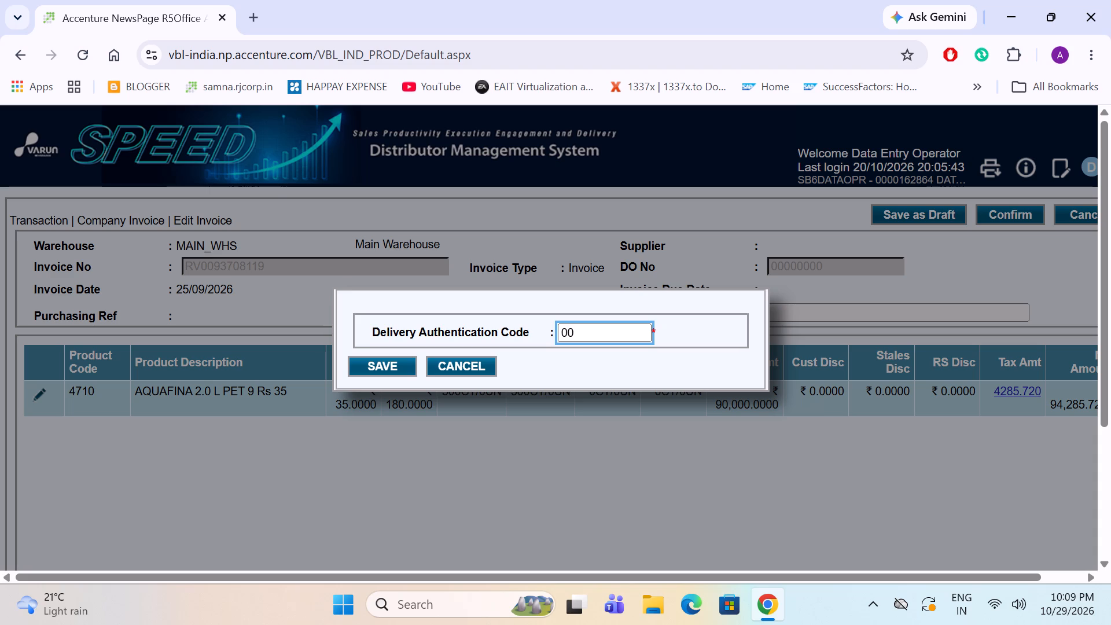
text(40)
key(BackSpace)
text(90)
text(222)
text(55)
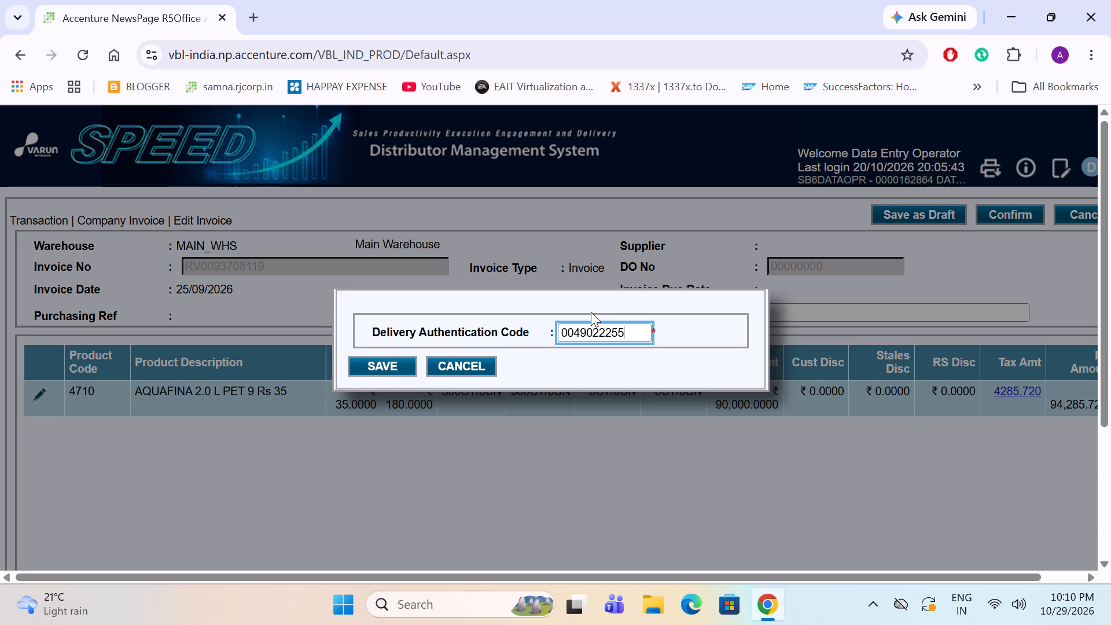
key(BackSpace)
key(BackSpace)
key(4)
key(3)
click(380, 367)
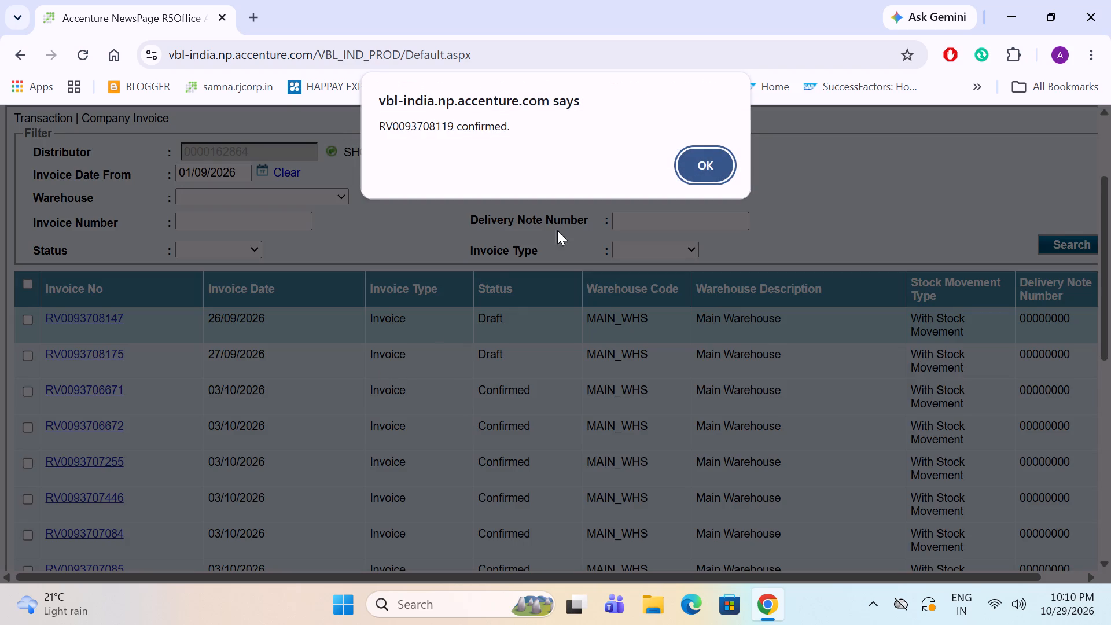
click(719, 156)
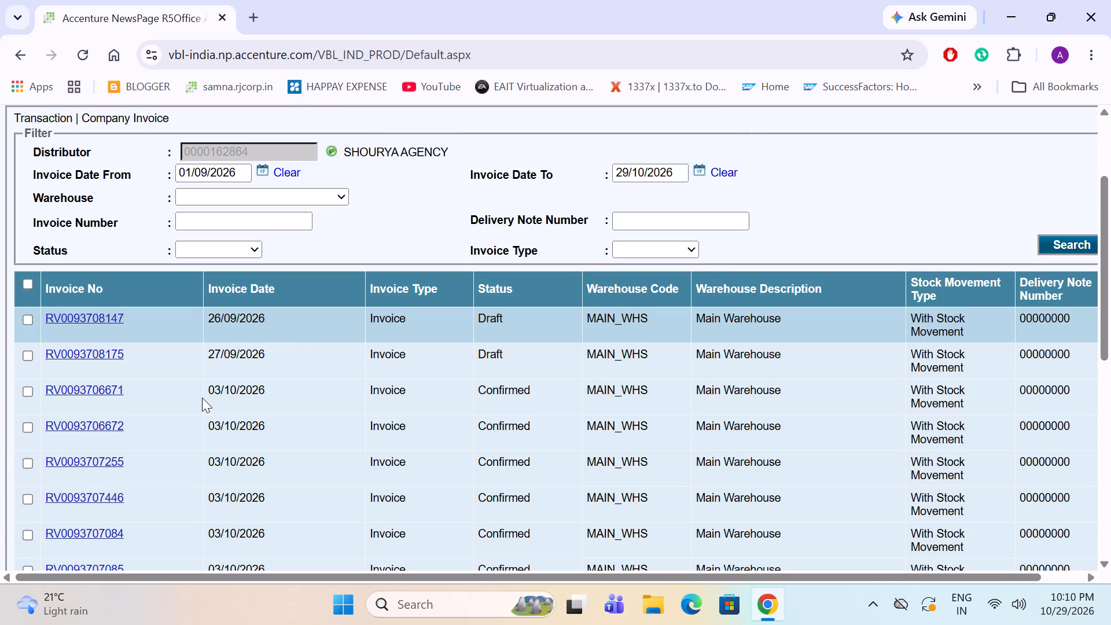
click(71, 318)
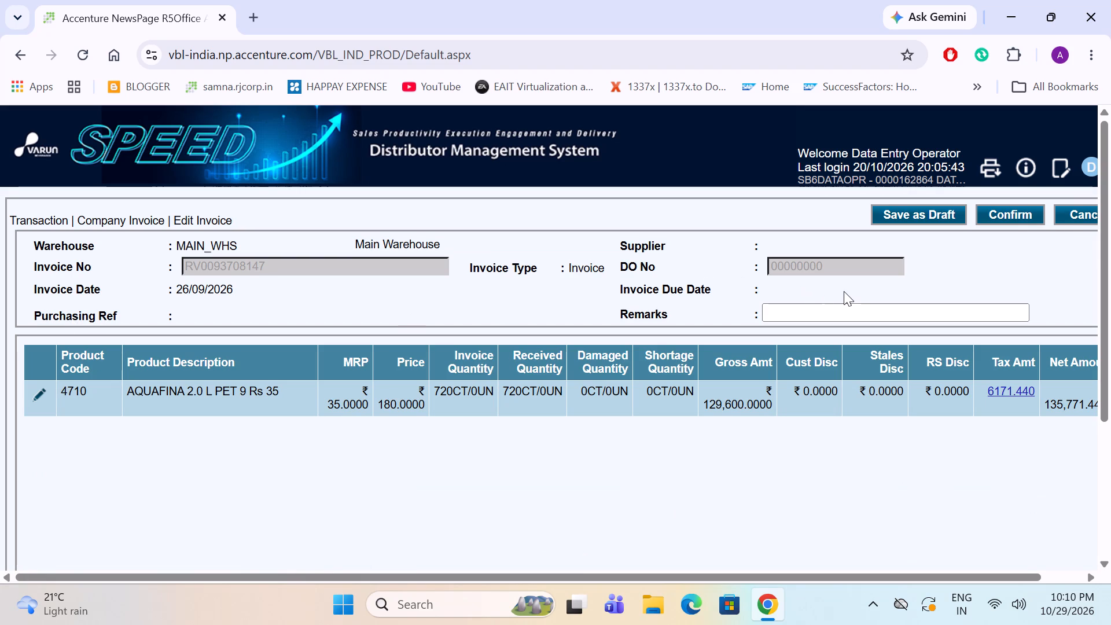
click(1001, 209)
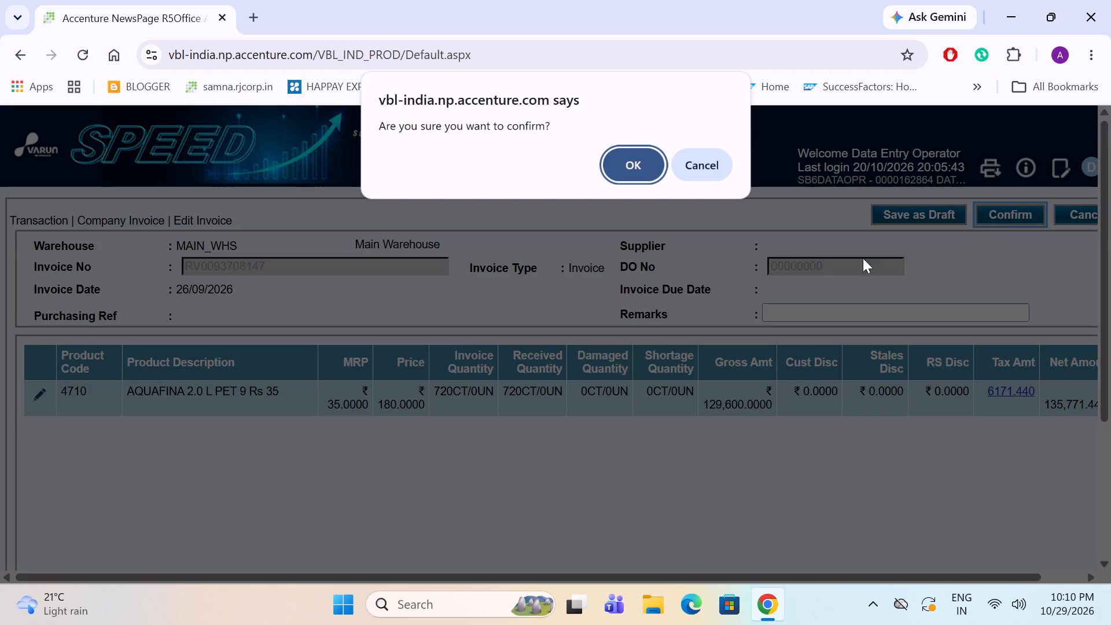
click(628, 164)
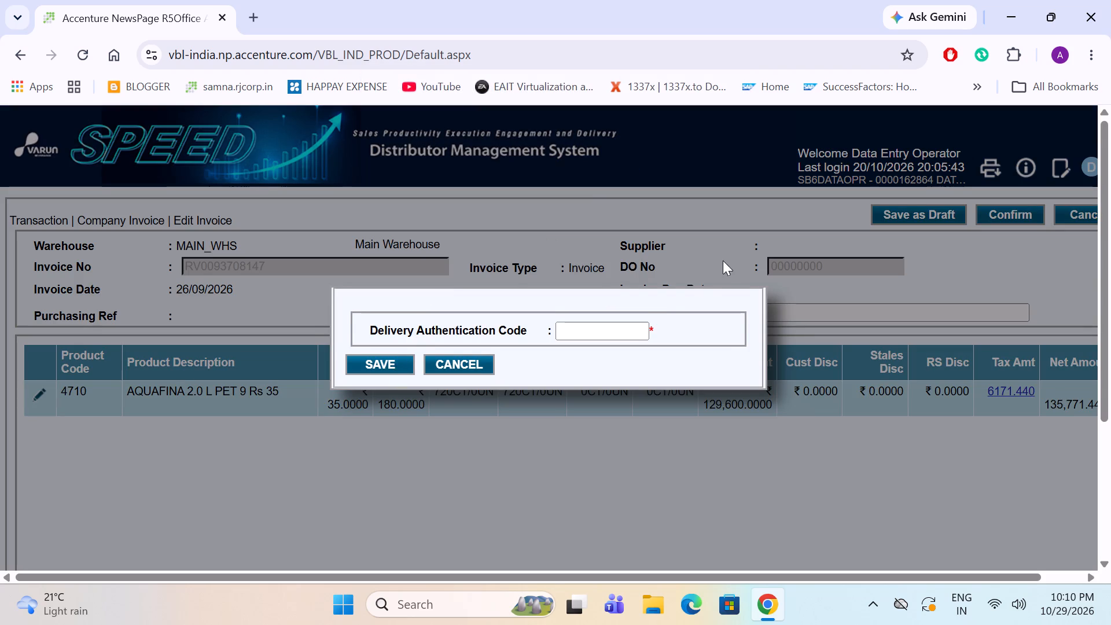
click(618, 329)
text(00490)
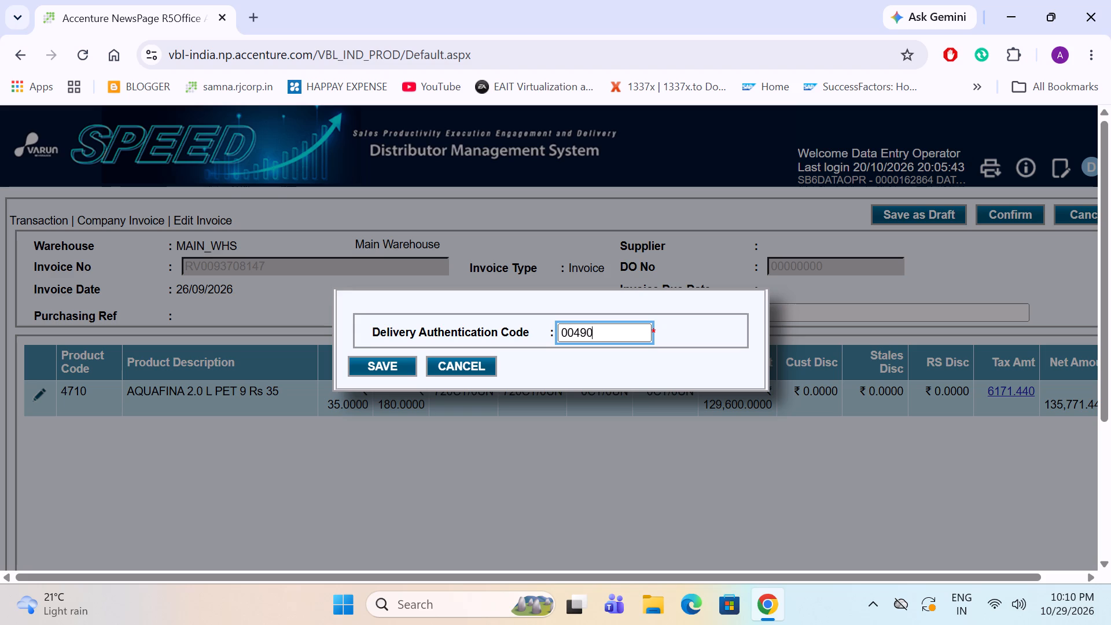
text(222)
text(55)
click(378, 356)
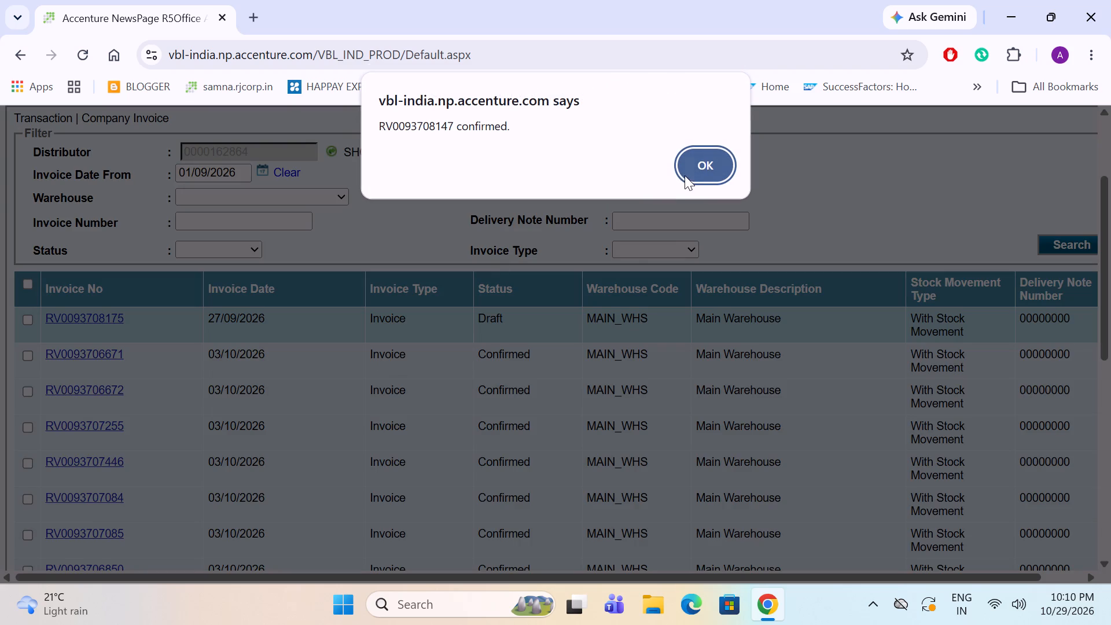
click(700, 169)
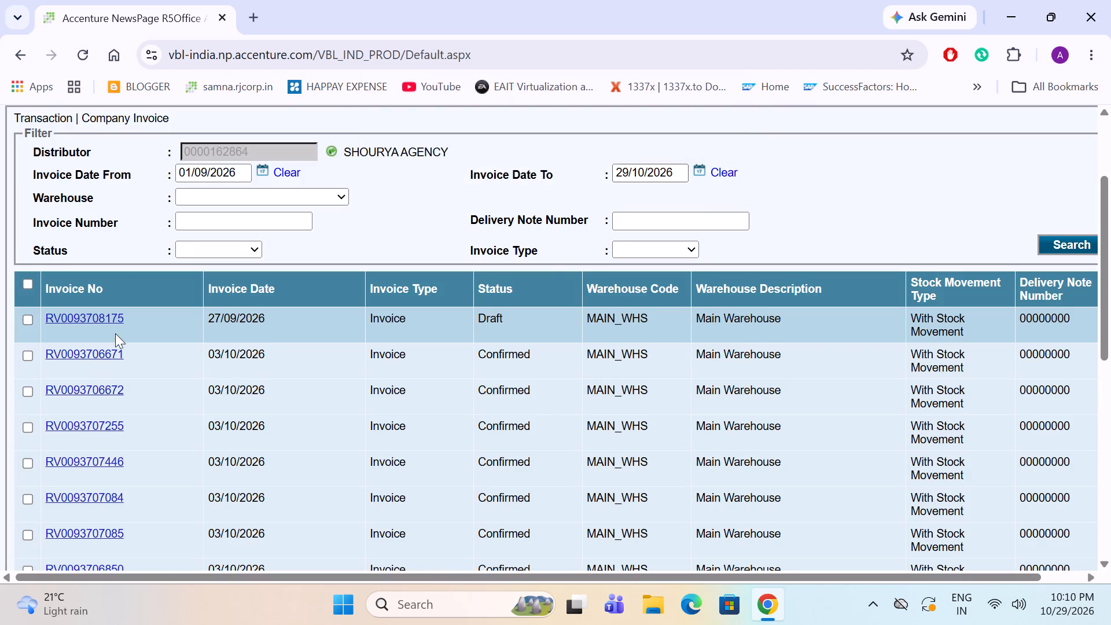
click(100, 312)
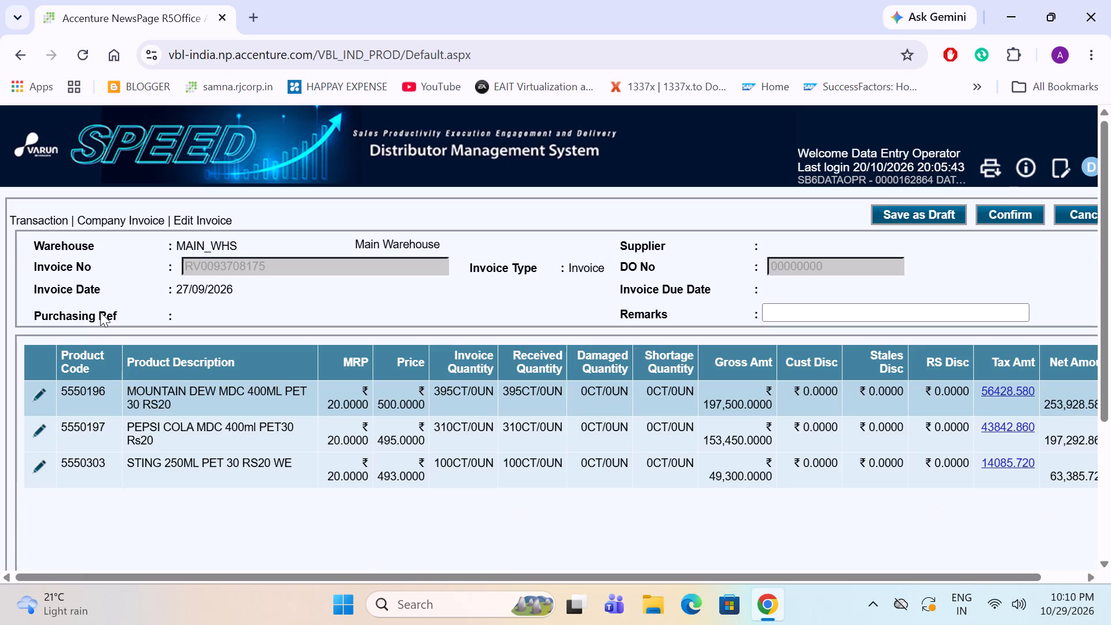
click(1002, 214)
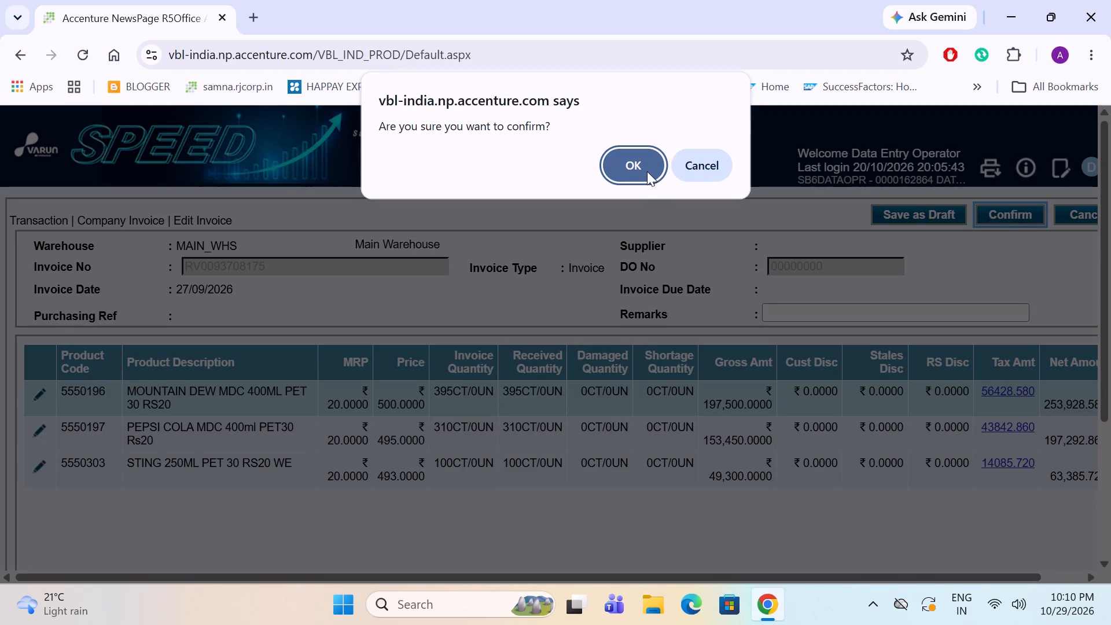
click(647, 171)
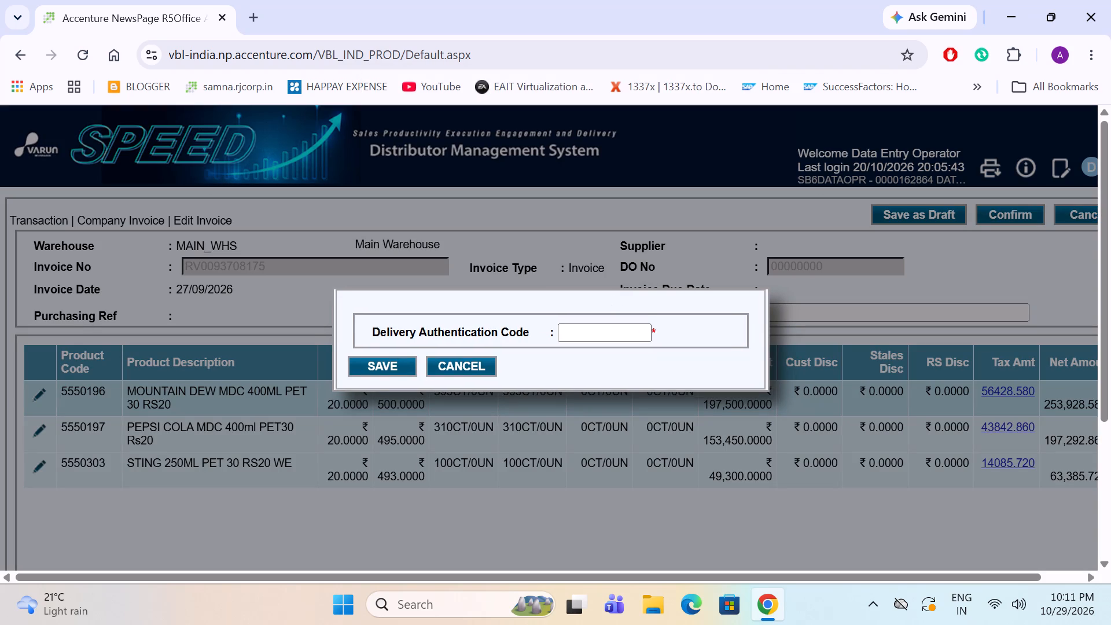
click(608, 327)
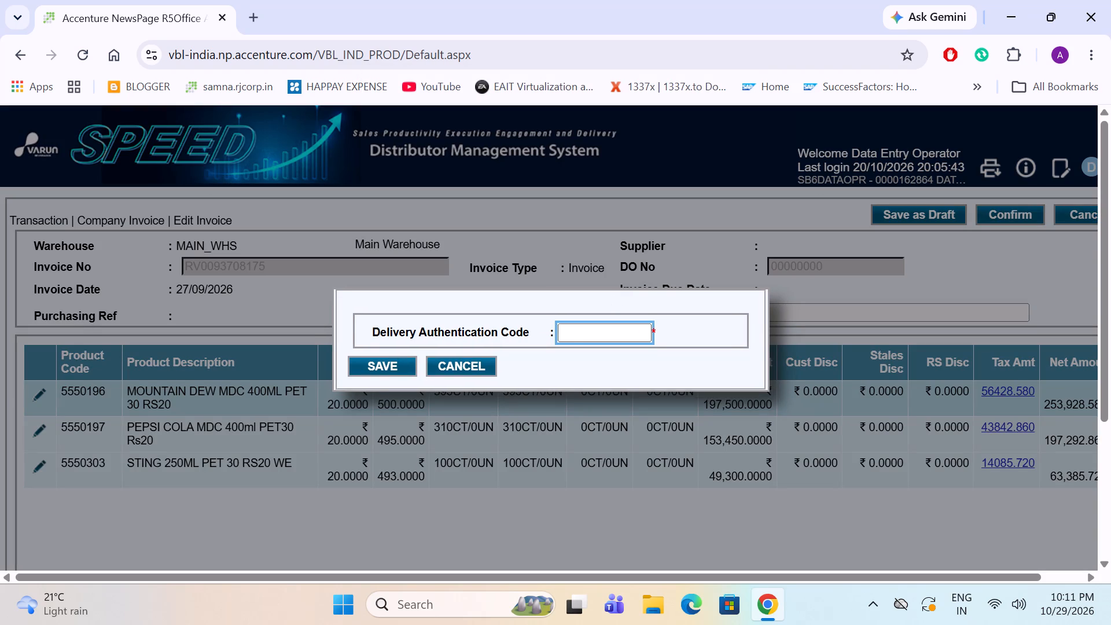
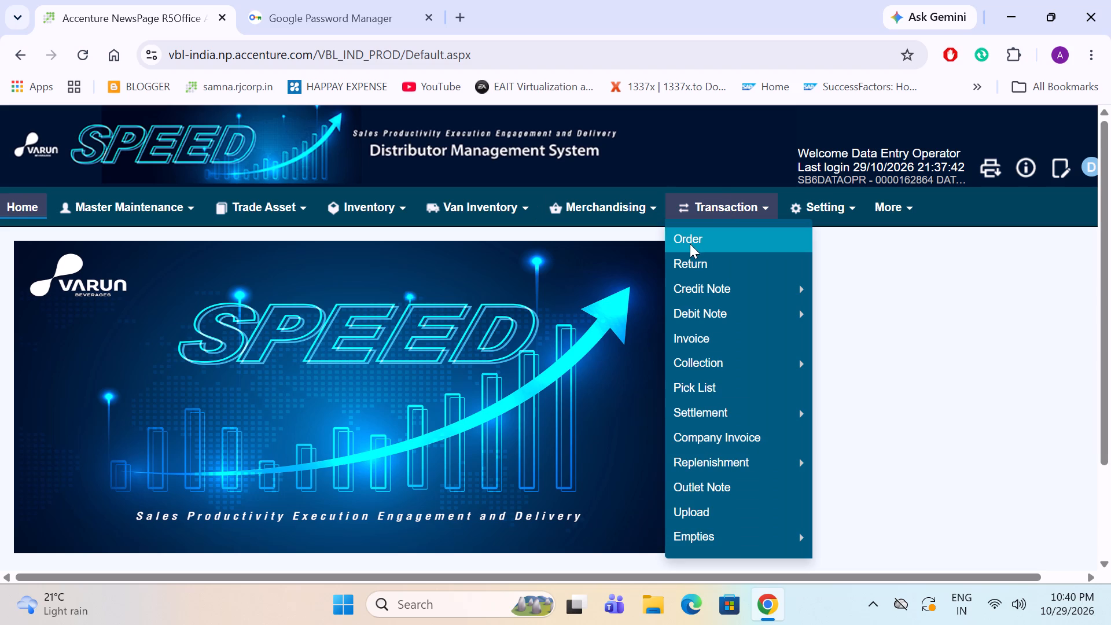
Open the order transactions for Shourya Agency and start adding a new order.
click(690, 242)
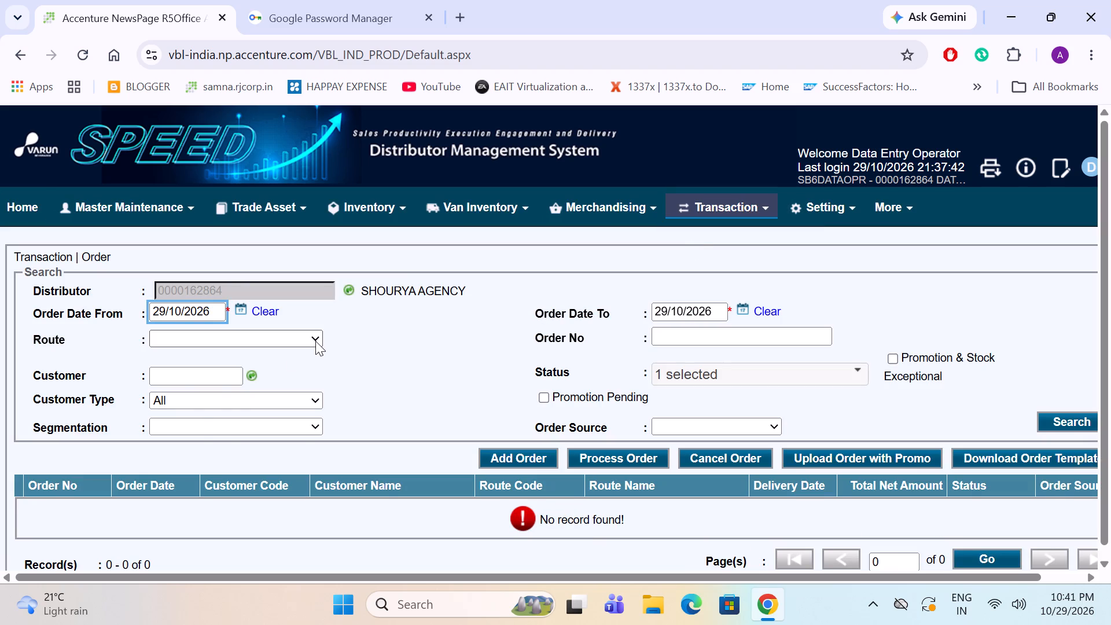
click(315, 341)
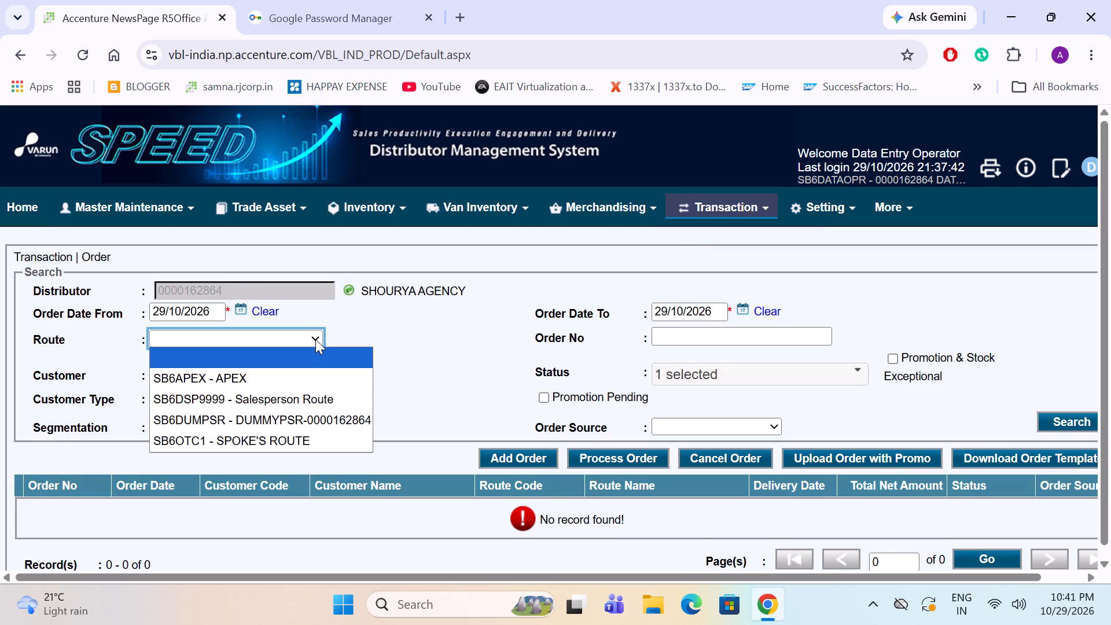
click(424, 320)
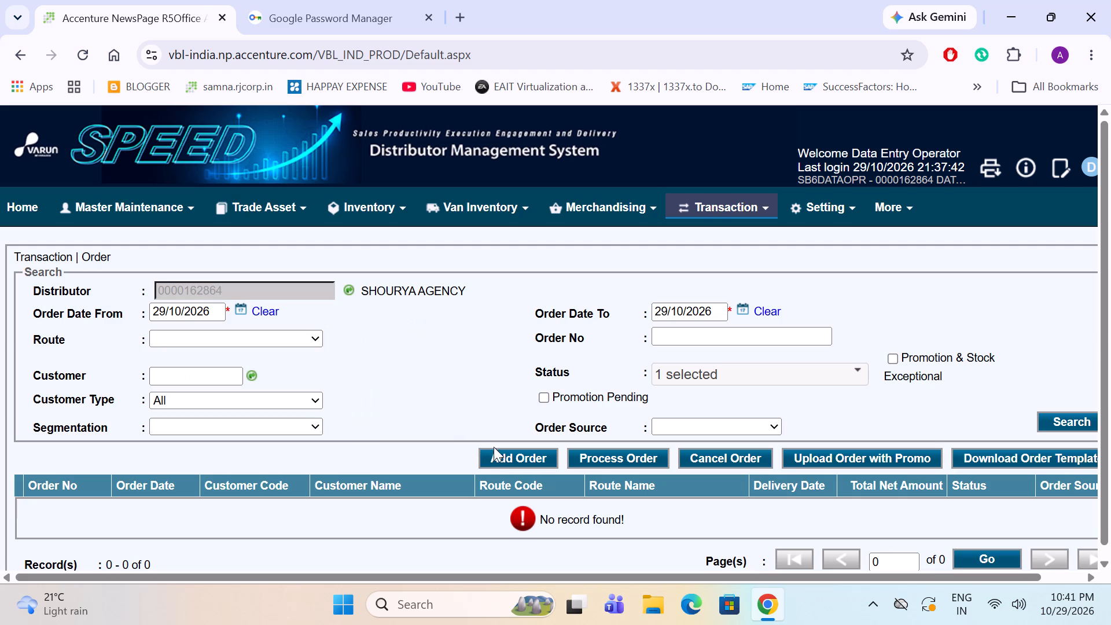
click(509, 461)
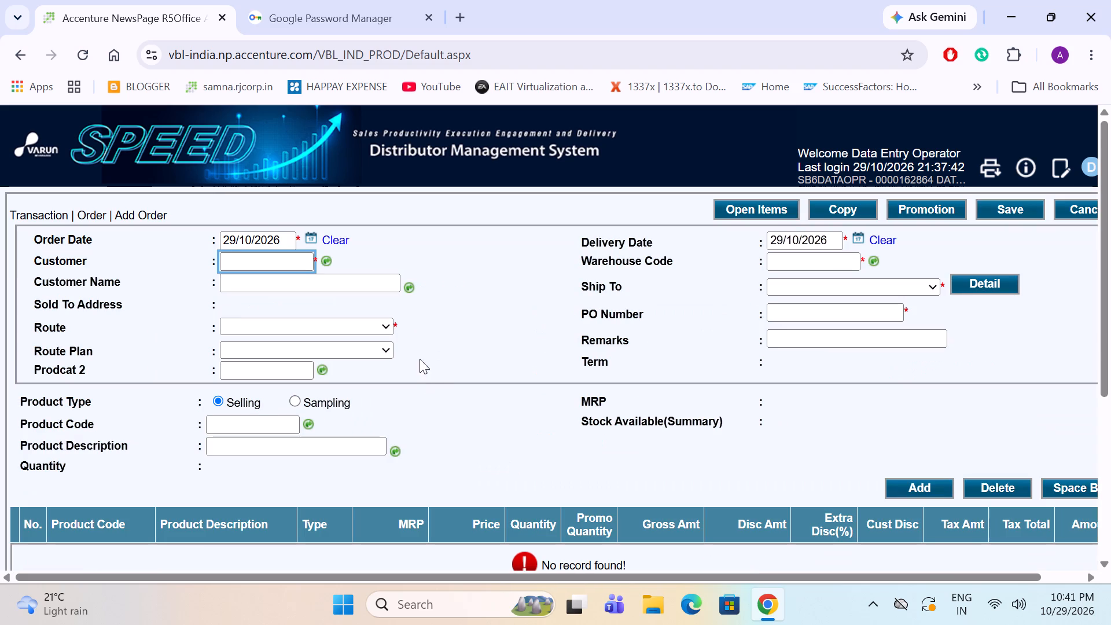
Look up the new order's customer by name, filtering the customer selection to route SB6OTC1 - SPOKE'S ROUTE.
click(411, 285)
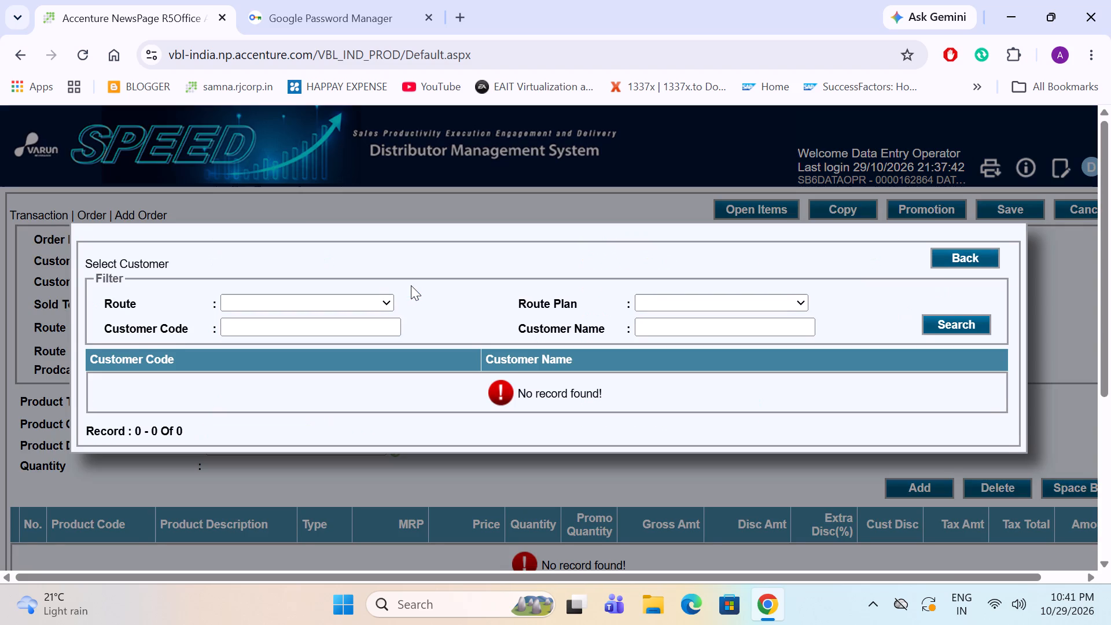
click(394, 299)
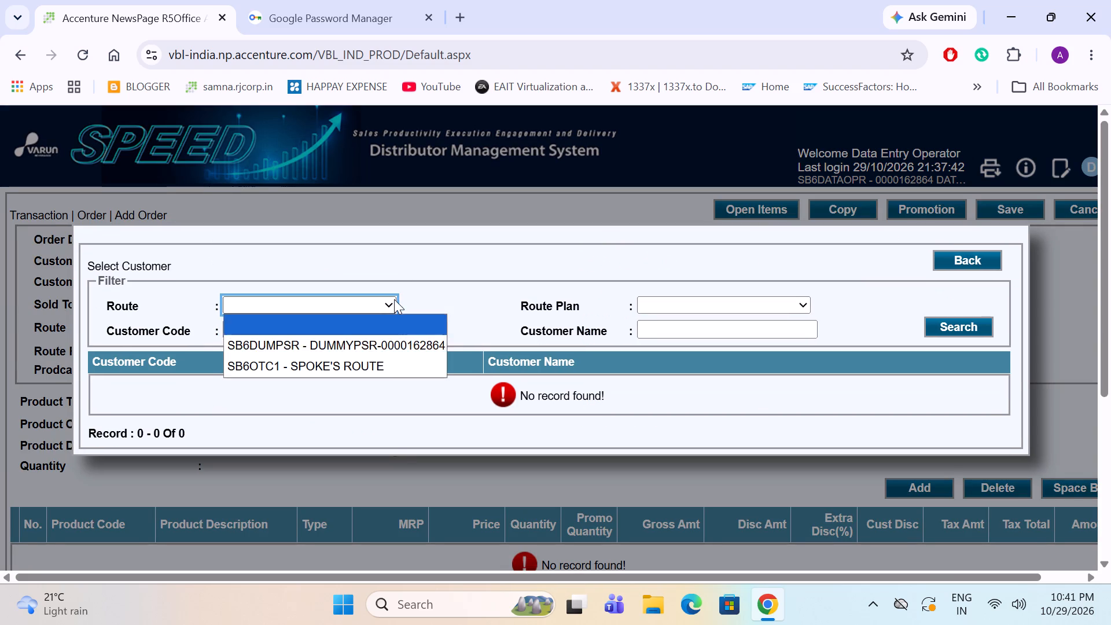
click(381, 367)
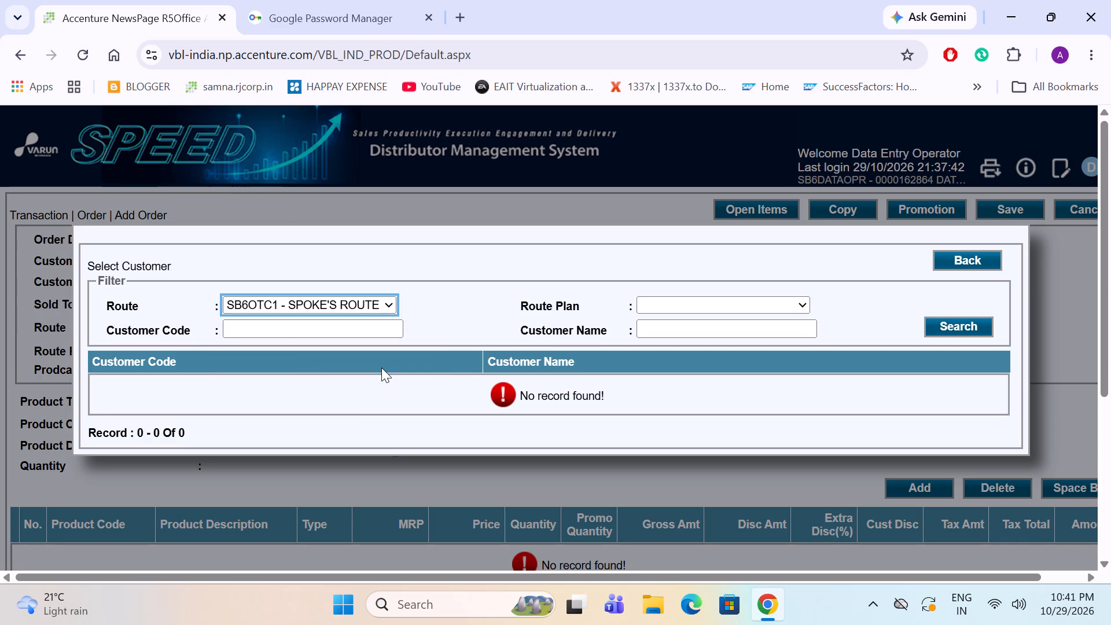
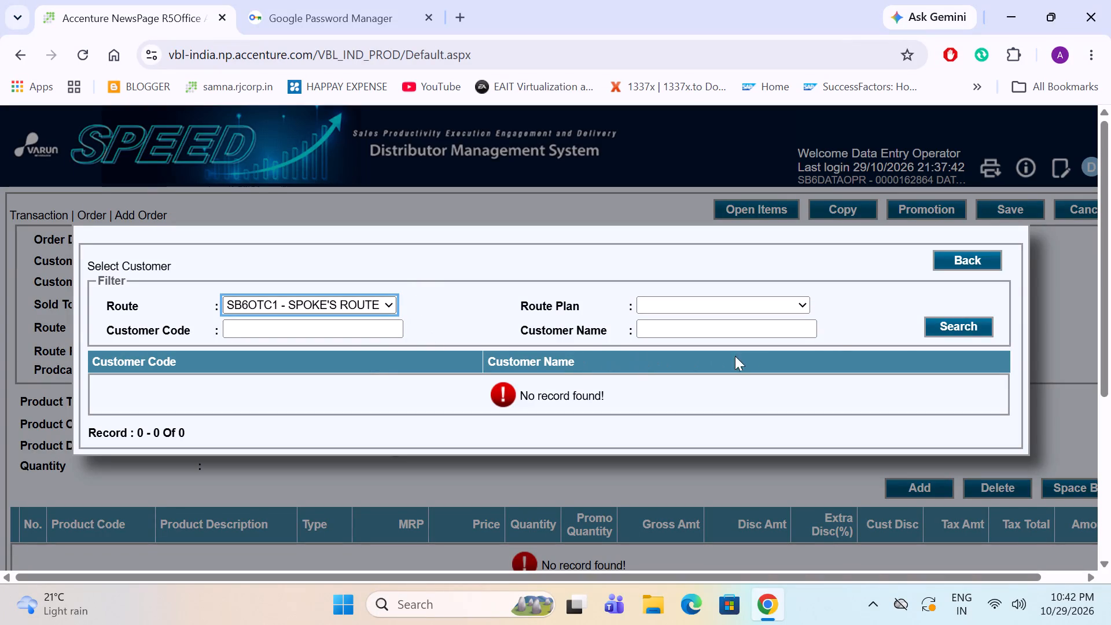
click(959, 323)
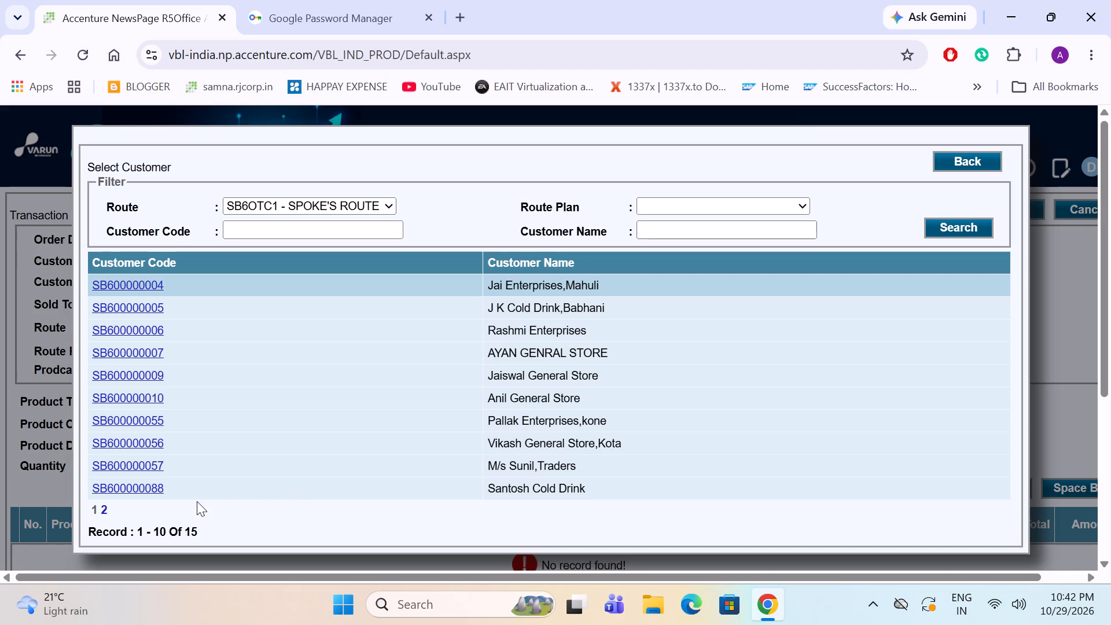
click(103, 510)
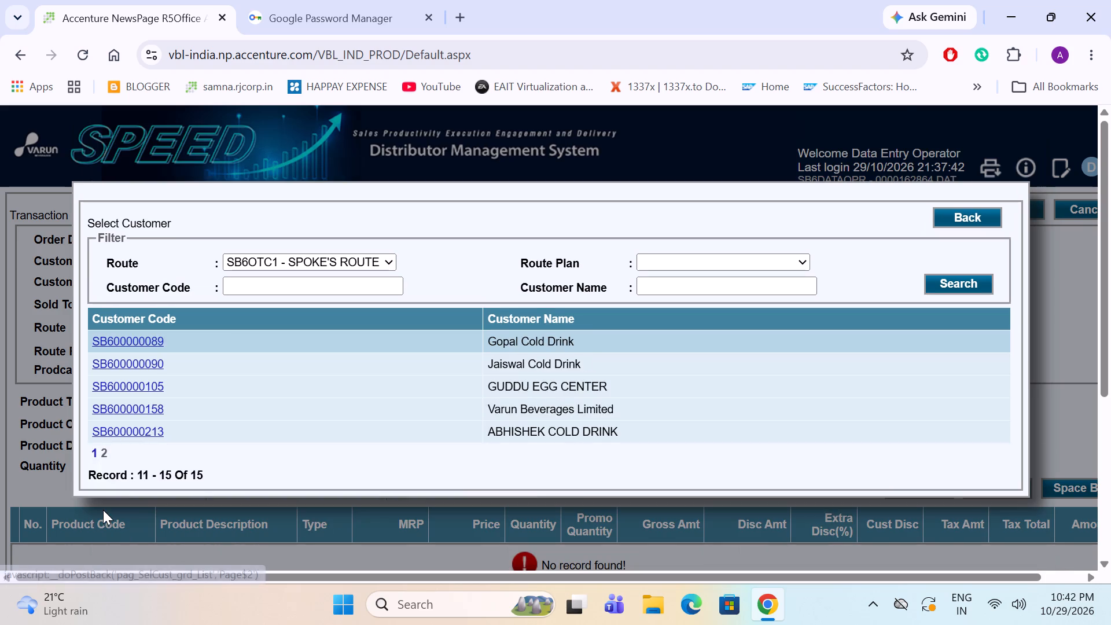
click(152, 340)
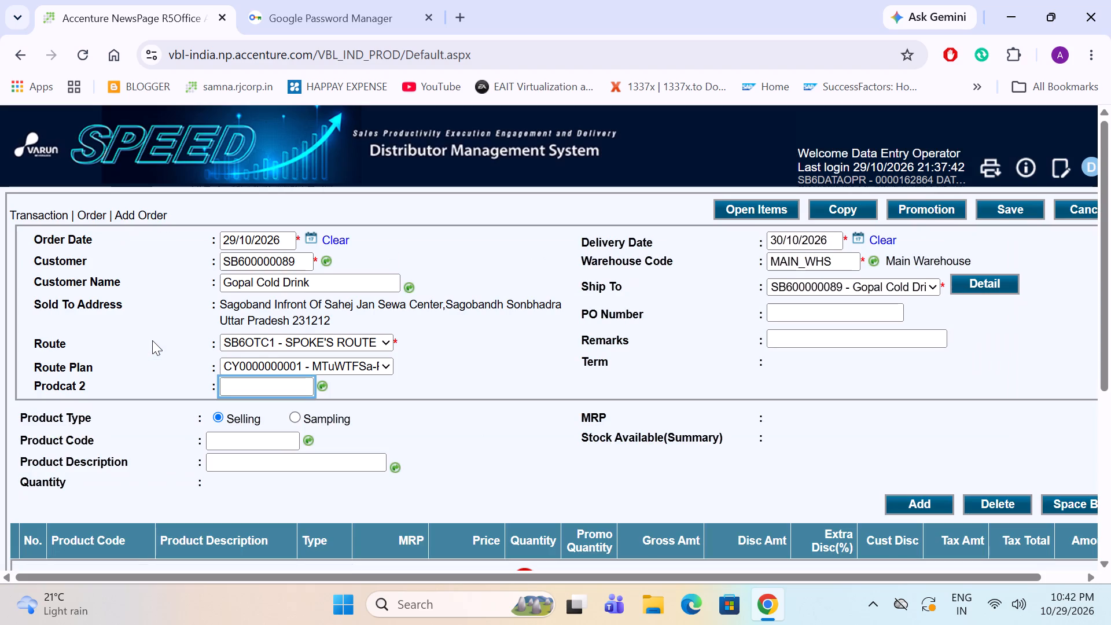
From pack size 66 - 400ML, add 300 CT of MOUNTAIN DEW MDC 400ML (5550196) and 100 CT of PEPSI COLA MDC 400ml (5550197) to the order.
click(310, 440)
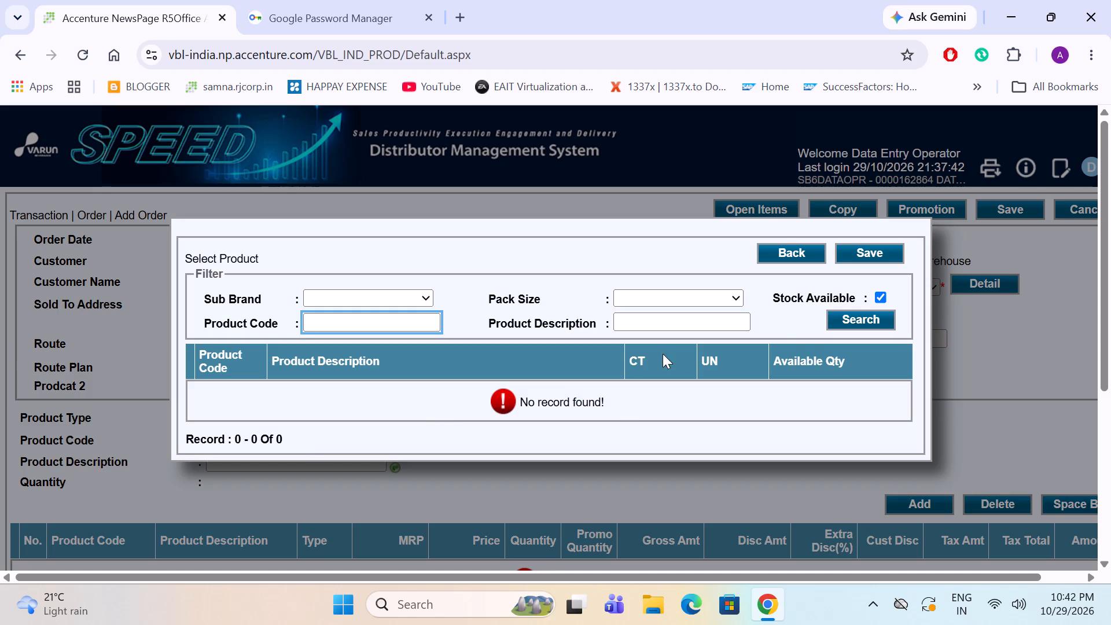
click(737, 297)
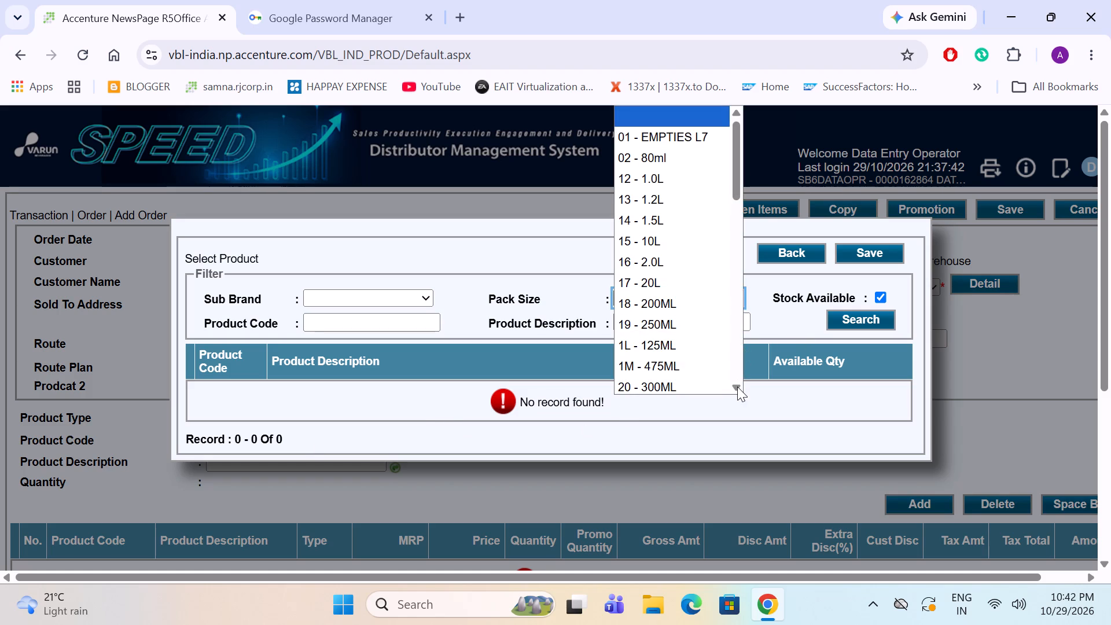
triple_click(734, 384)
triple_click(734, 384)
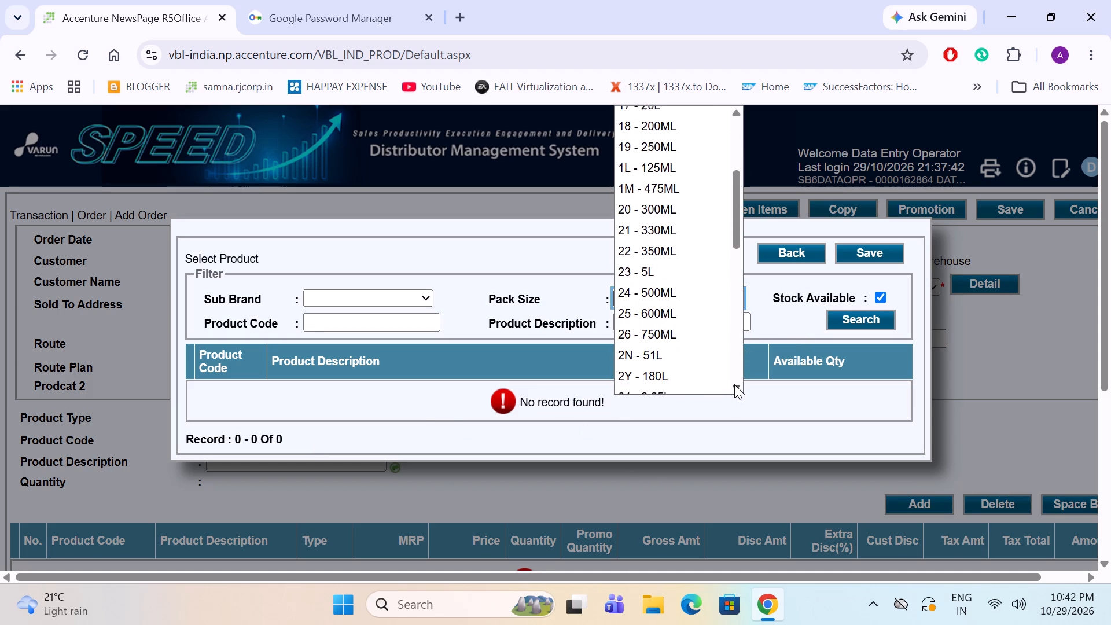
click(697, 387)
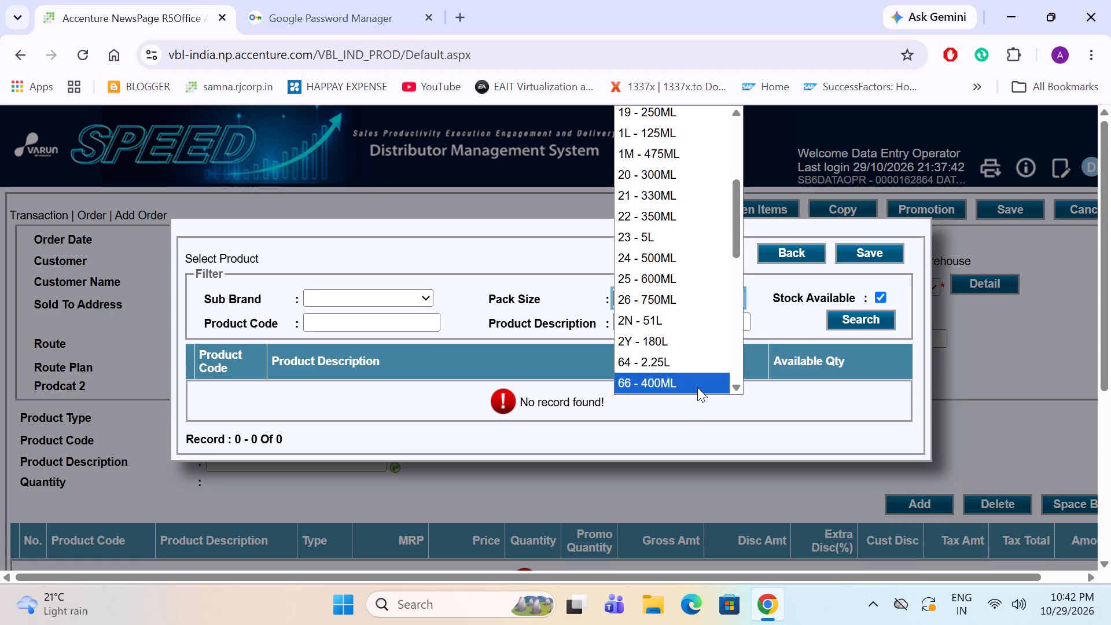
click(867, 250)
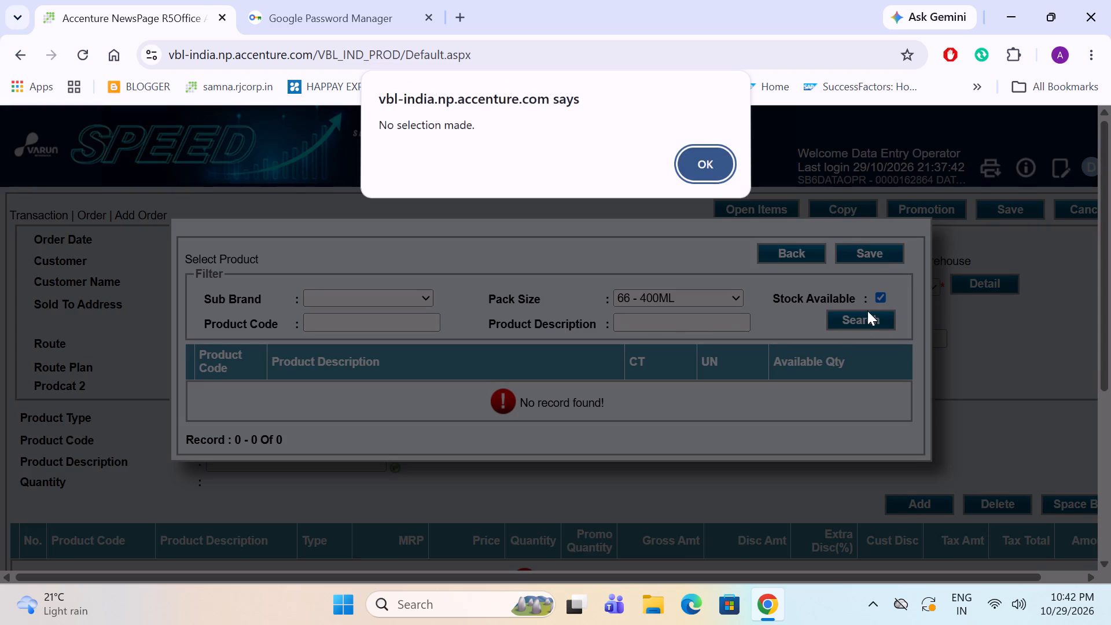
click(708, 161)
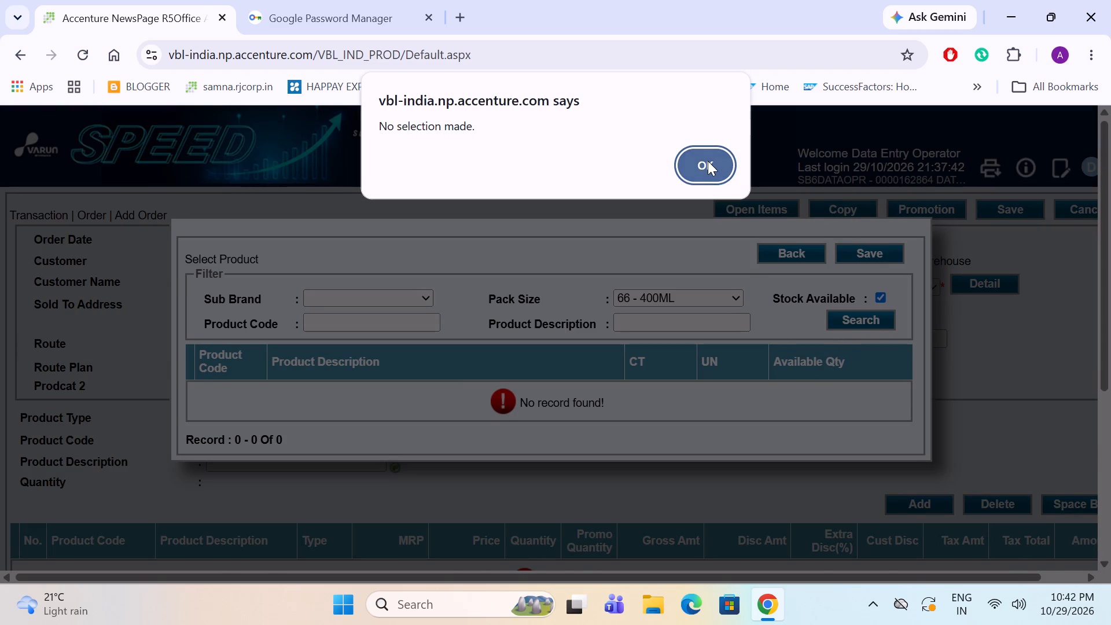
click(865, 322)
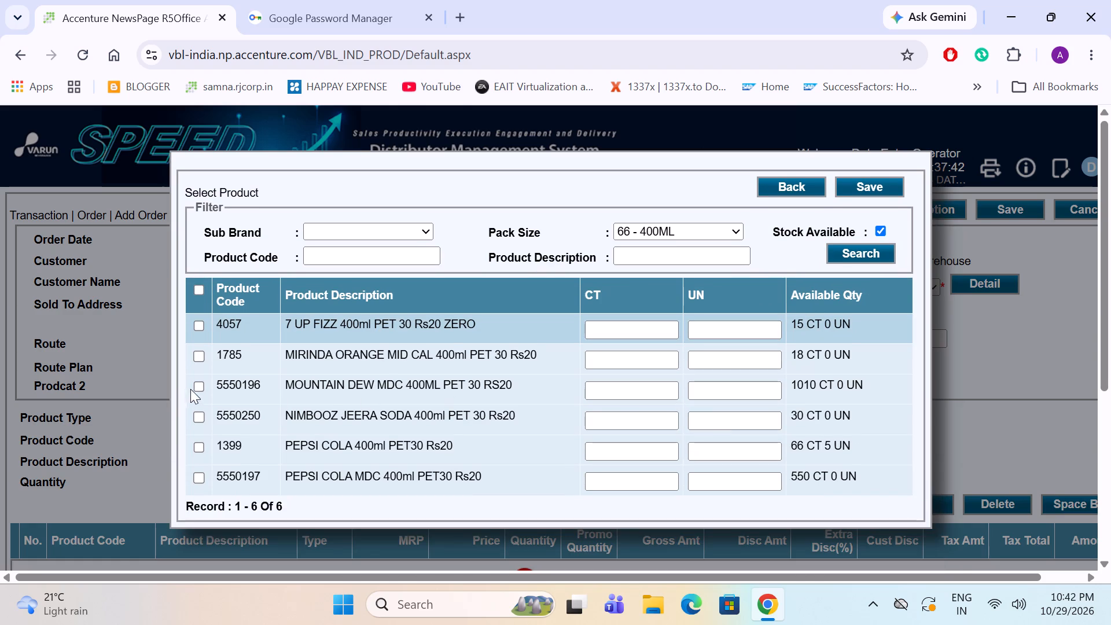
click(196, 387)
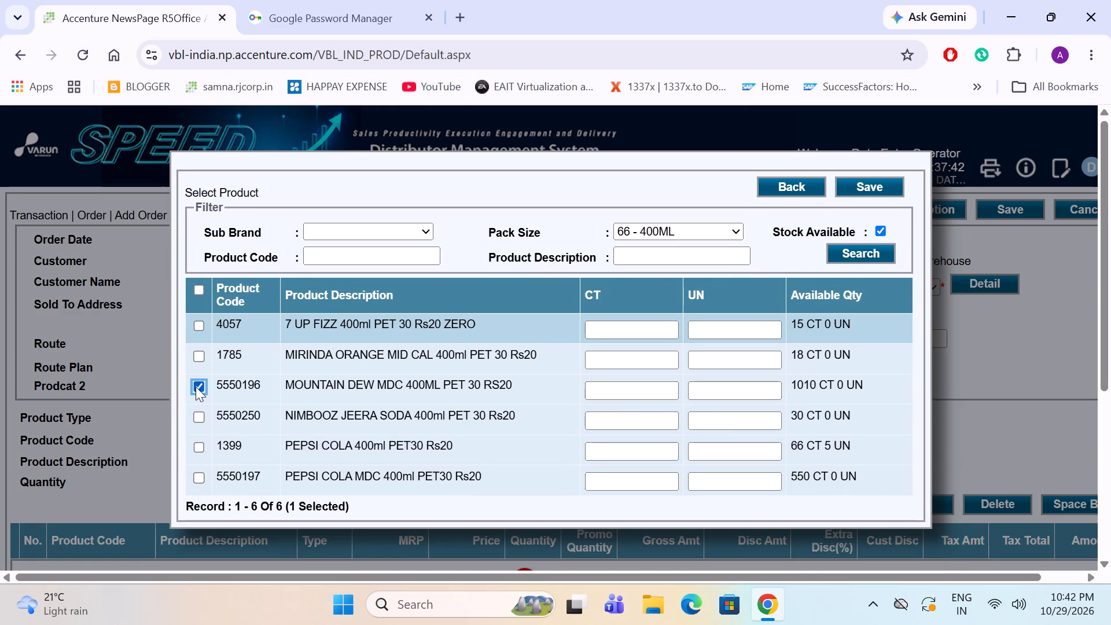
click(197, 477)
click(612, 392)
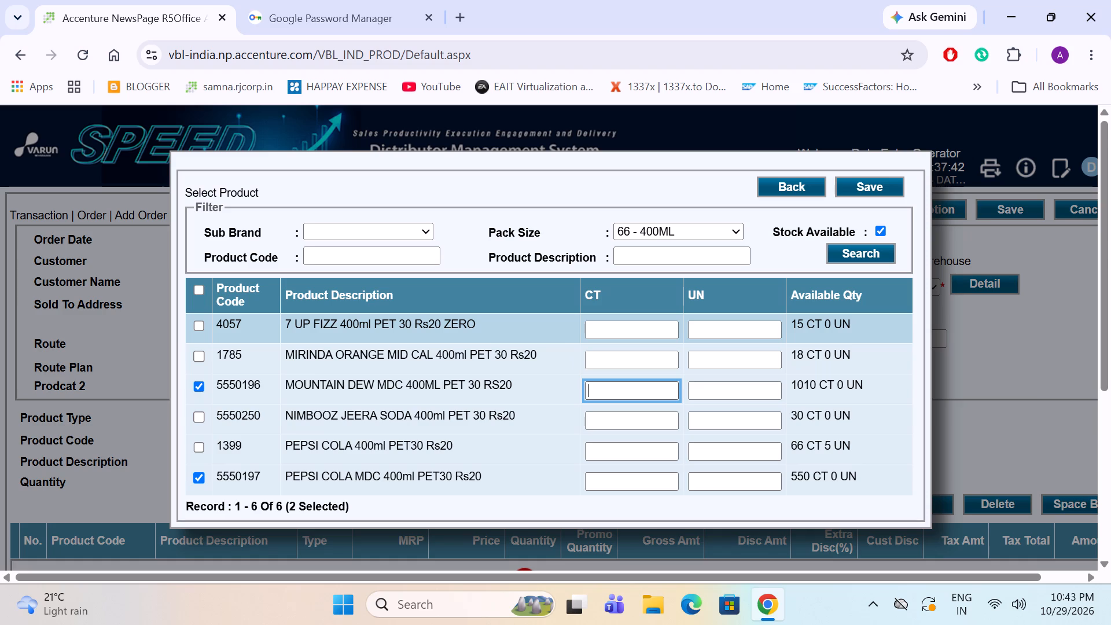
text(300)
click(616, 487)
text(100)
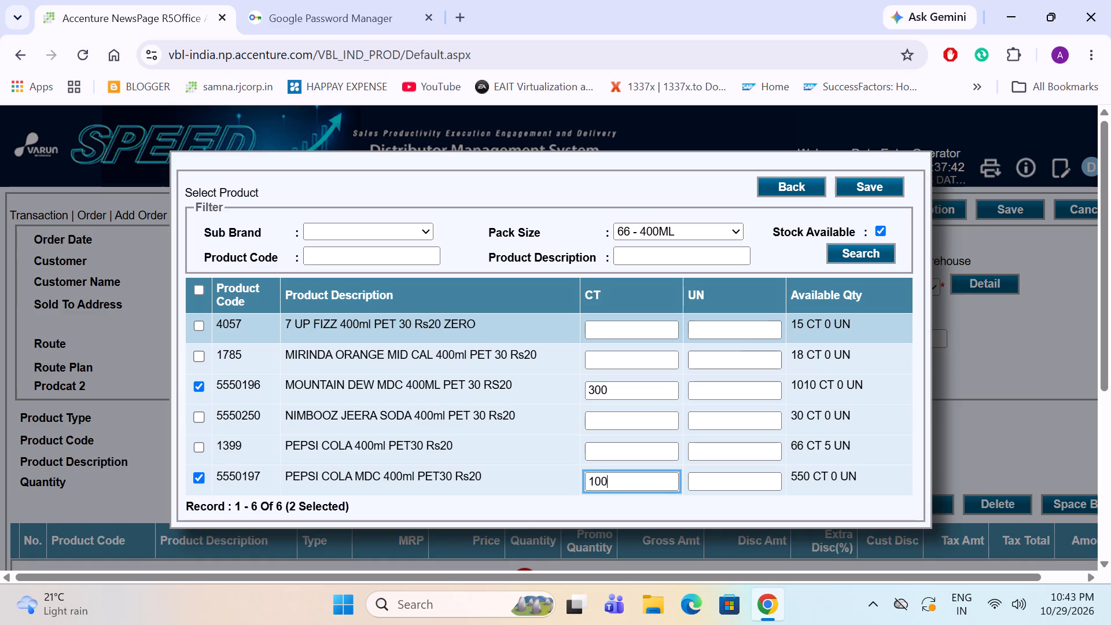
click(859, 183)
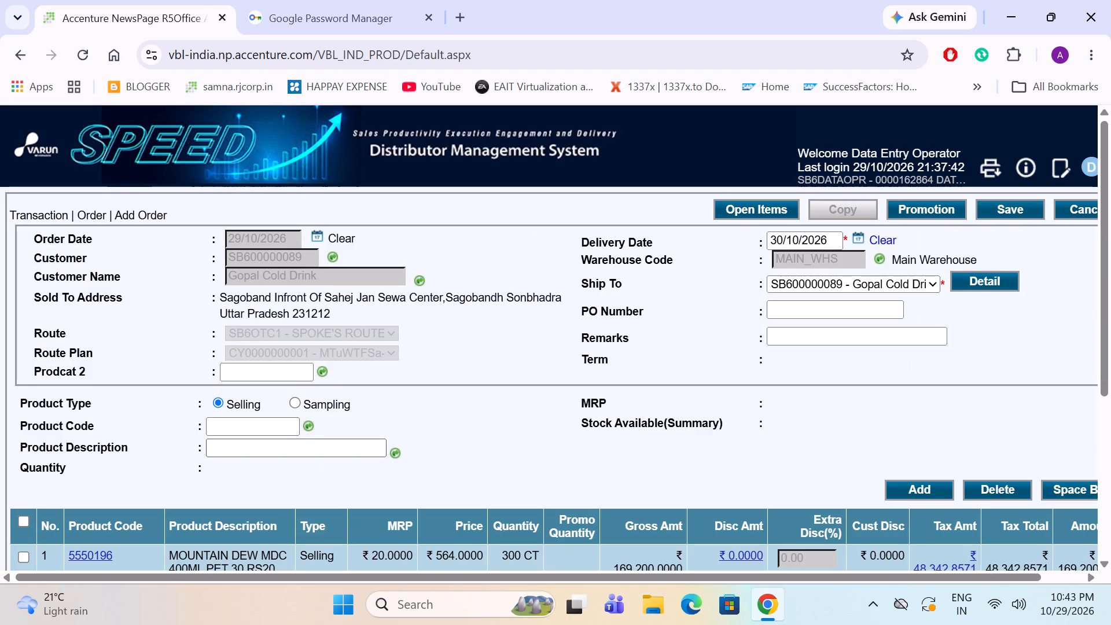
From pack size 19 - 250ML, add 300 CT of STING 250ML PET 30 RS20 NF (4092) to the order.
click(309, 425)
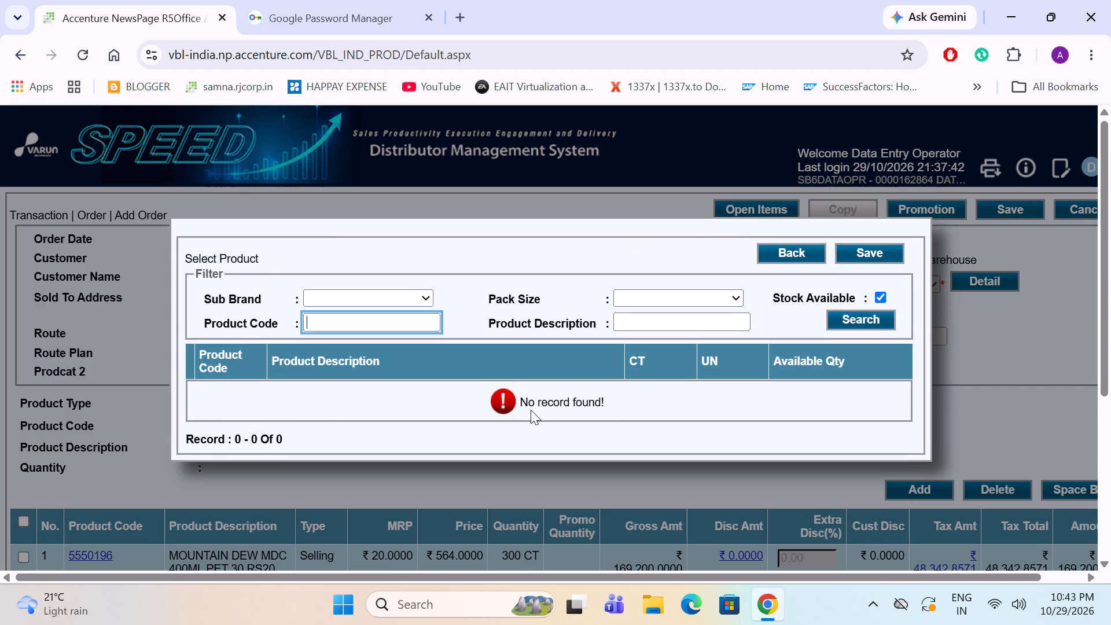
click(735, 298)
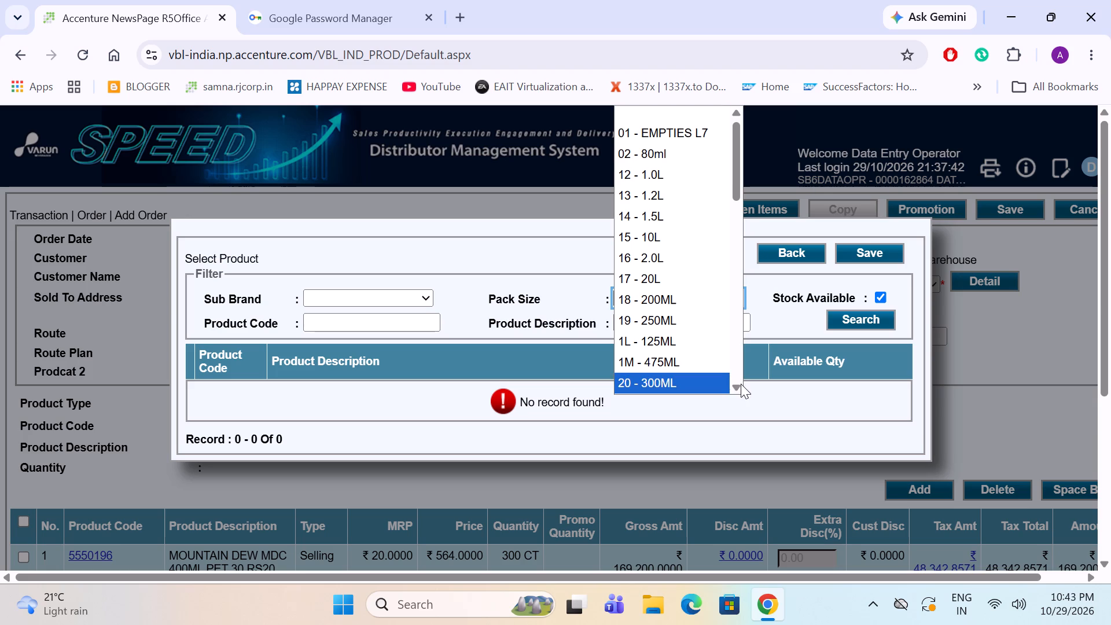
click(711, 324)
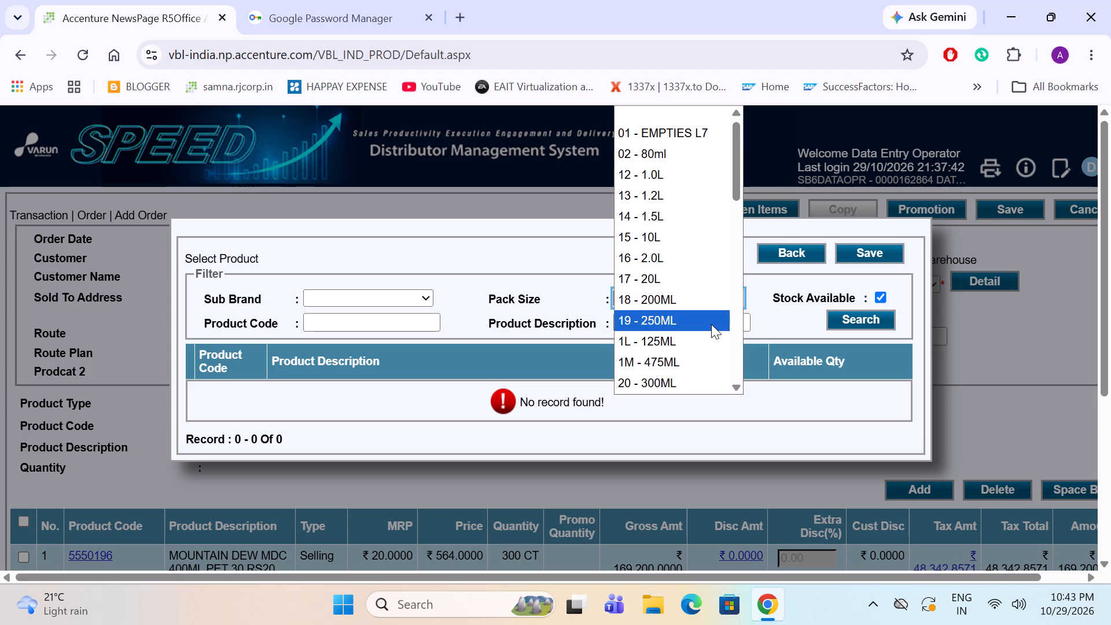
click(856, 314)
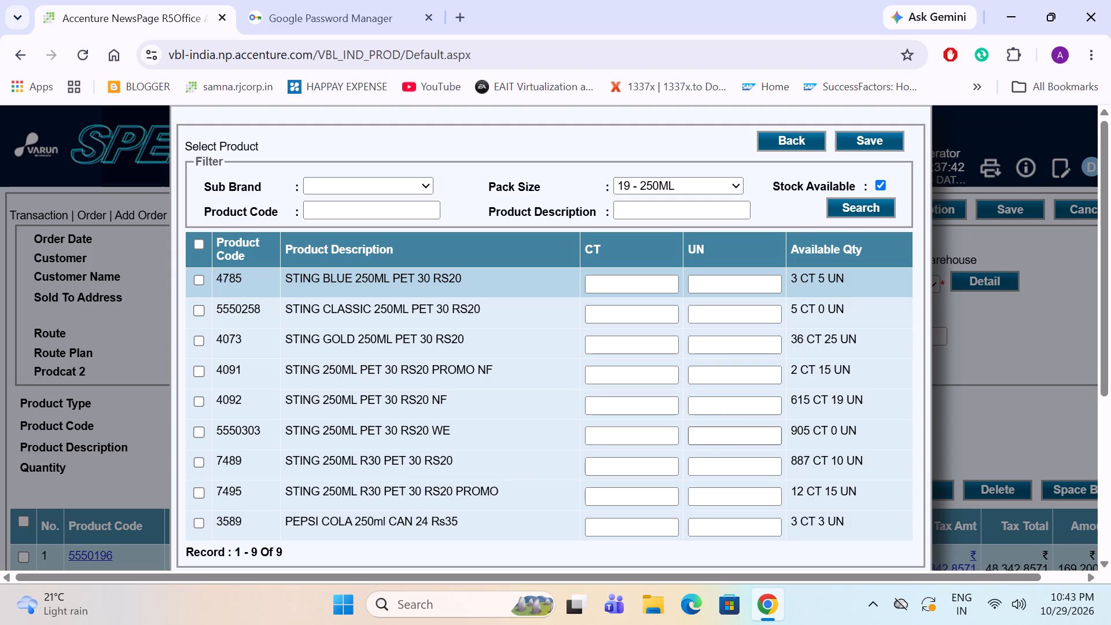
click(197, 402)
click(640, 408)
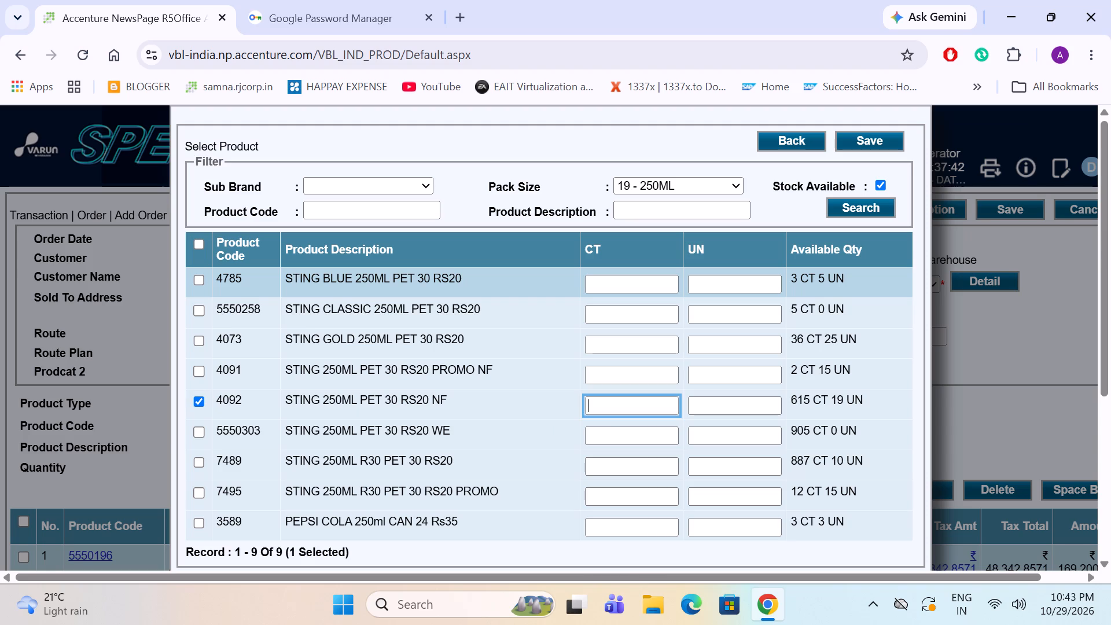
key(3)
text(00)
click(862, 139)
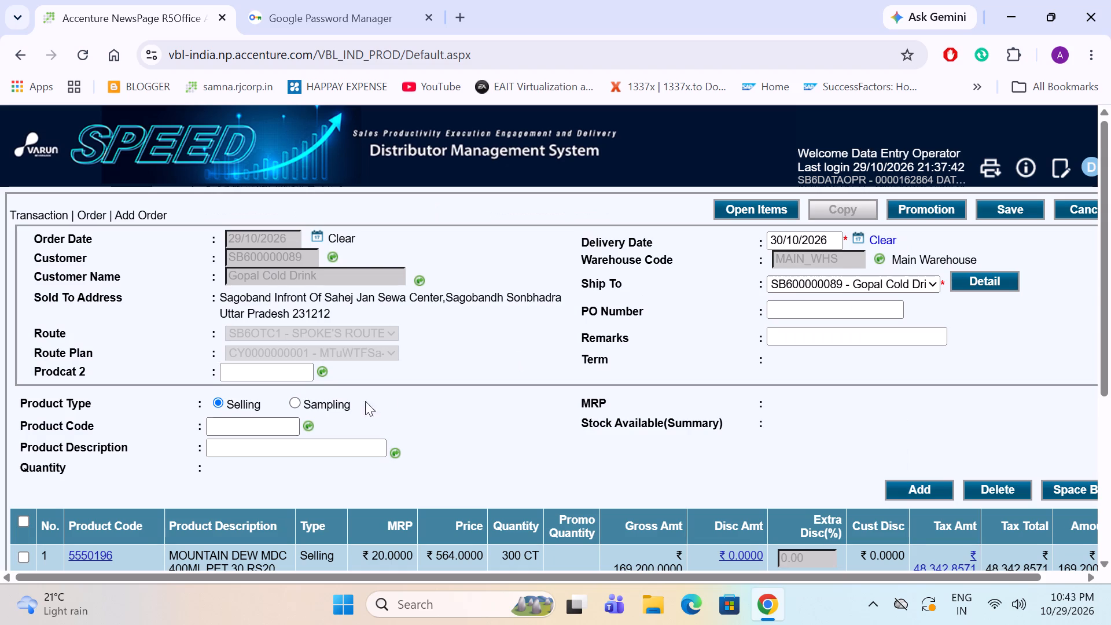
From pack size 69 - 1.25L, add 125 CT of M DEW MDC FIZZ 1.25 L PET 15 RS50 PROMO (5550220) to the order.
click(307, 423)
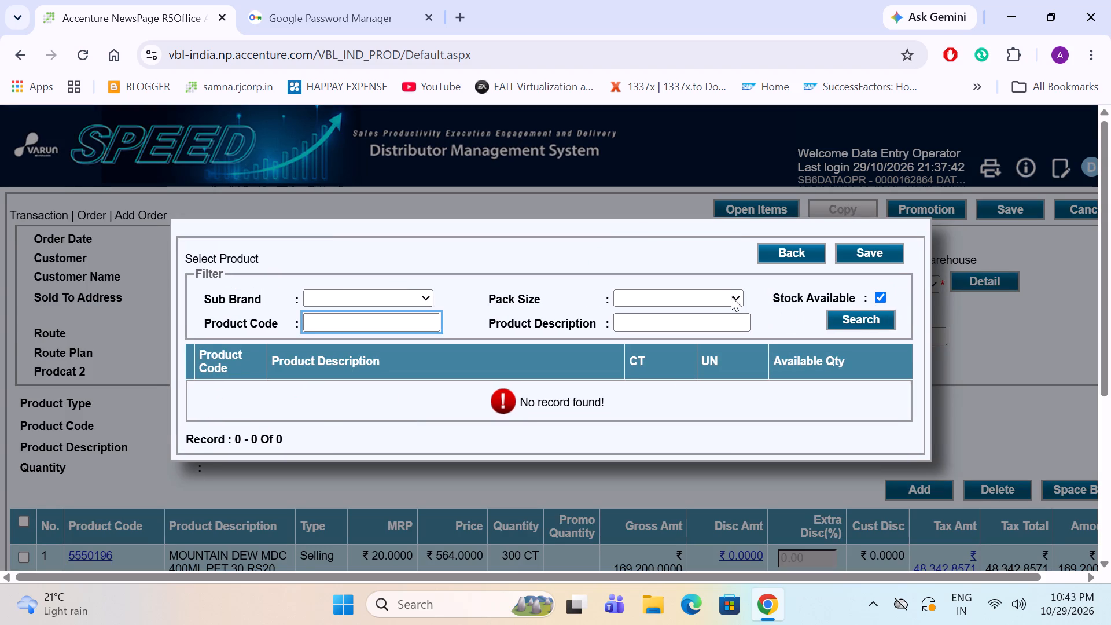
click(737, 296)
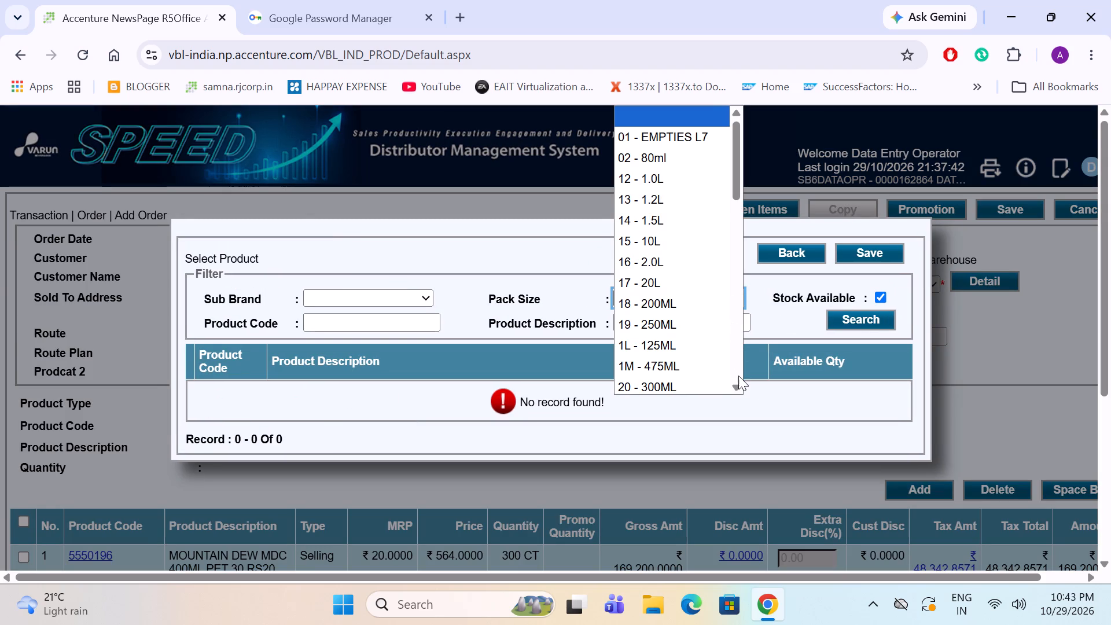
triple_click(736, 387)
triple_click(736, 387)
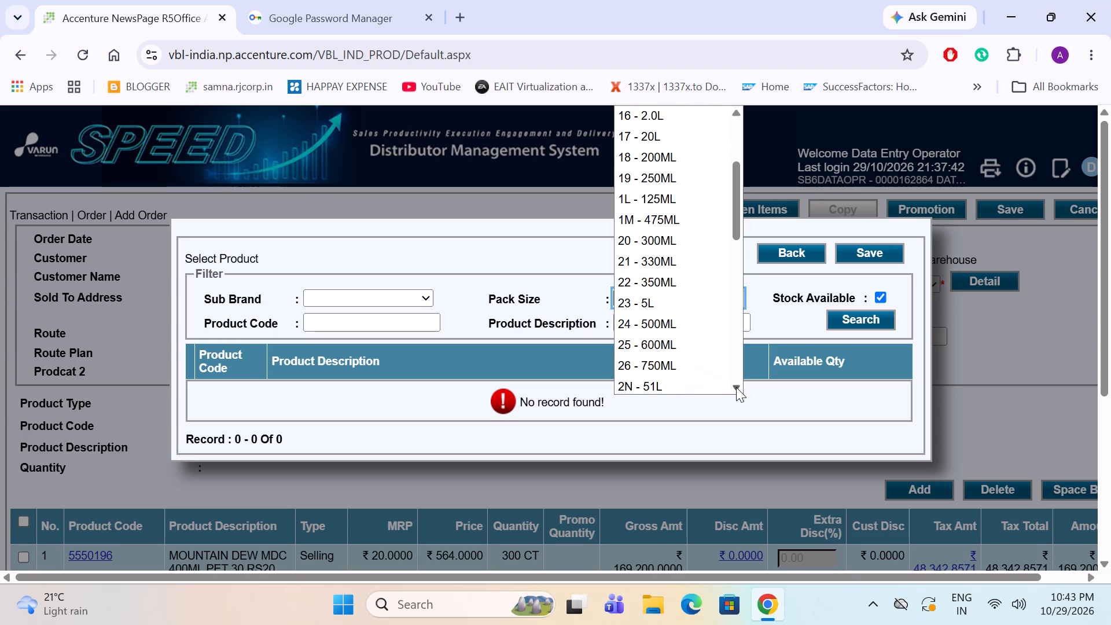
click(736, 387)
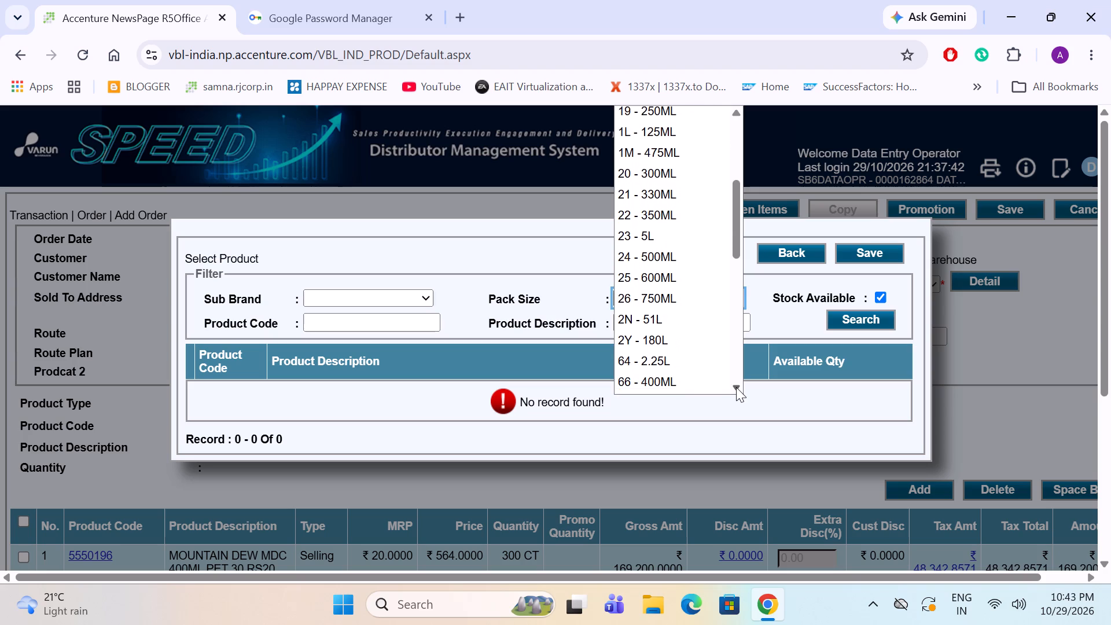
click(685, 363)
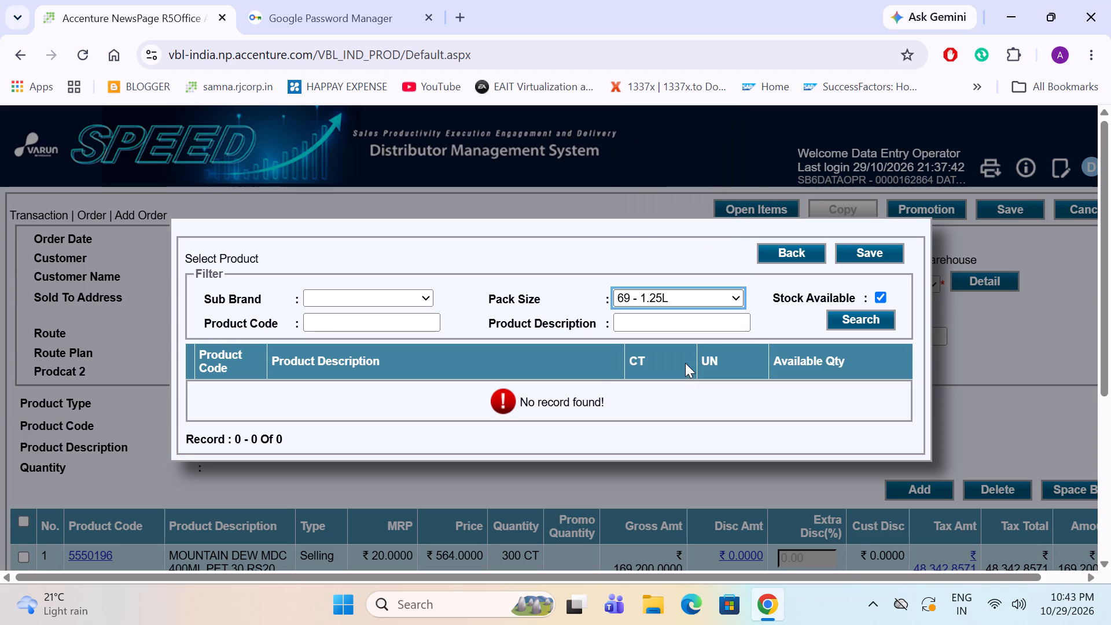
click(859, 316)
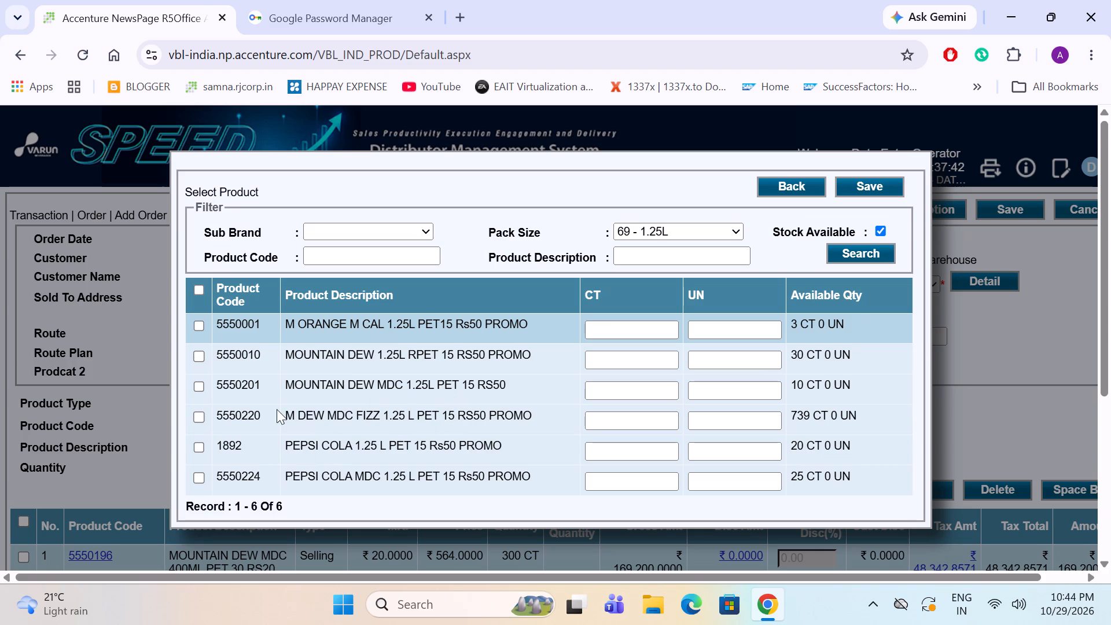
click(196, 416)
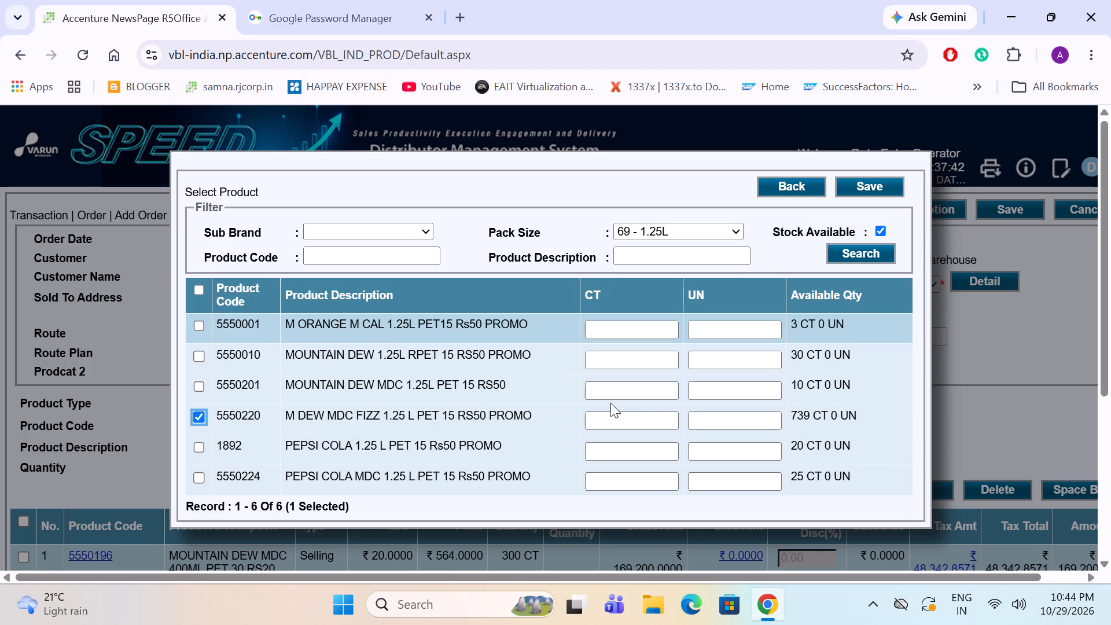
click(638, 421)
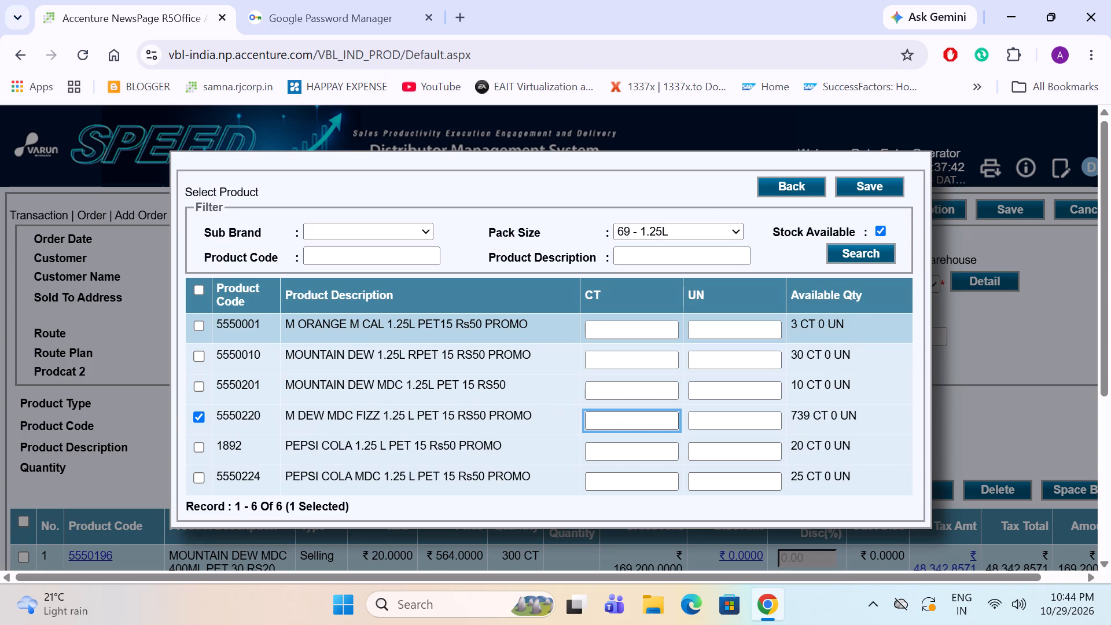
text(12)
key(5)
click(873, 180)
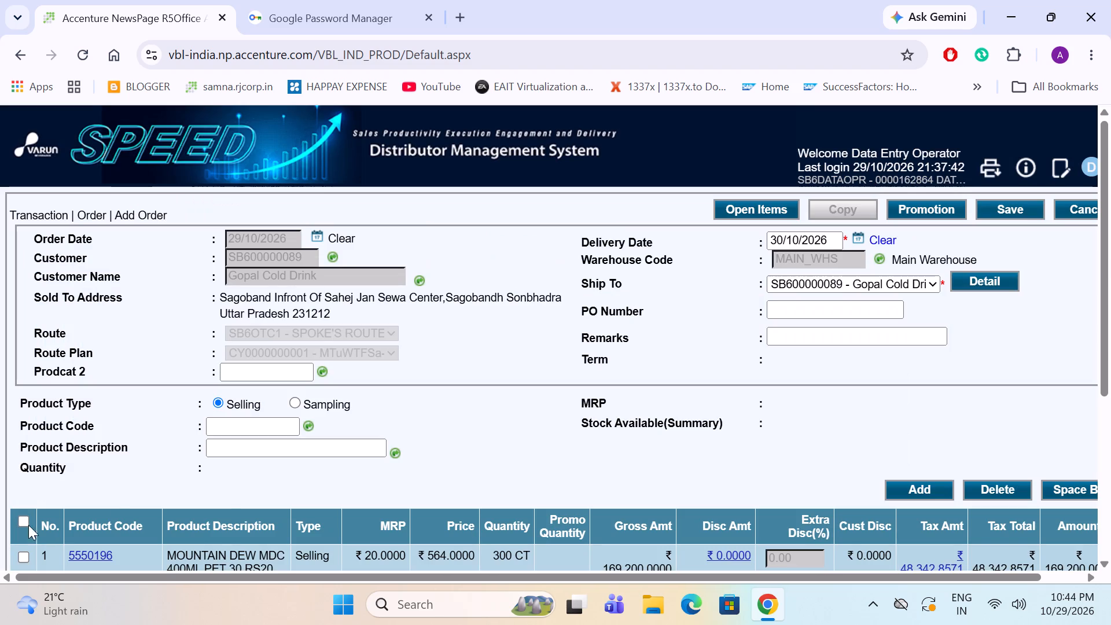
Apply the available promotions to all items of the Gopal Cold Drink order and save the order.
click(21, 519)
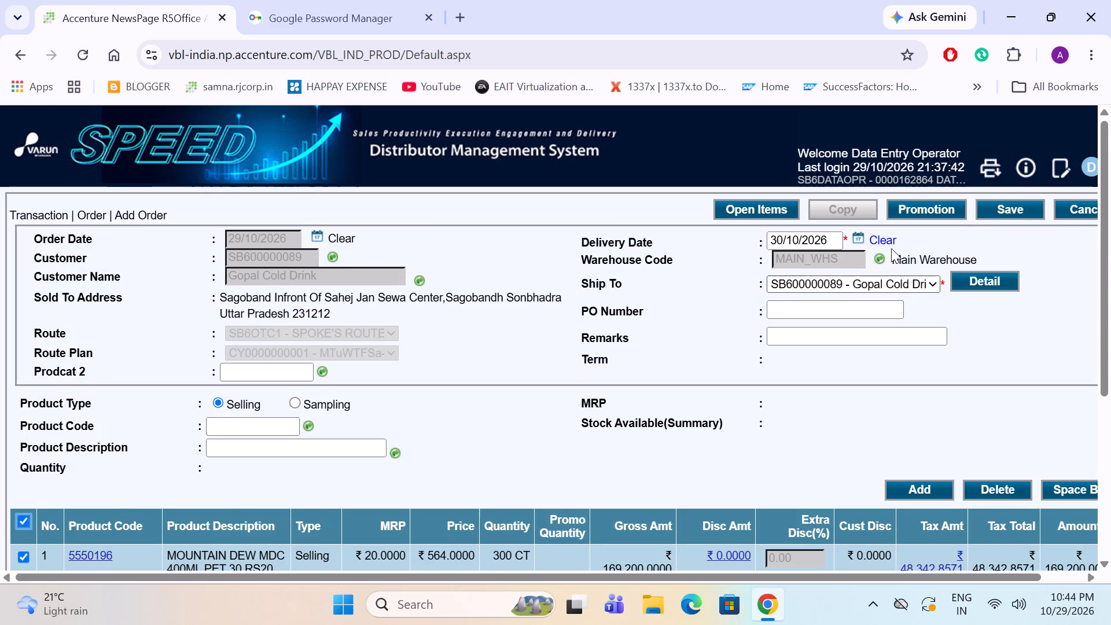
click(935, 209)
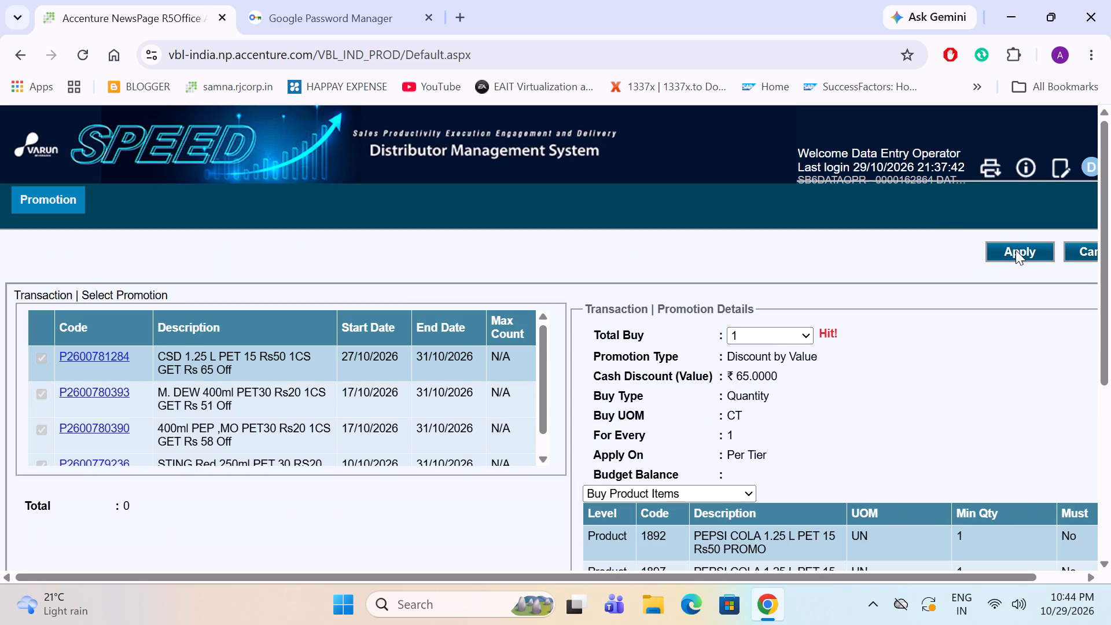
click(1016, 250)
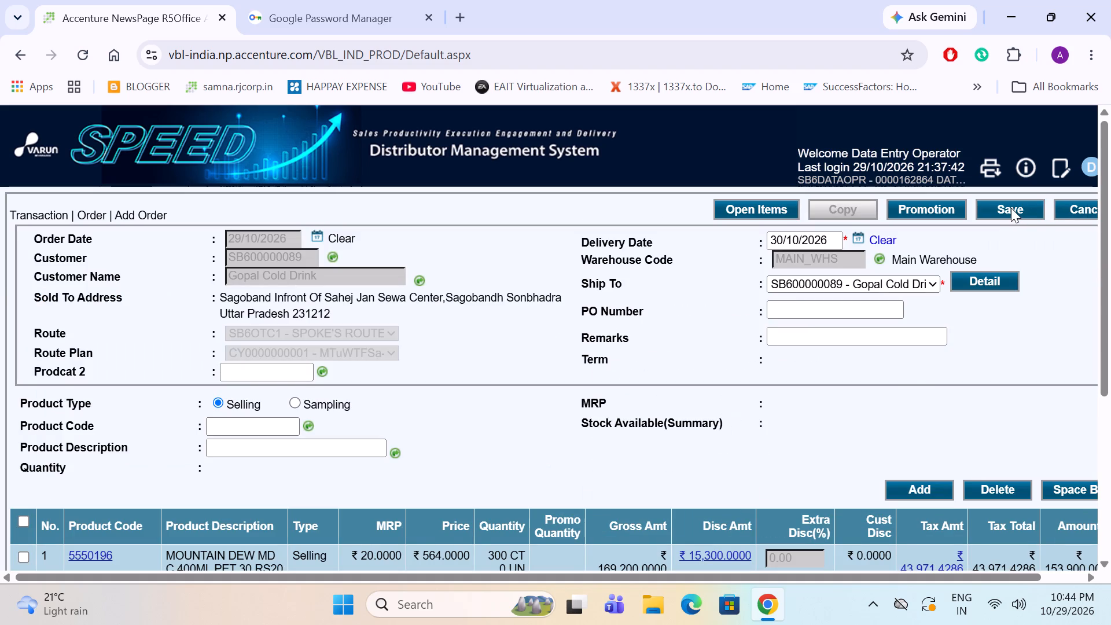
click(1011, 208)
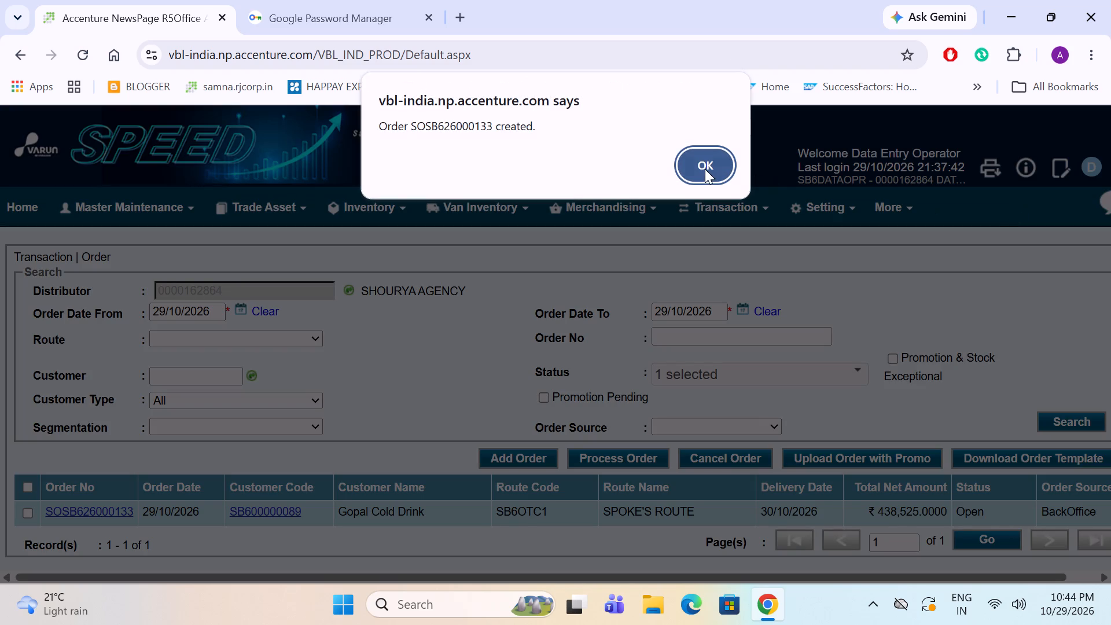
click(704, 168)
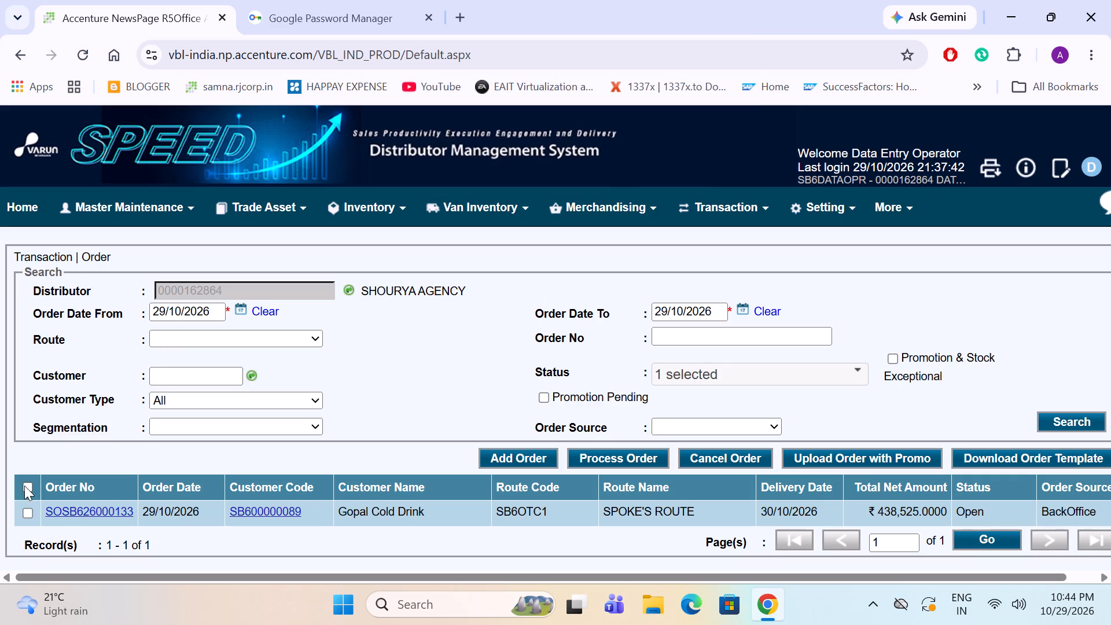
Process the open Gopal Cold Drink order from the order list into an invoice.
click(24, 484)
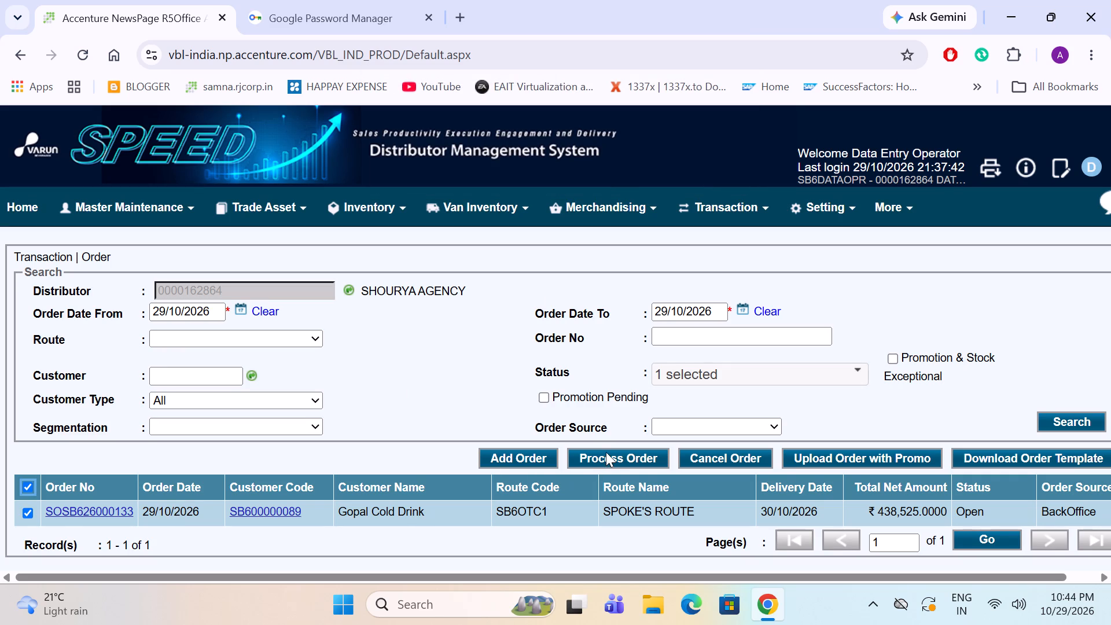
click(606, 452)
click(701, 333)
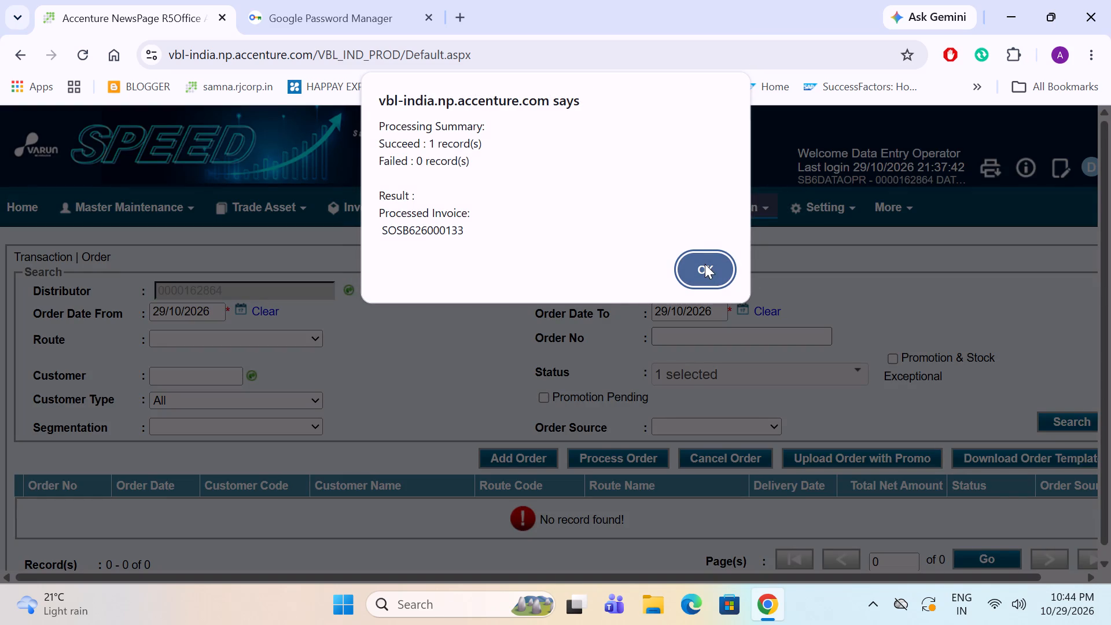
click(705, 264)
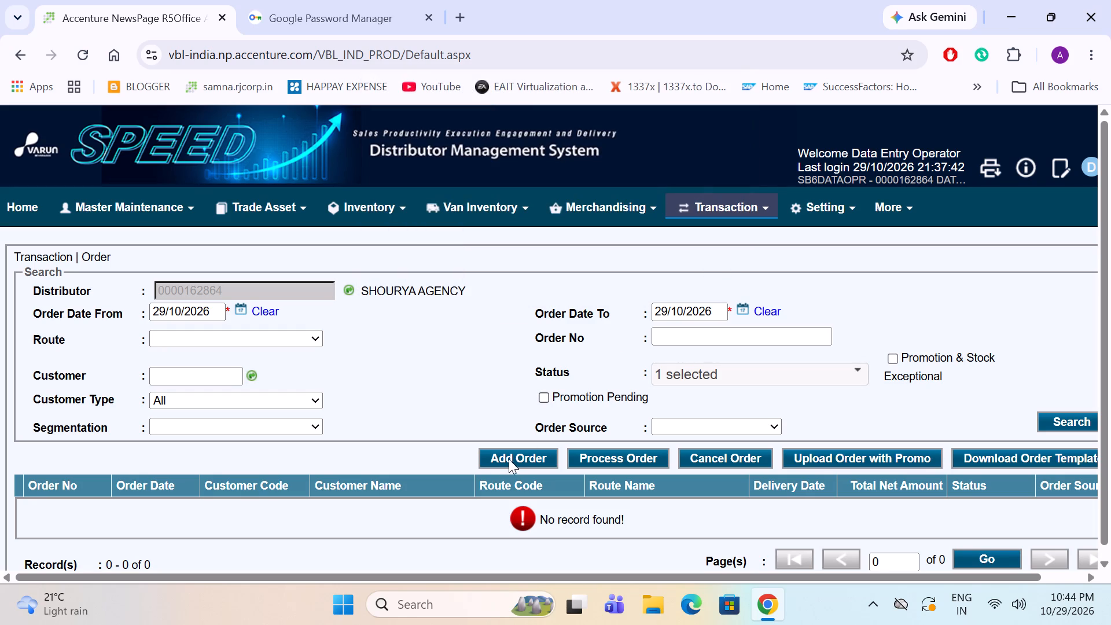
Start a new order and select Jaiswal Cold Drink, code SB600000090, from the SB6OTC1 - SPOKE'S ROUTE customers.
click(514, 455)
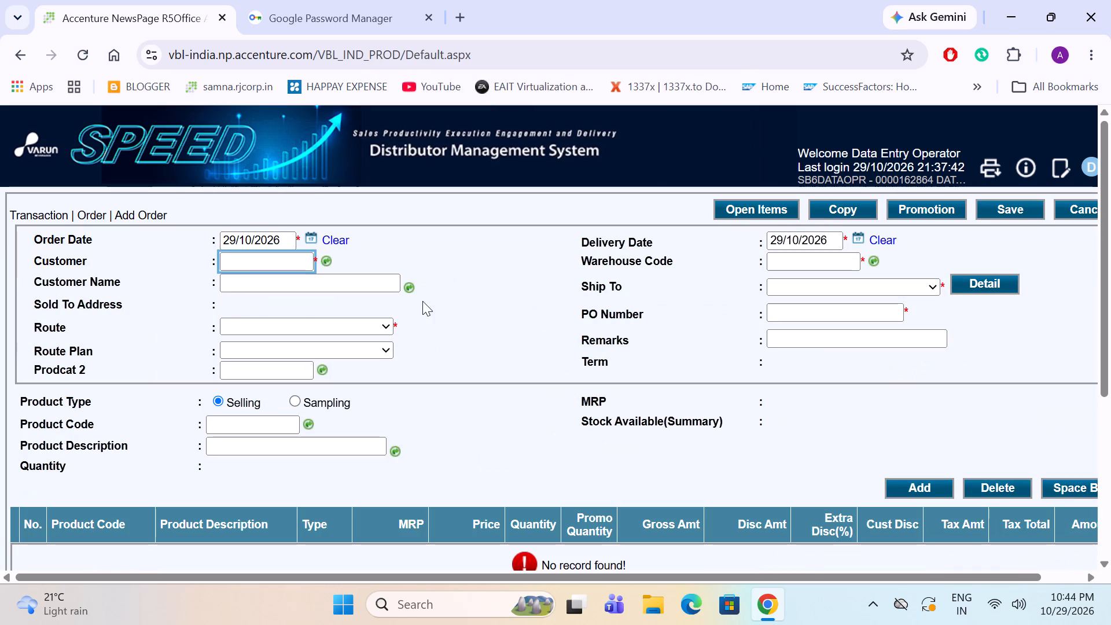
click(410, 286)
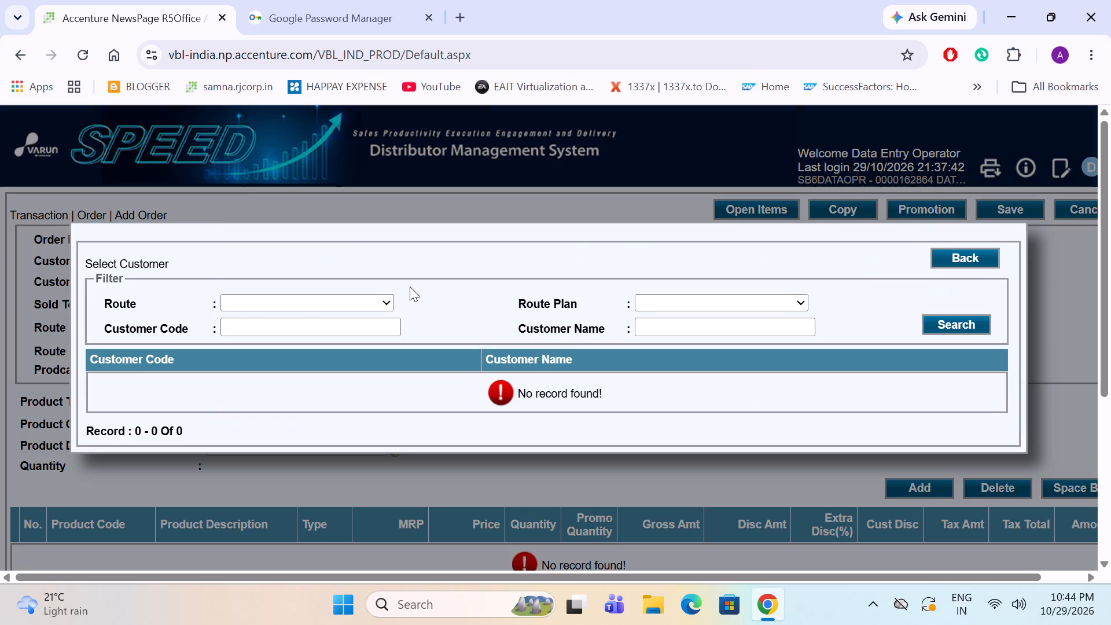
click(386, 306)
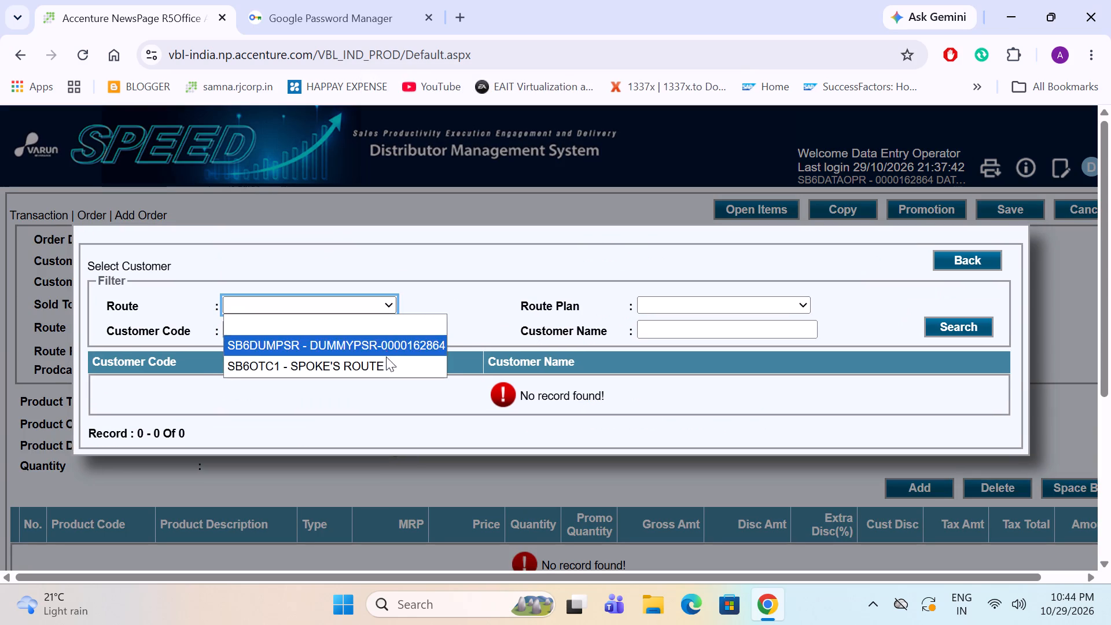
click(387, 364)
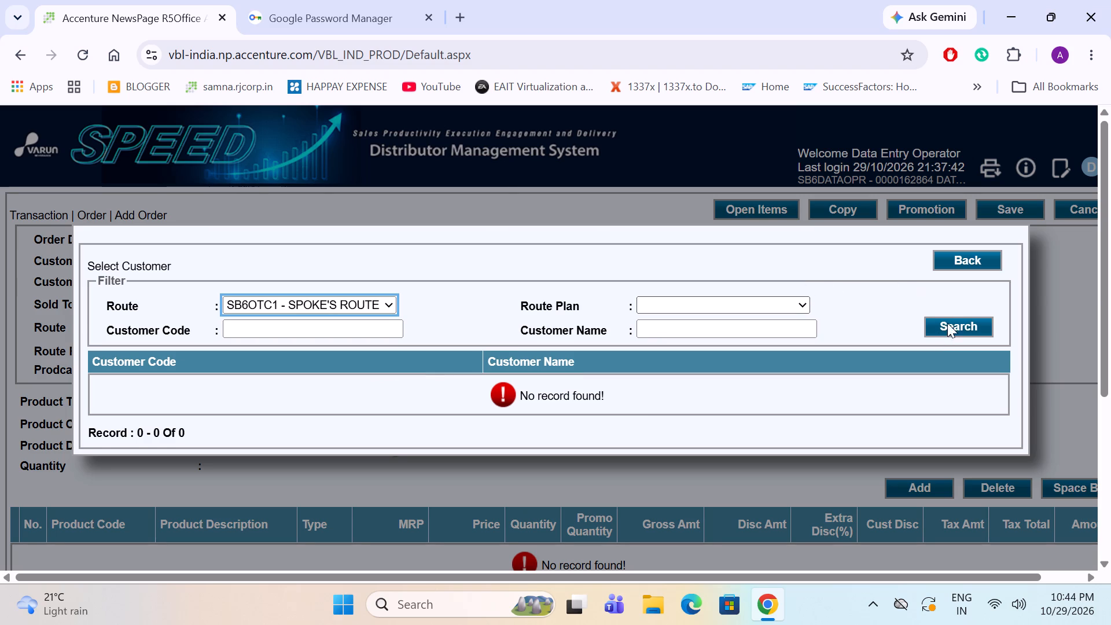
click(953, 328)
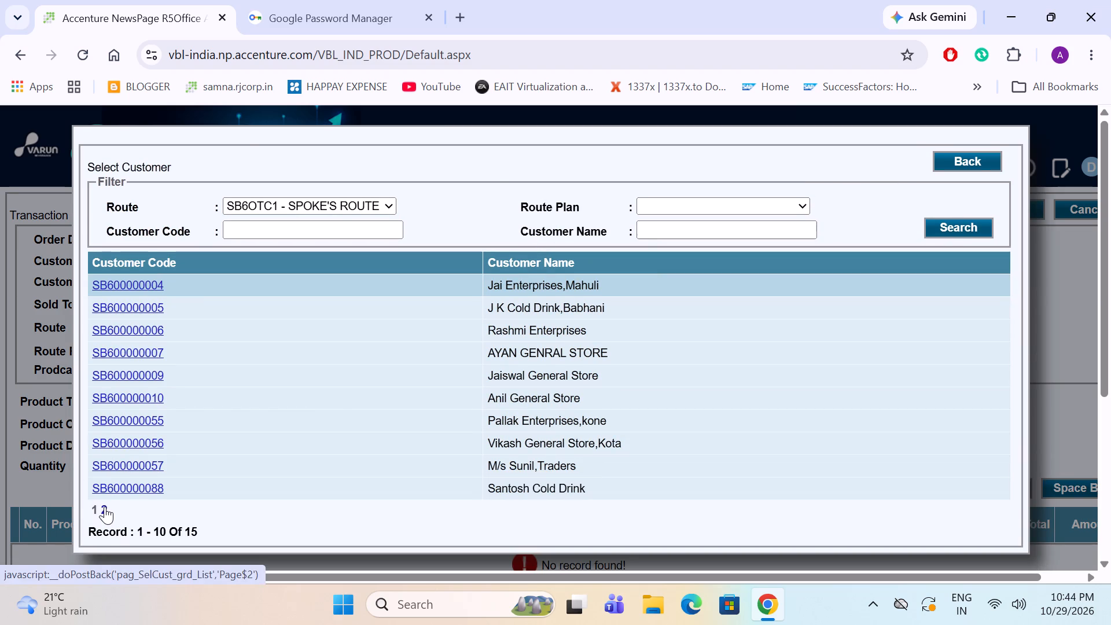
click(105, 506)
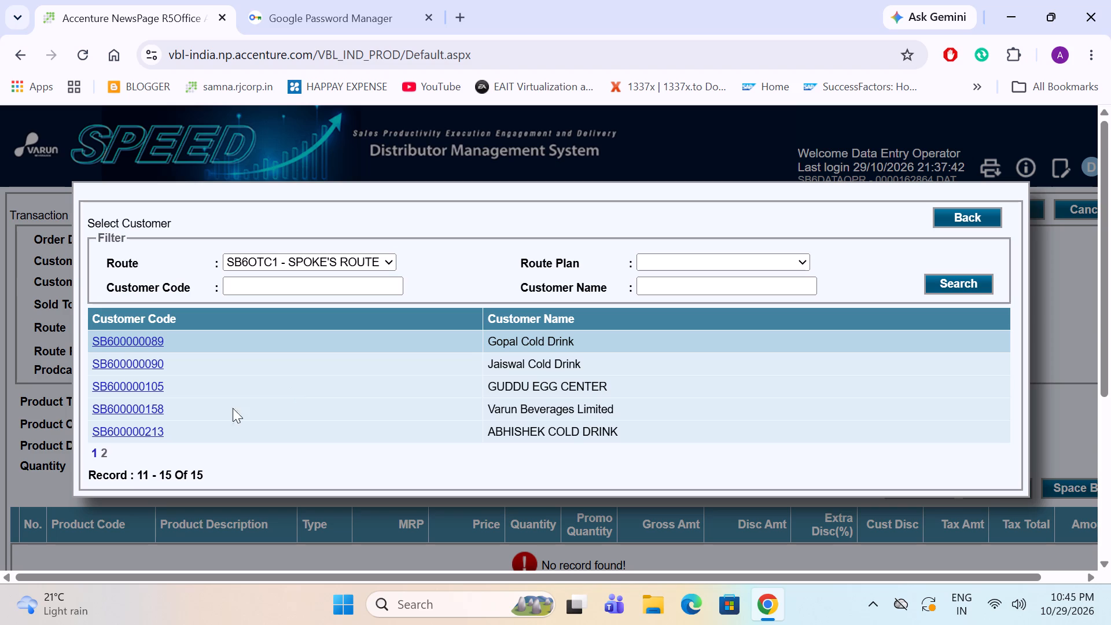
click(156, 361)
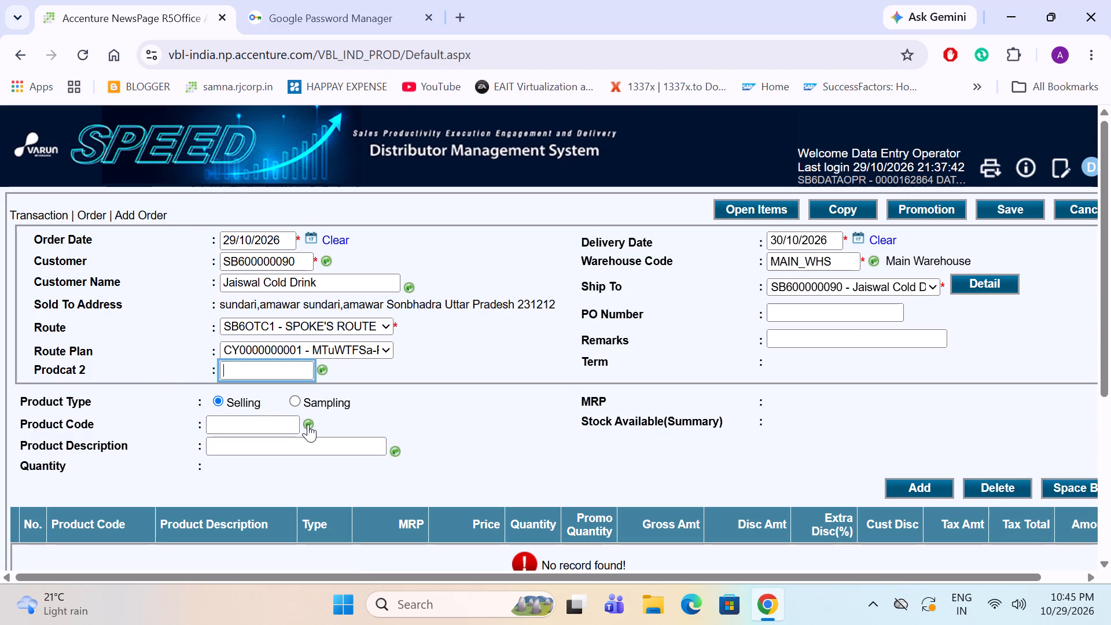
From pack size 66 - 400ML, add 250 CT of MOUNTAIN DEW MDC 400ML (5550196) and 100 CT of PEPSI COLA MDC 400ml (5550197) to the order.
click(308, 424)
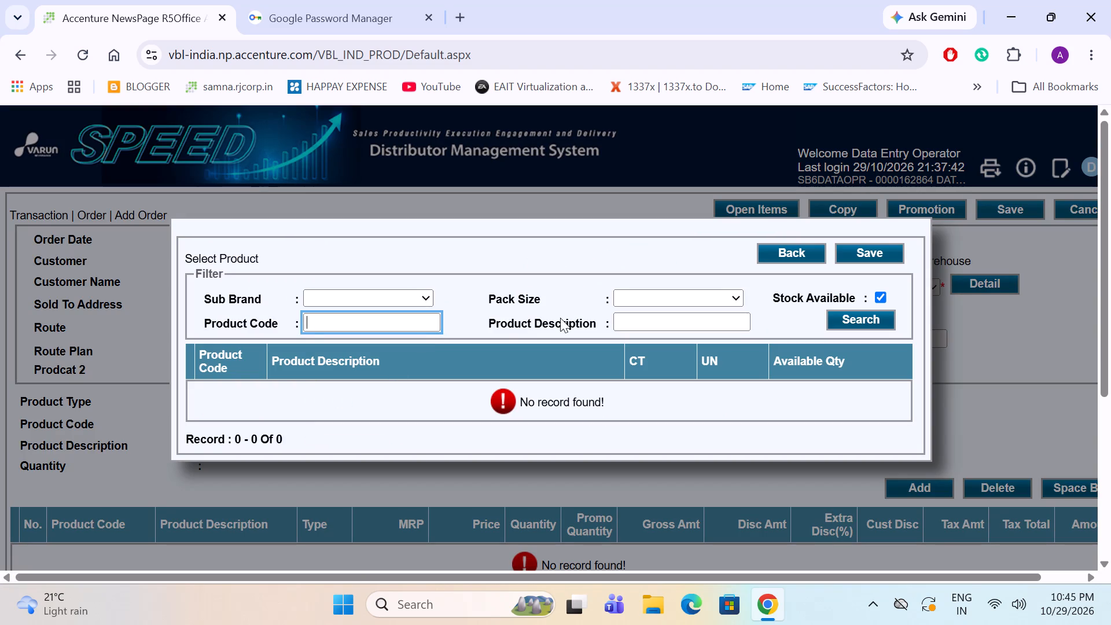
click(734, 295)
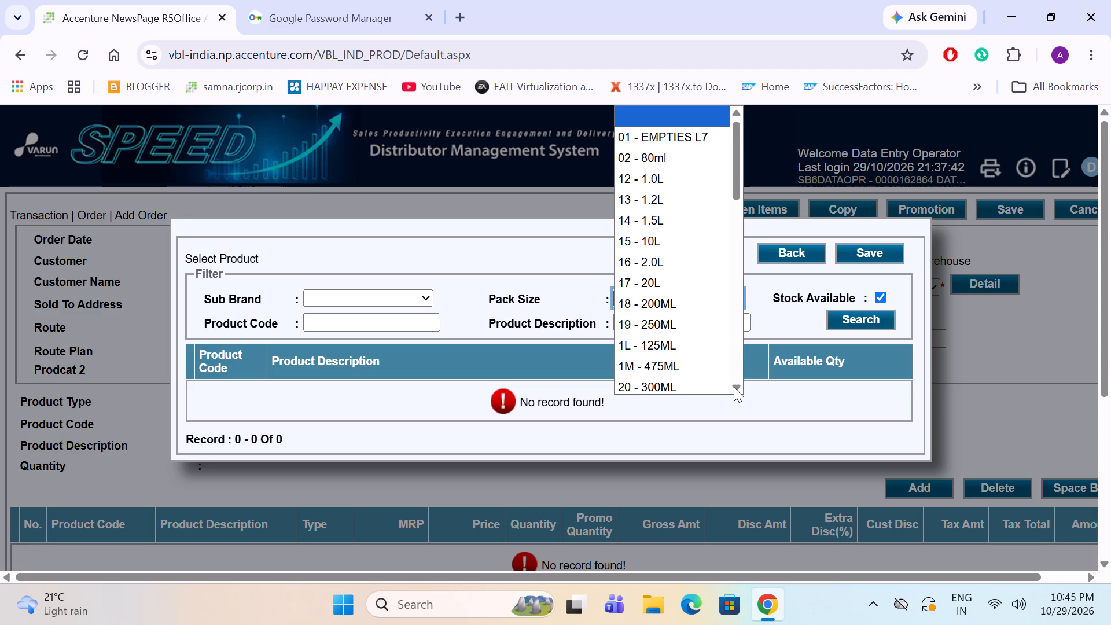
triple_click(734, 384)
click(734, 384)
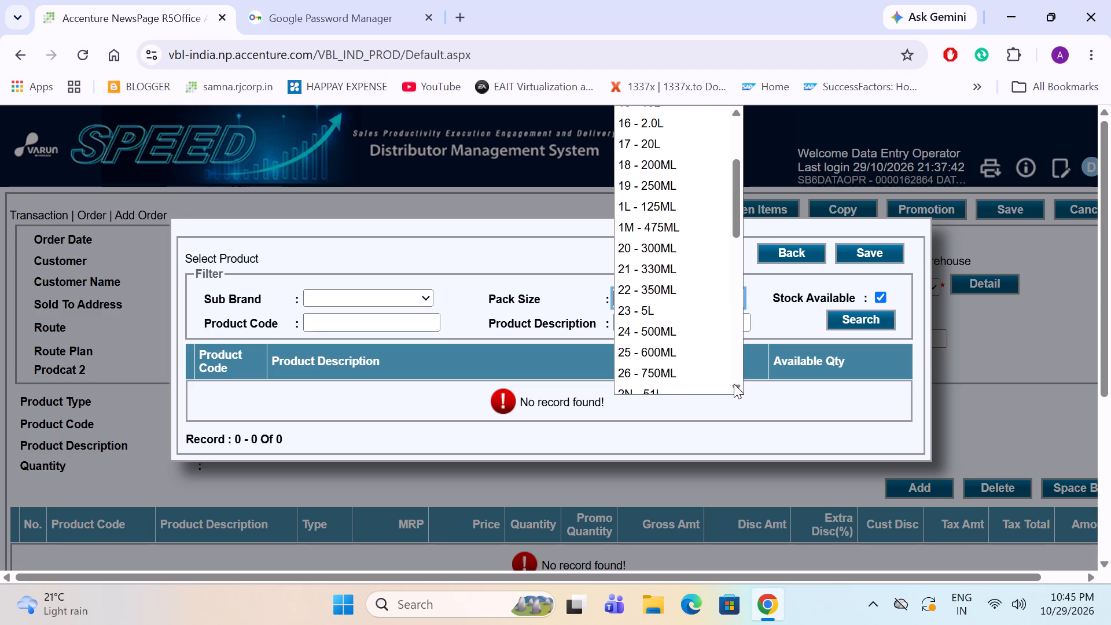
triple_click(734, 384)
click(734, 384)
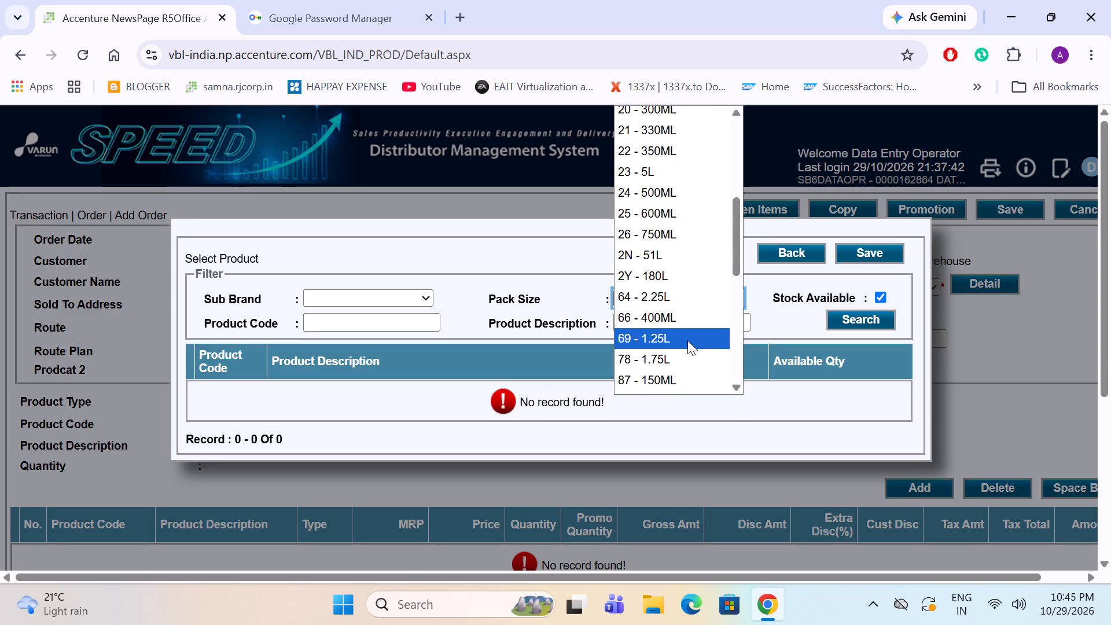
click(676, 317)
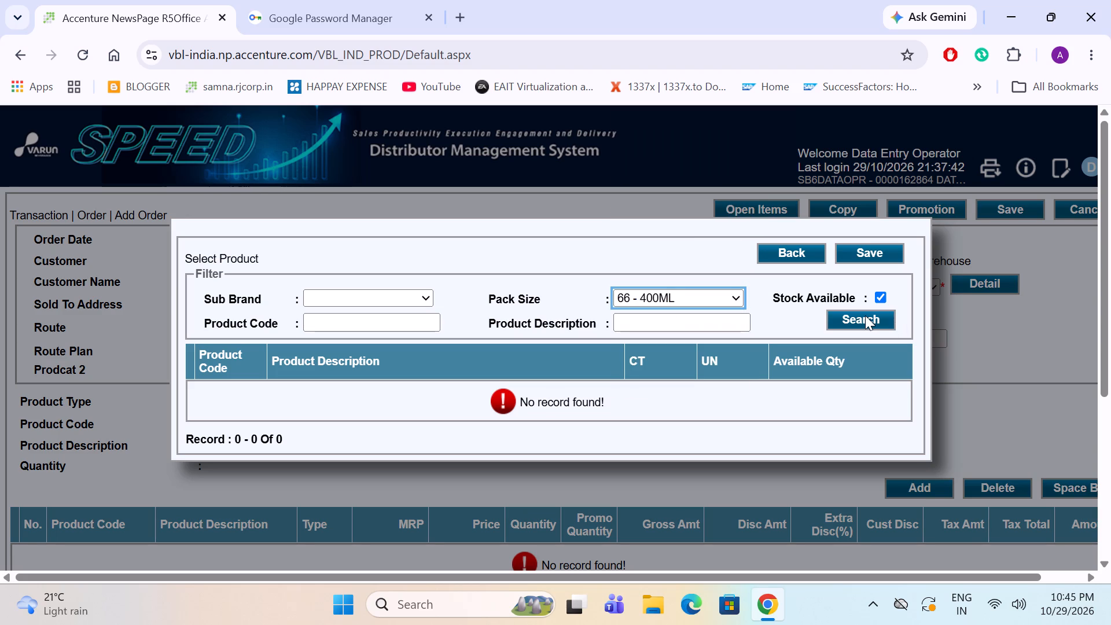
click(865, 315)
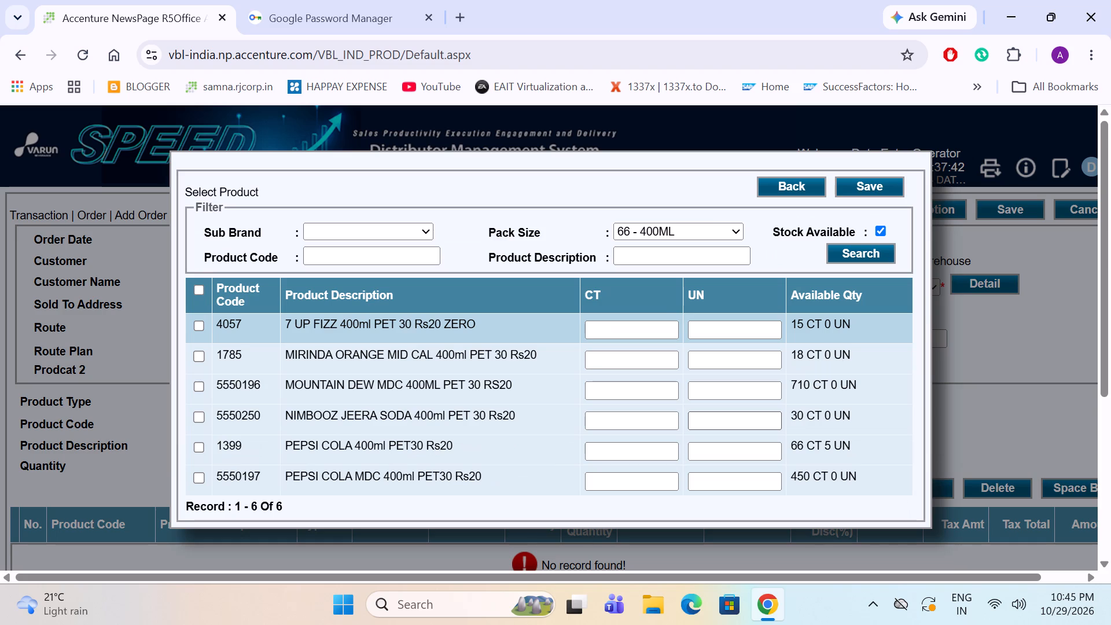
click(632, 392)
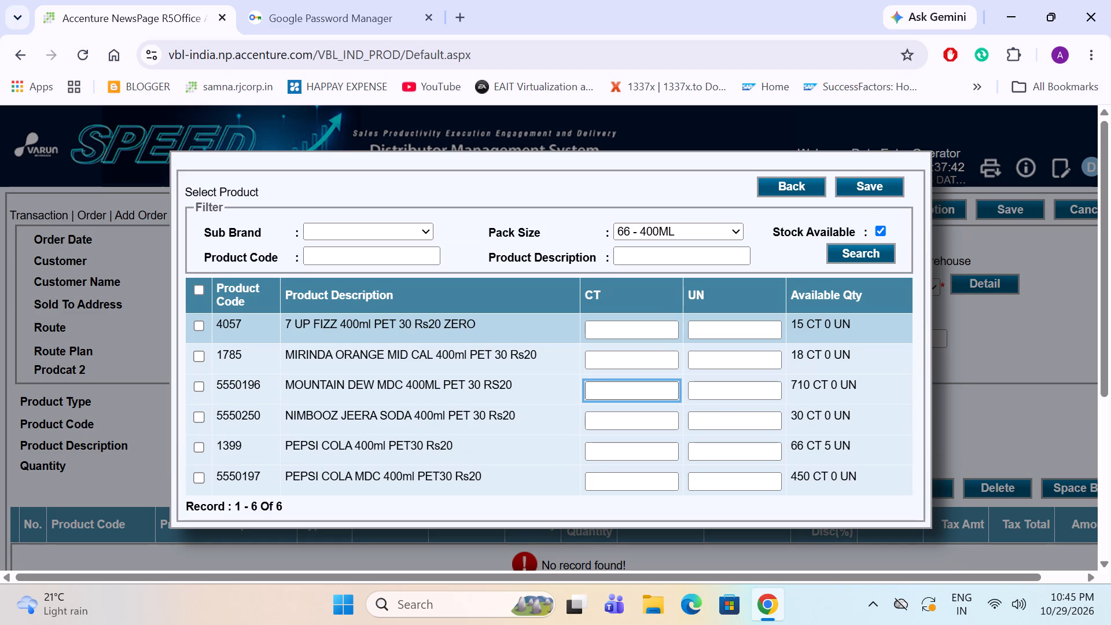
key(2)
text(50)
click(648, 476)
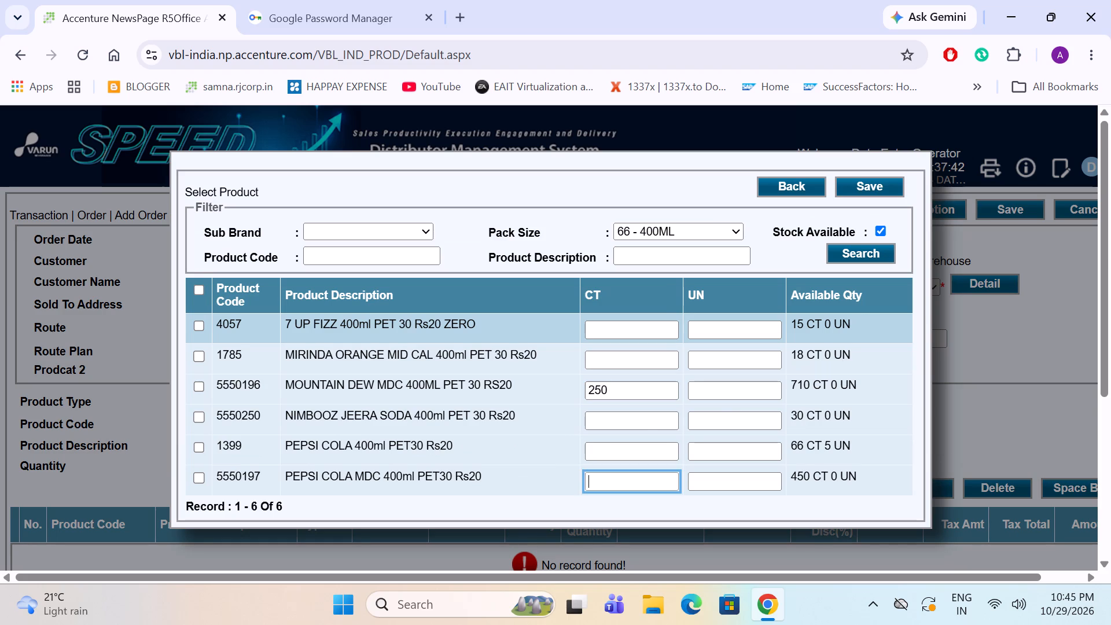
text(100)
click(192, 378)
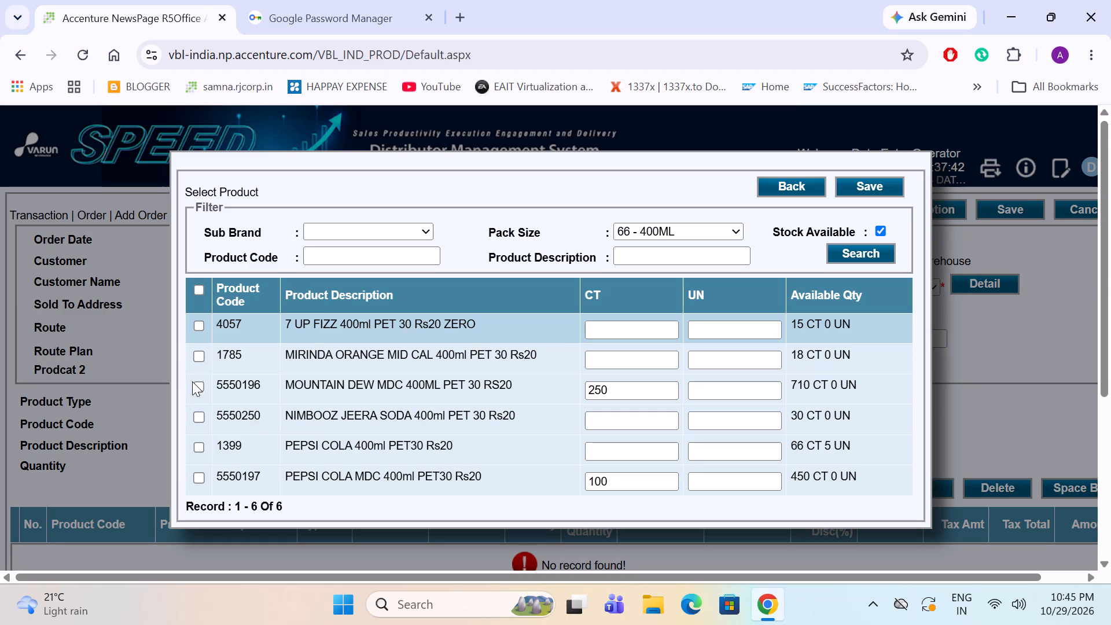
click(198, 384)
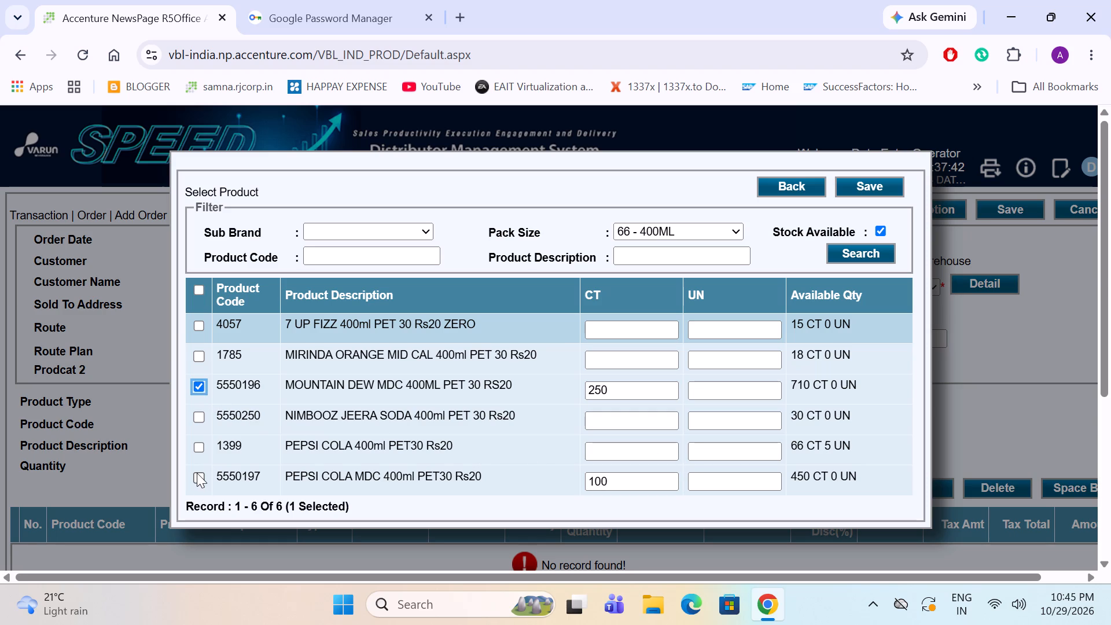
click(197, 473)
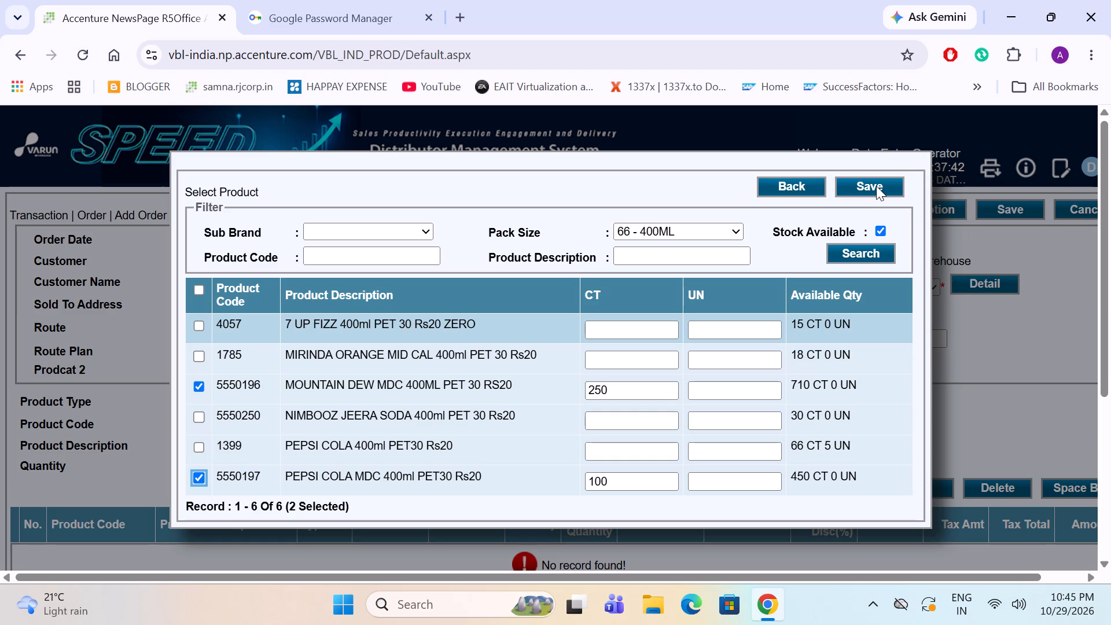
click(876, 186)
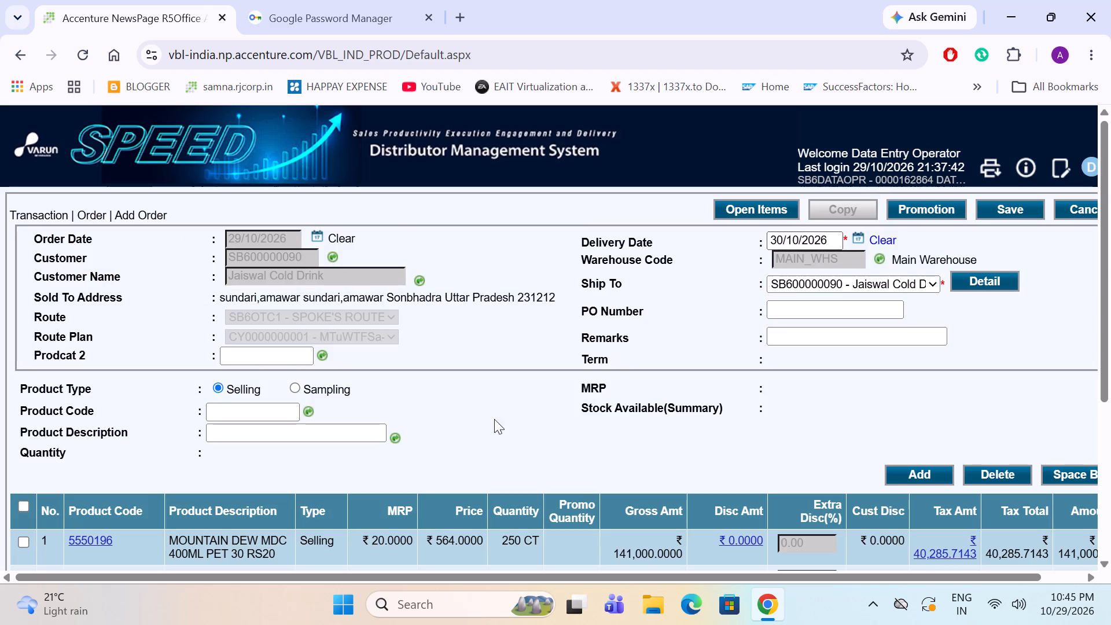
From pack size 69 - 1.25L, add 125 CT of M DEW MDC FIZZ (5550220) and 25 CT of PEPSI COLA MDC (5550224) to the order.
click(308, 410)
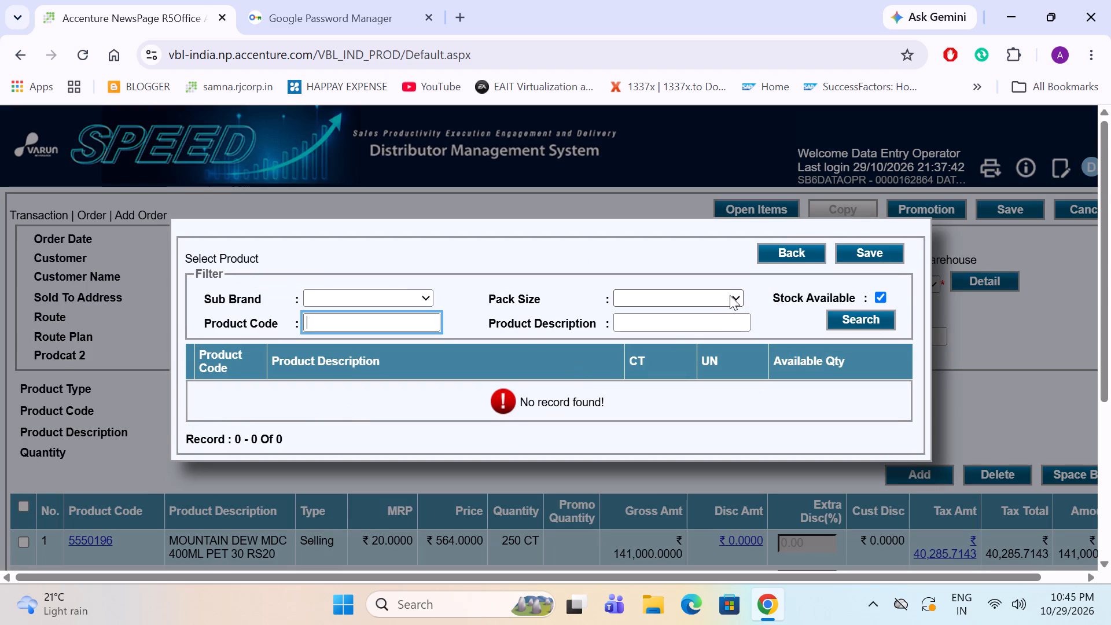
click(735, 299)
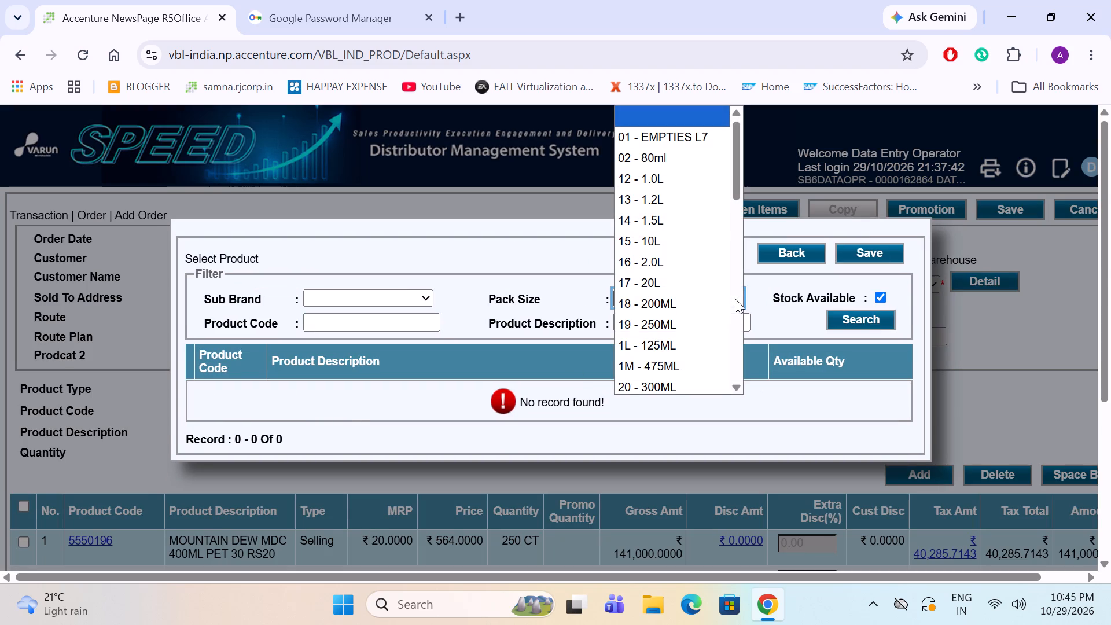
triple_click(737, 387)
double_click(737, 387)
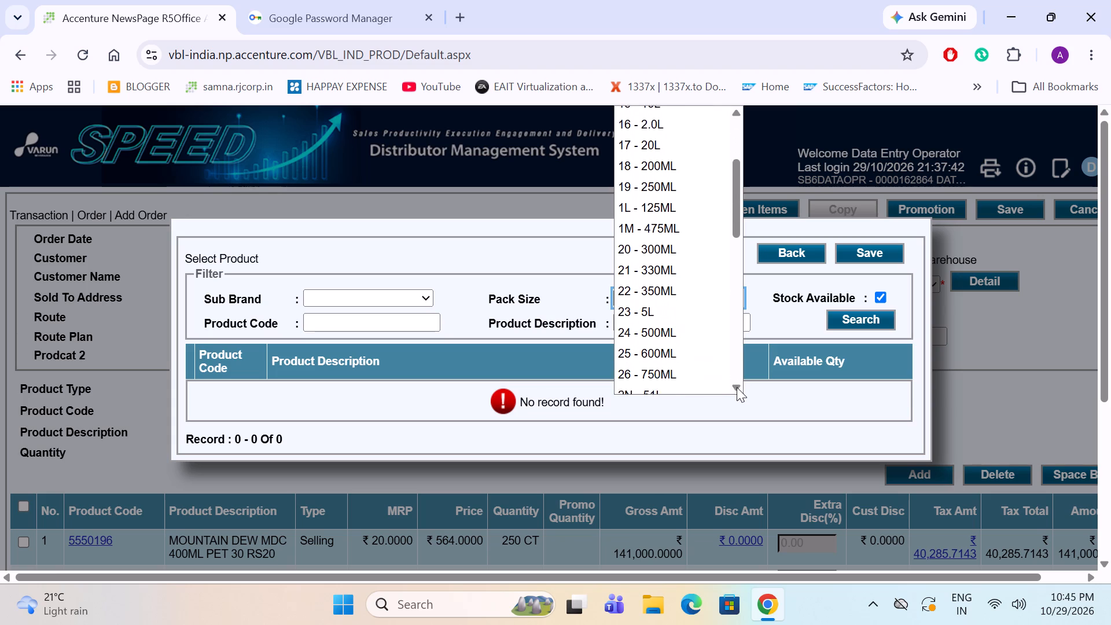
triple_click(737, 387)
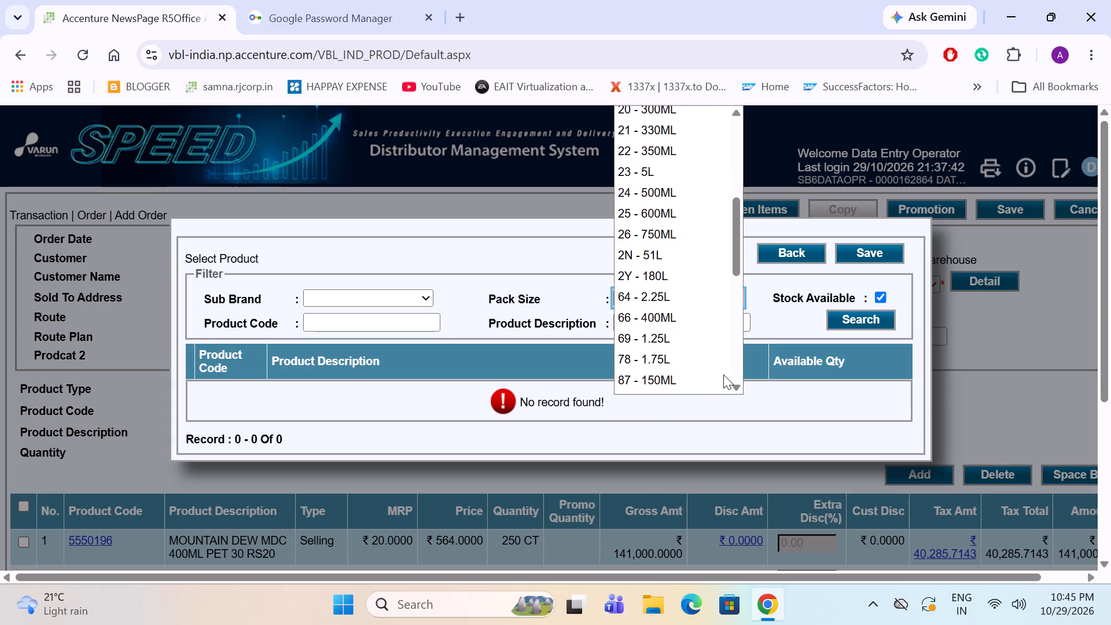
click(693, 335)
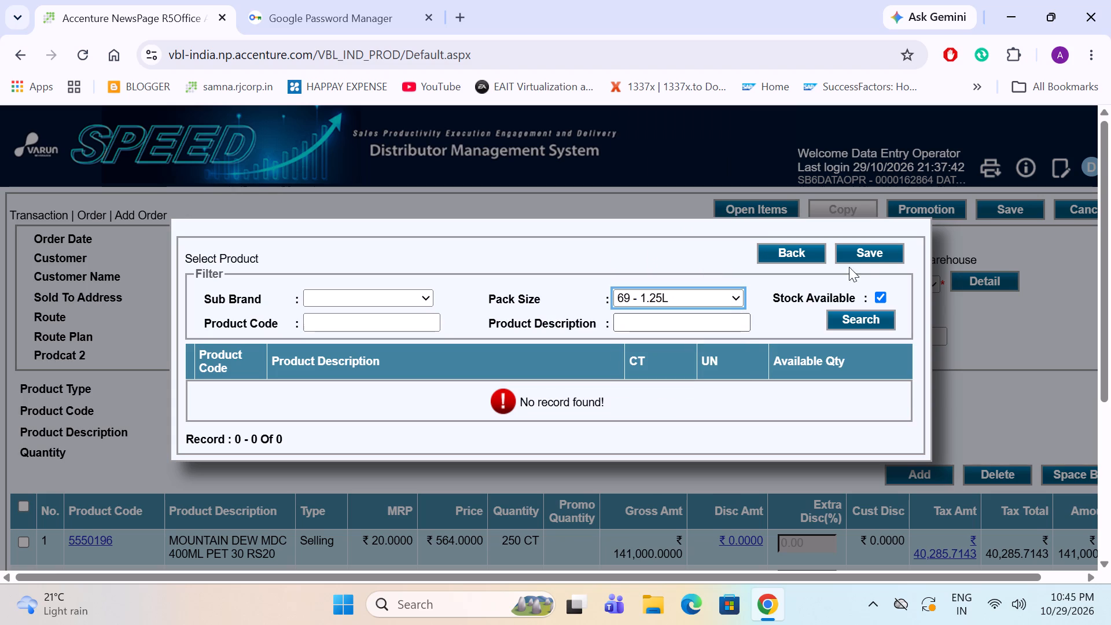
click(871, 250)
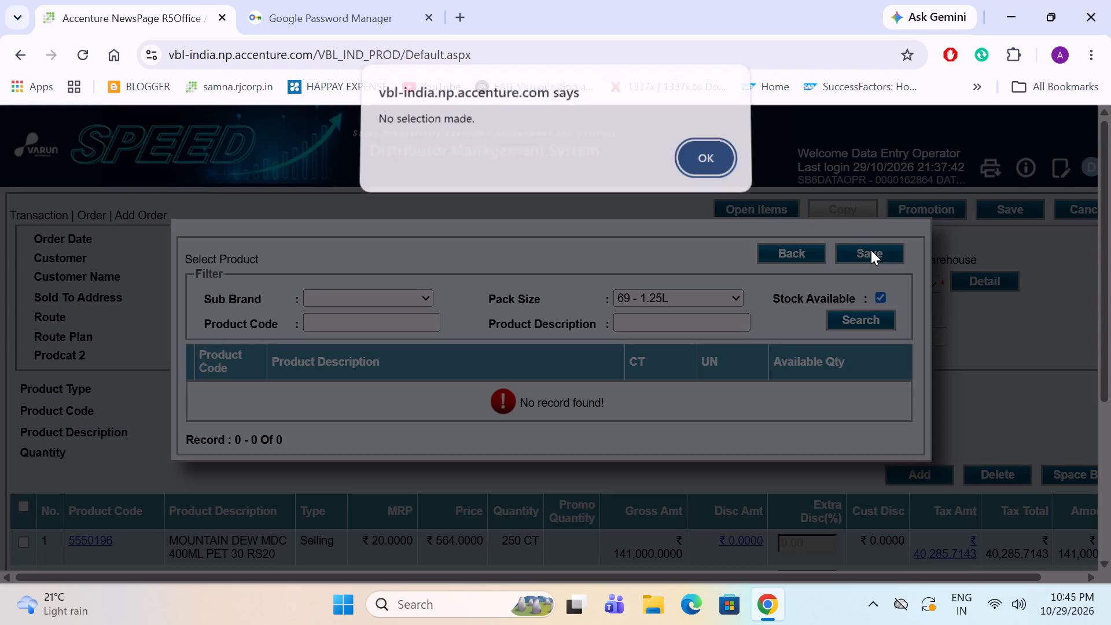
click(703, 168)
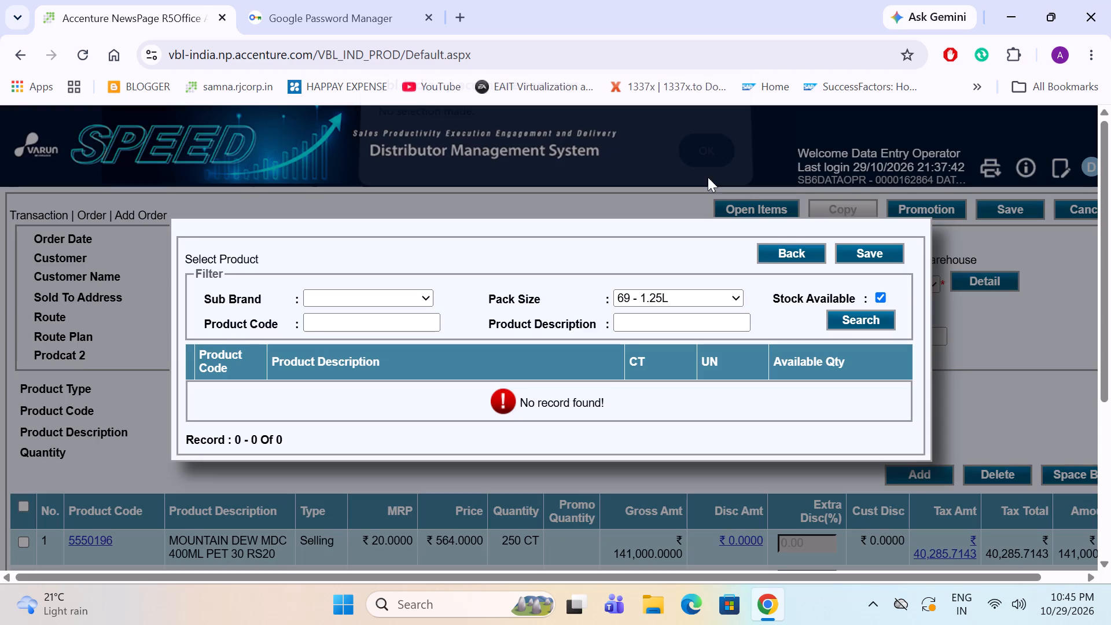
click(854, 316)
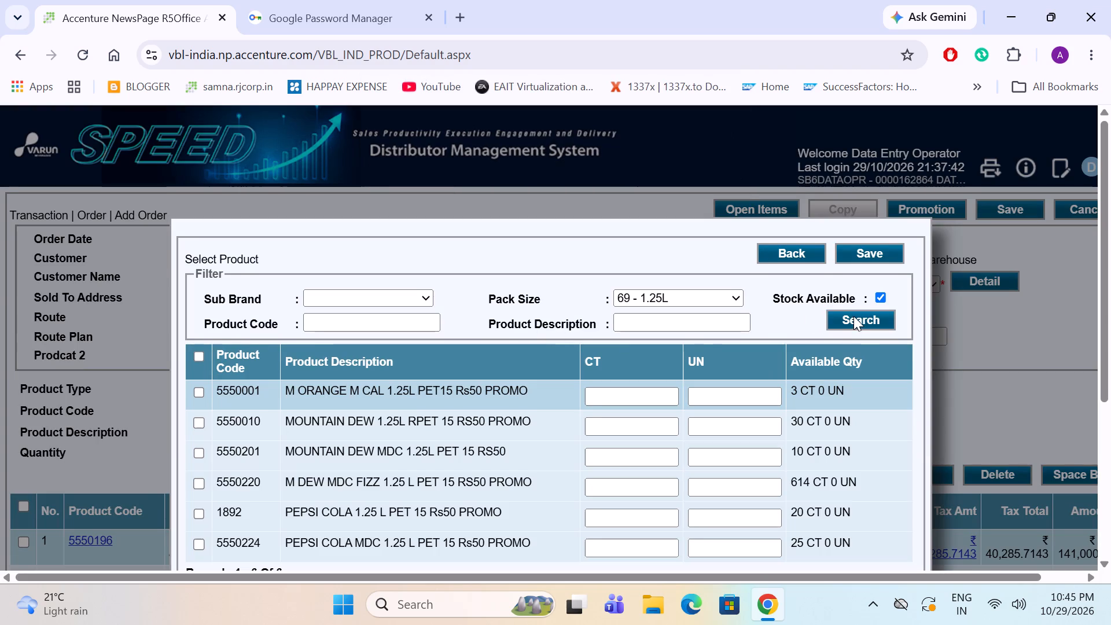
click(645, 425)
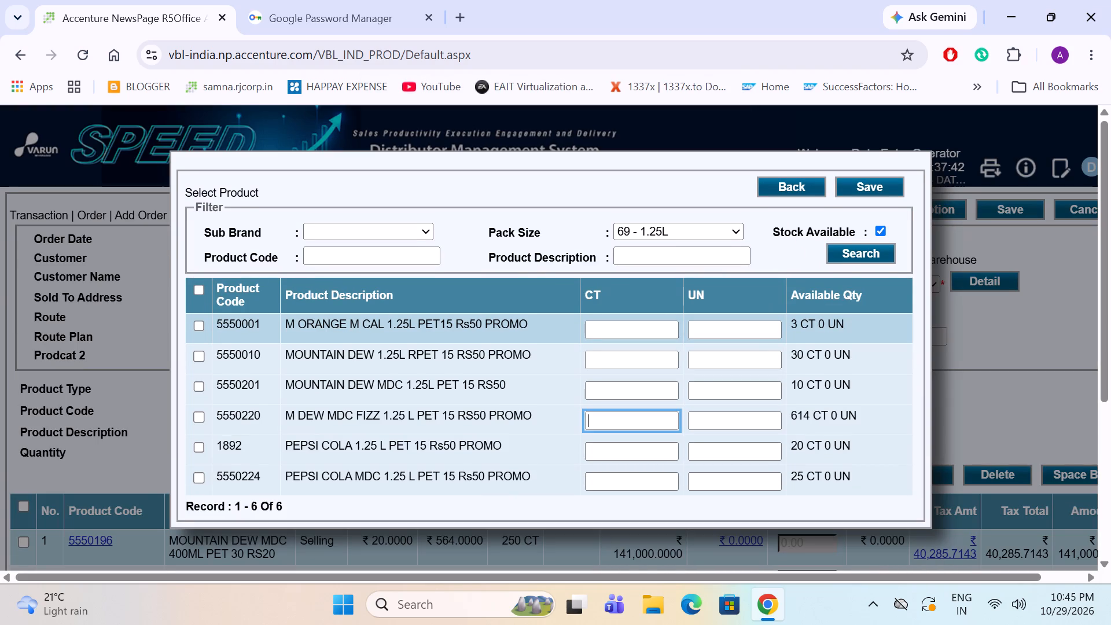
text(12)
key(5)
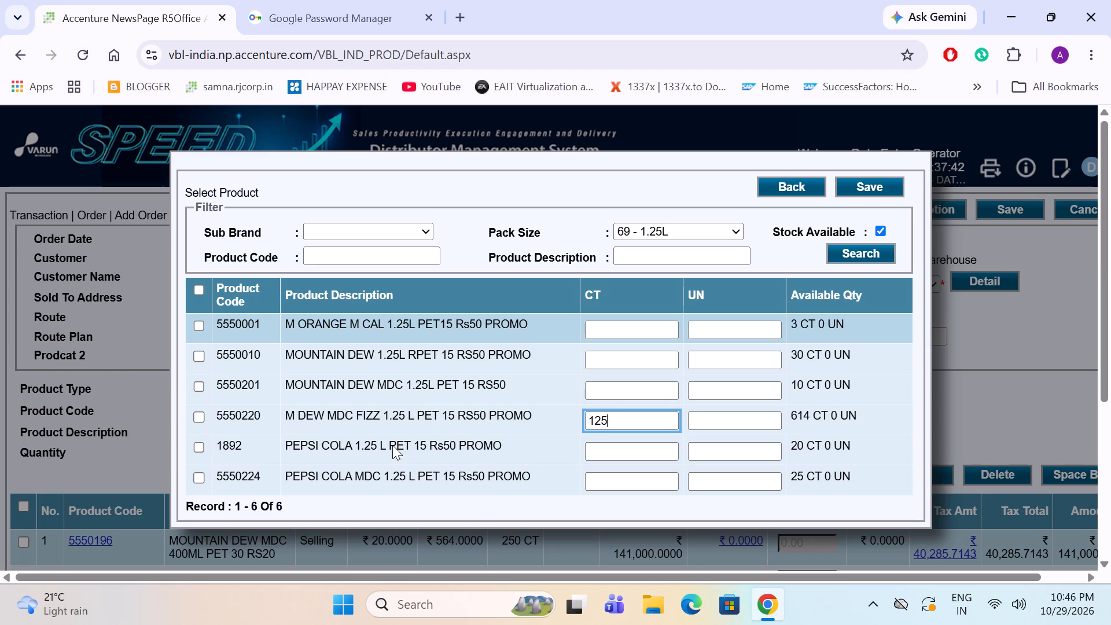
click(200, 420)
click(201, 479)
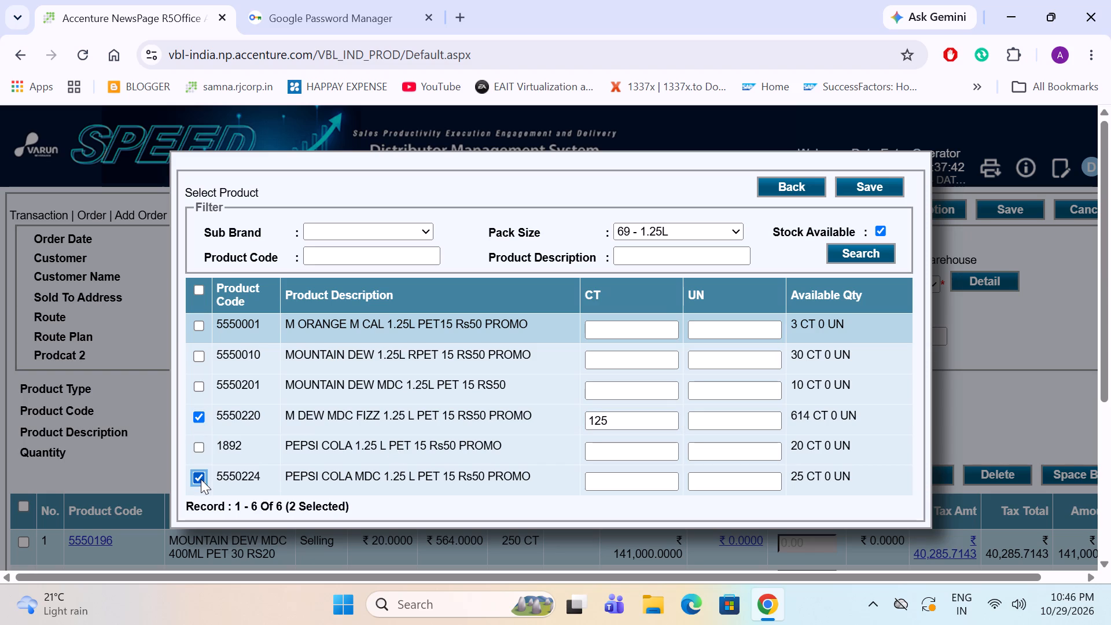
click(636, 480)
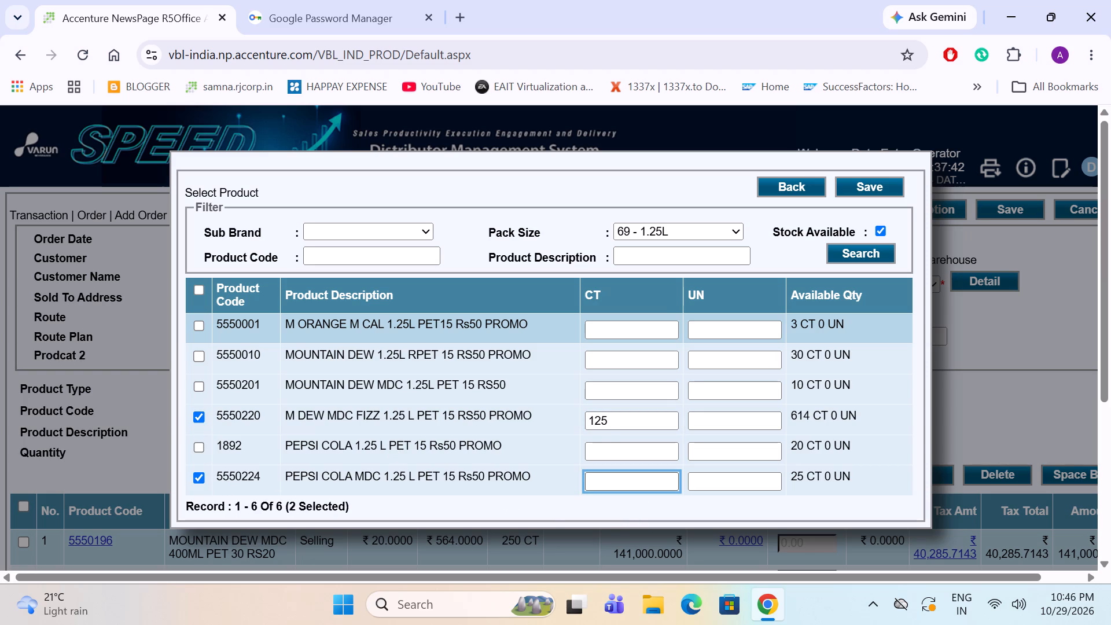
text(25)
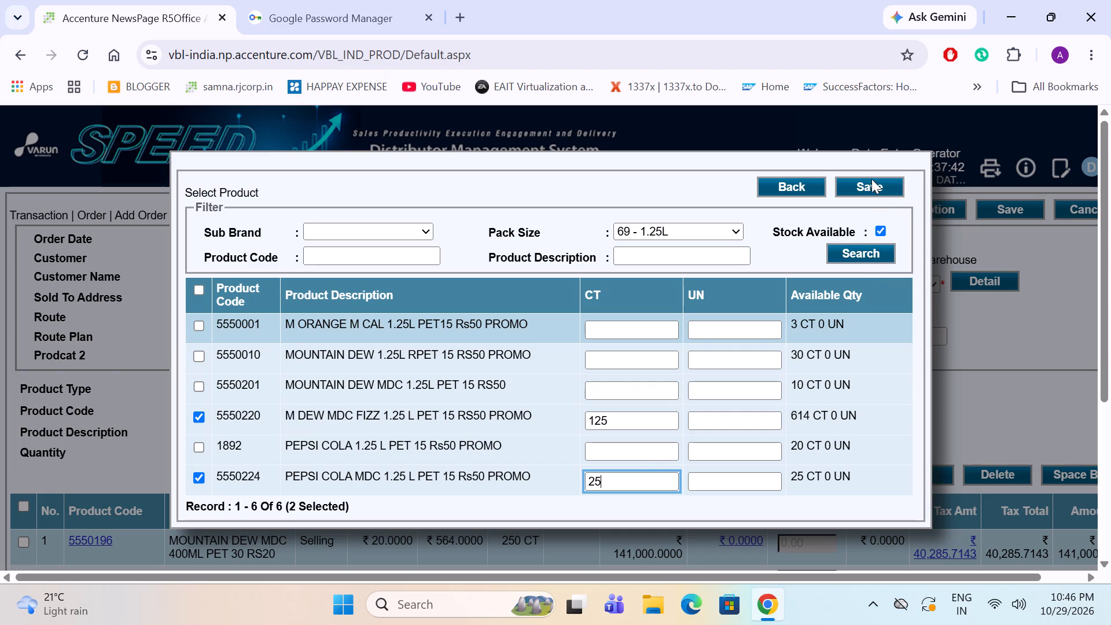
click(871, 186)
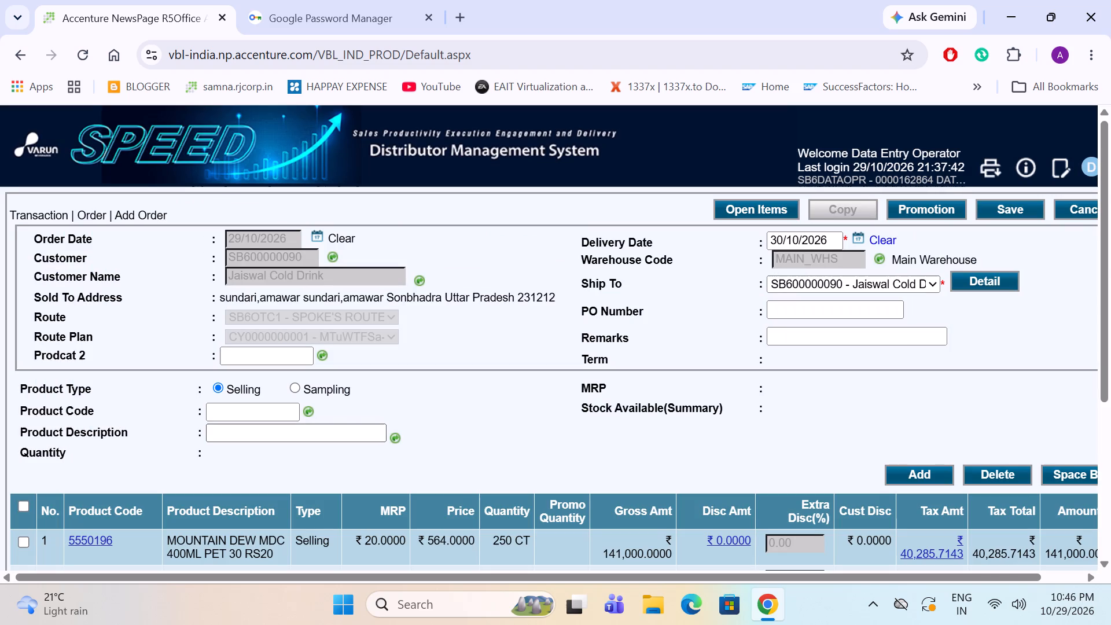
From pack size 19 - 250ML, add 100 CT of STING 250ML PET 30 RS20 NF (4092) to the order.
click(308, 409)
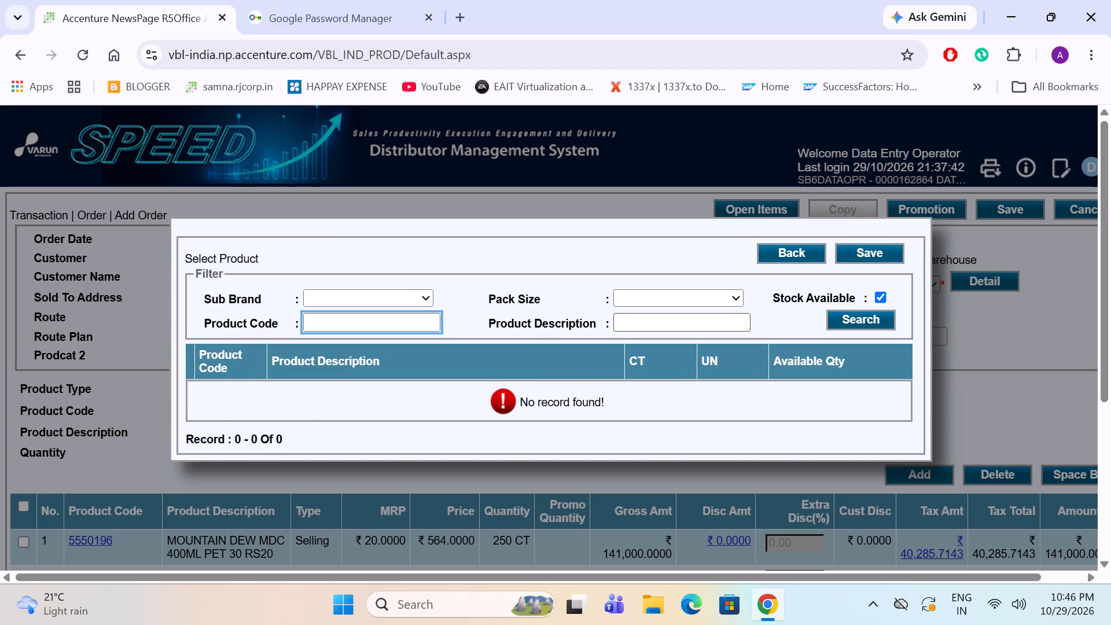
click(733, 295)
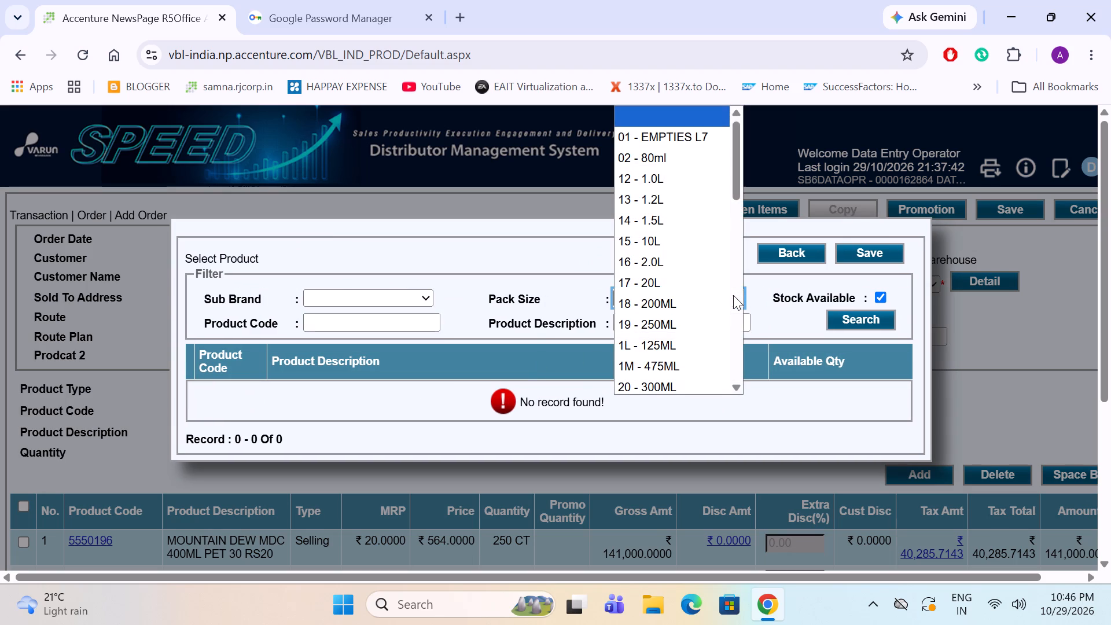
click(672, 327)
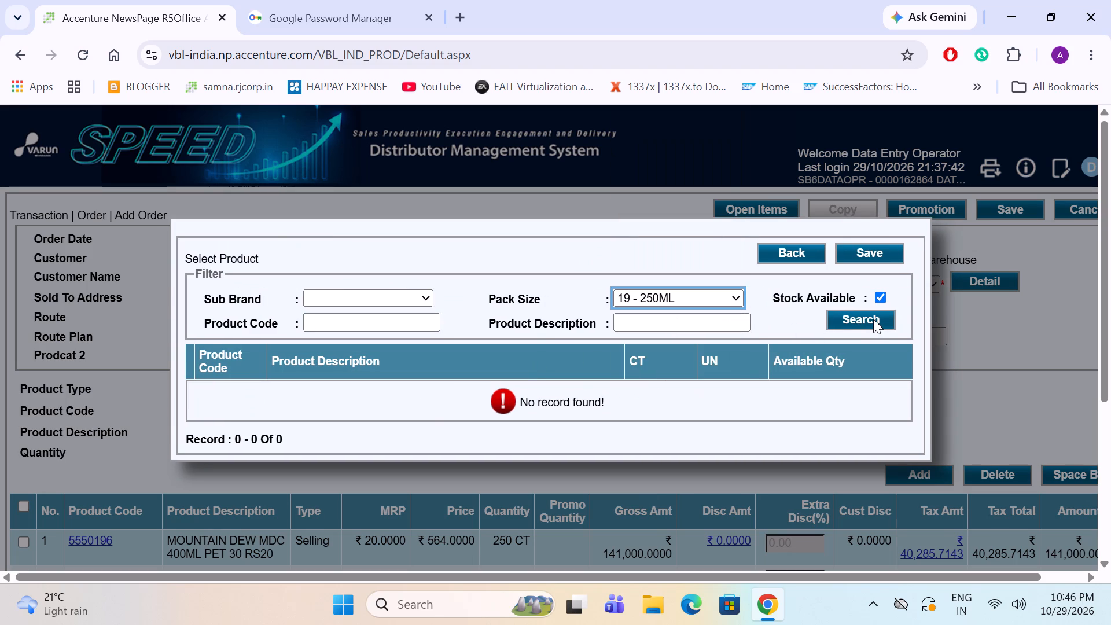
click(873, 319)
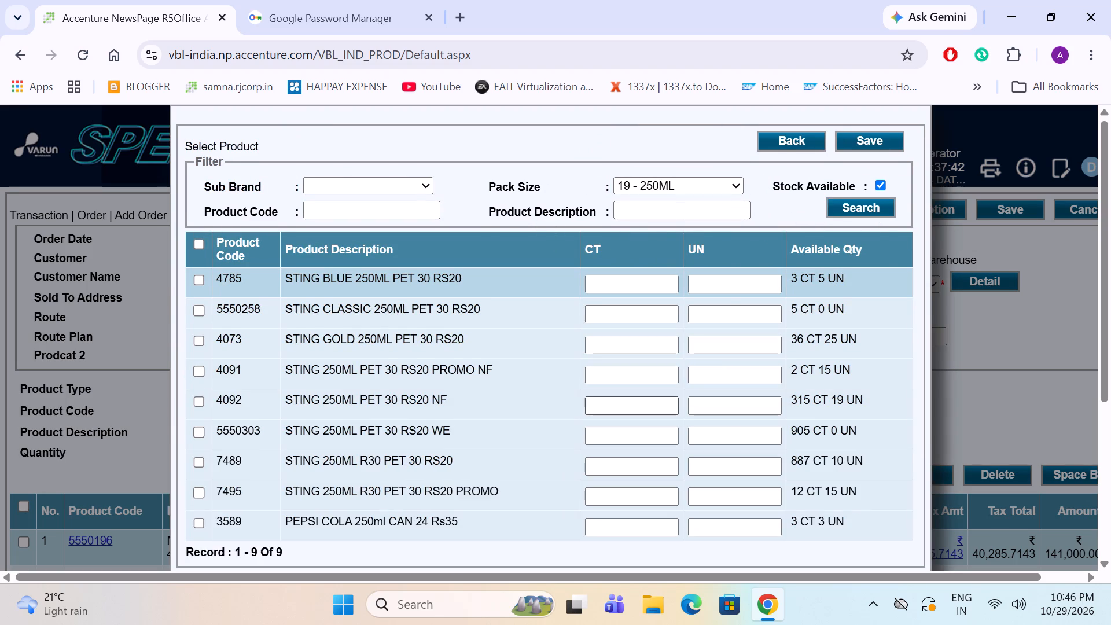
click(644, 410)
text(100)
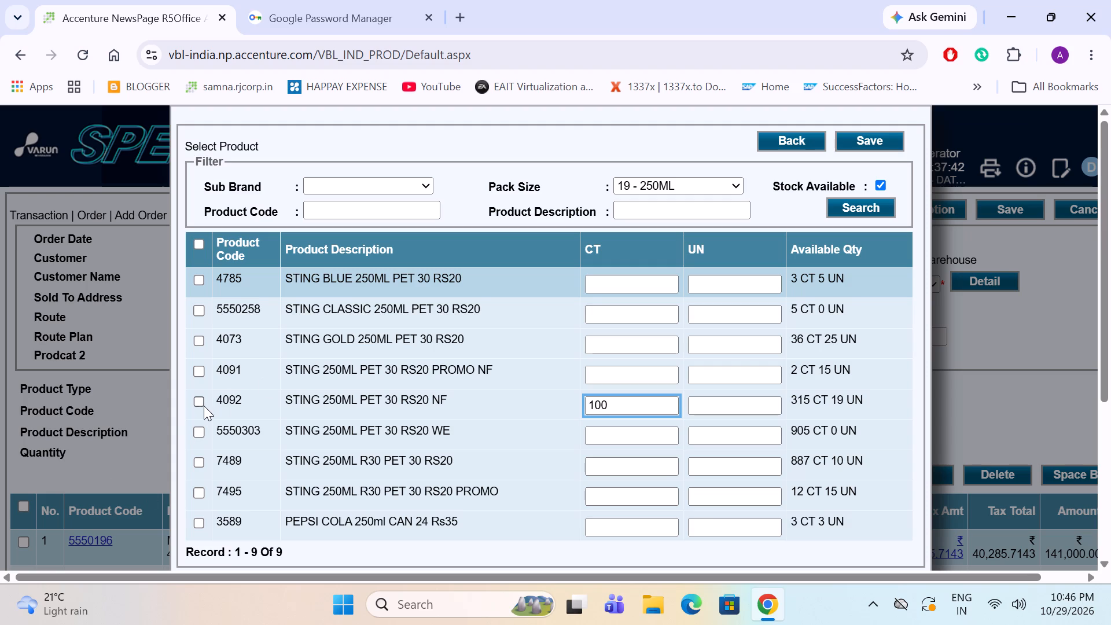
click(196, 400)
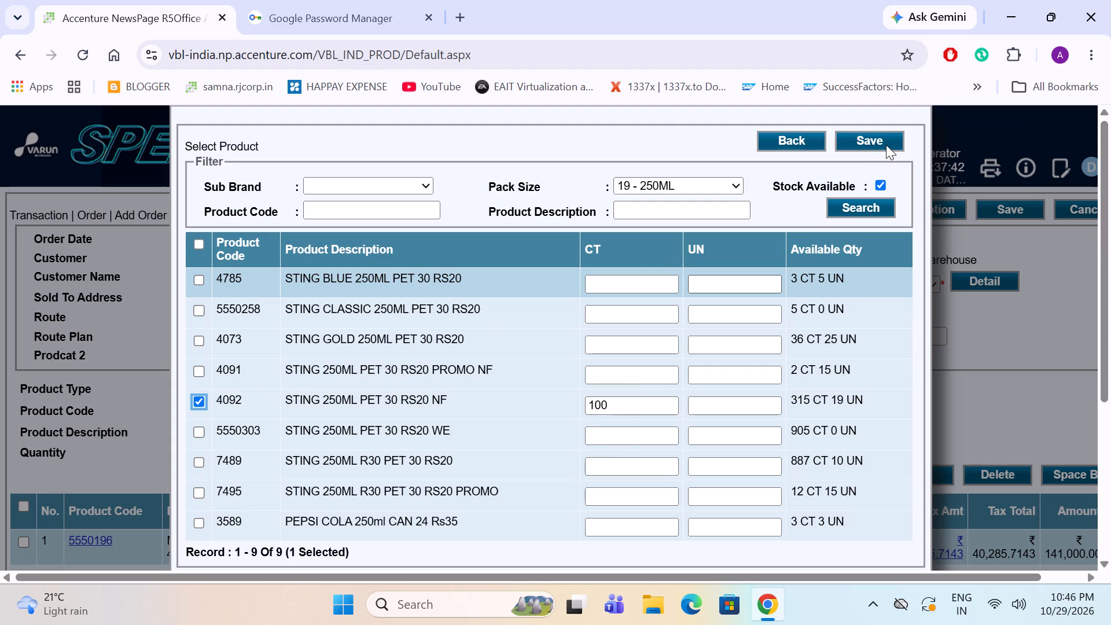
click(873, 139)
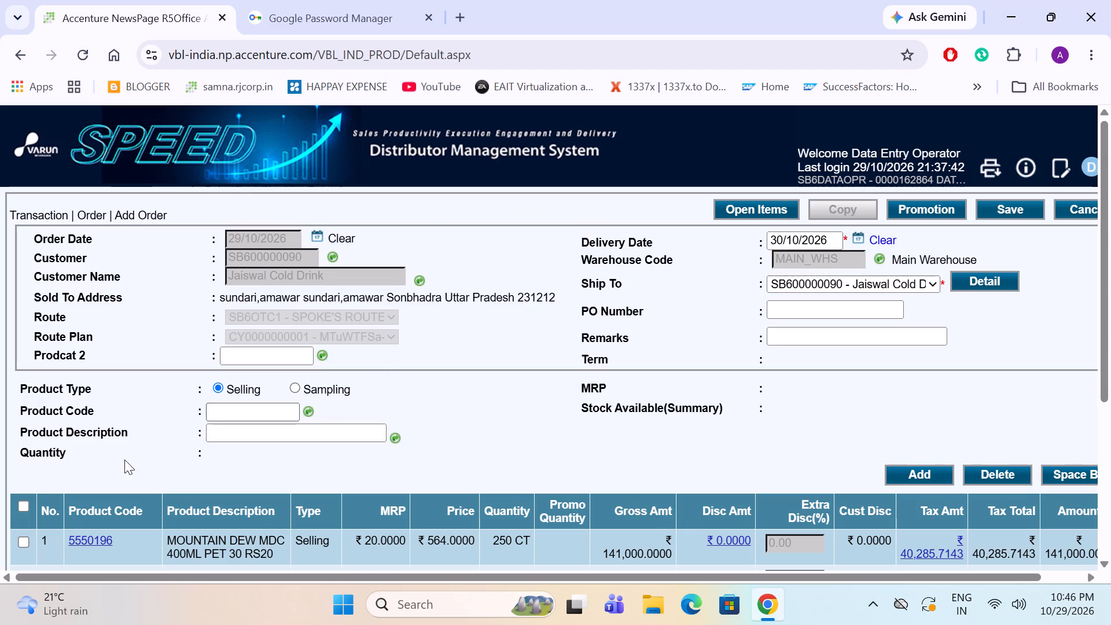
Apply the available promotions to all items of the Jaiswal Cold Drink order and save the order.
click(24, 504)
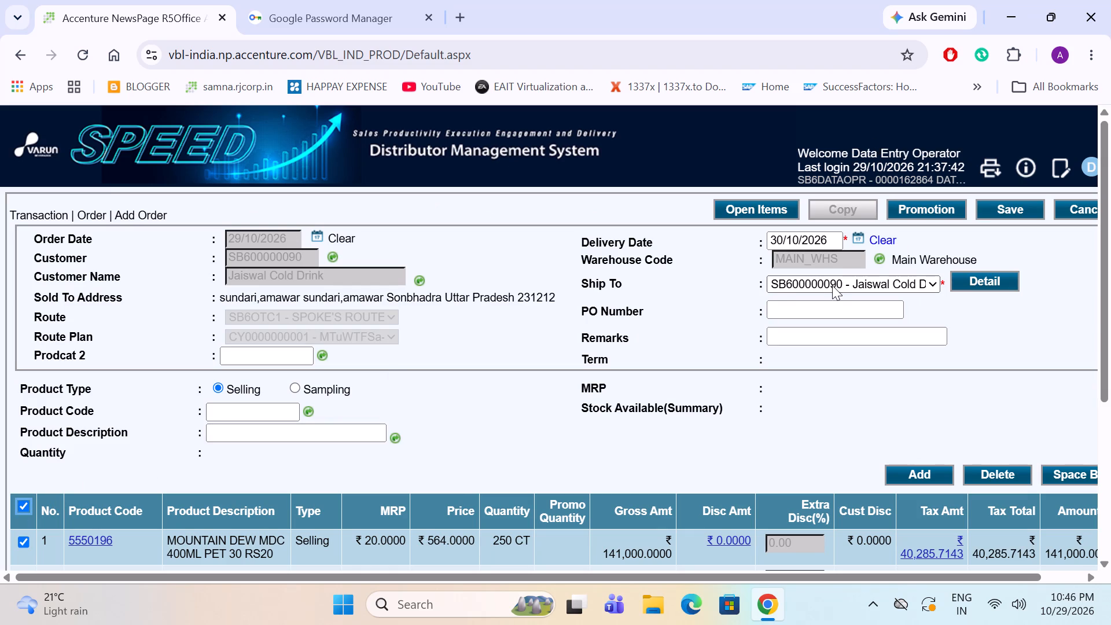
click(910, 207)
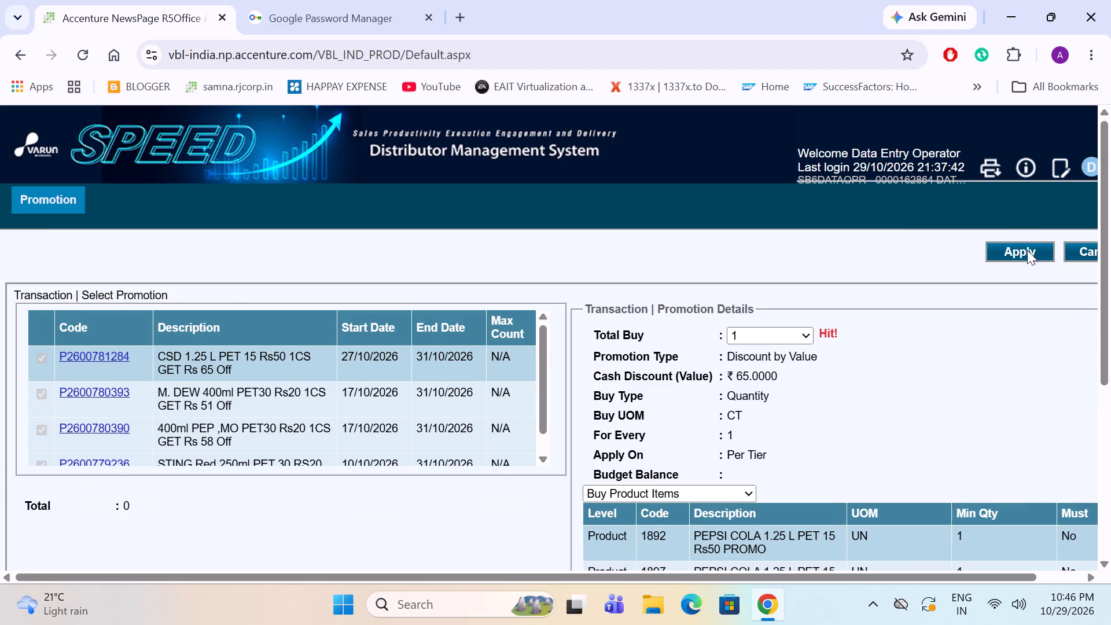
click(1024, 245)
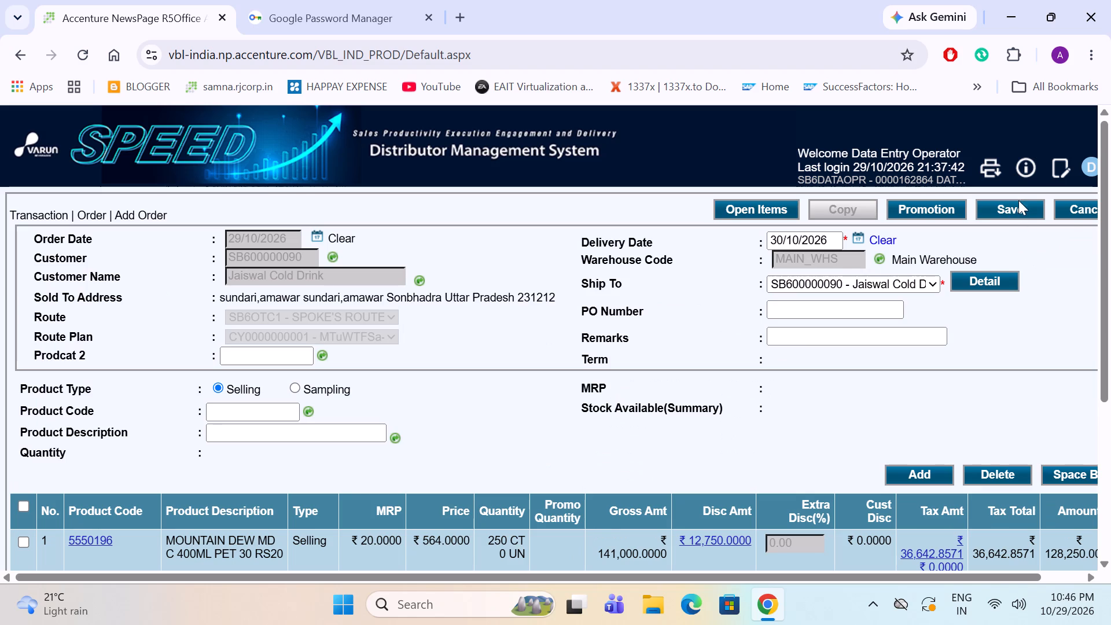
click(1012, 205)
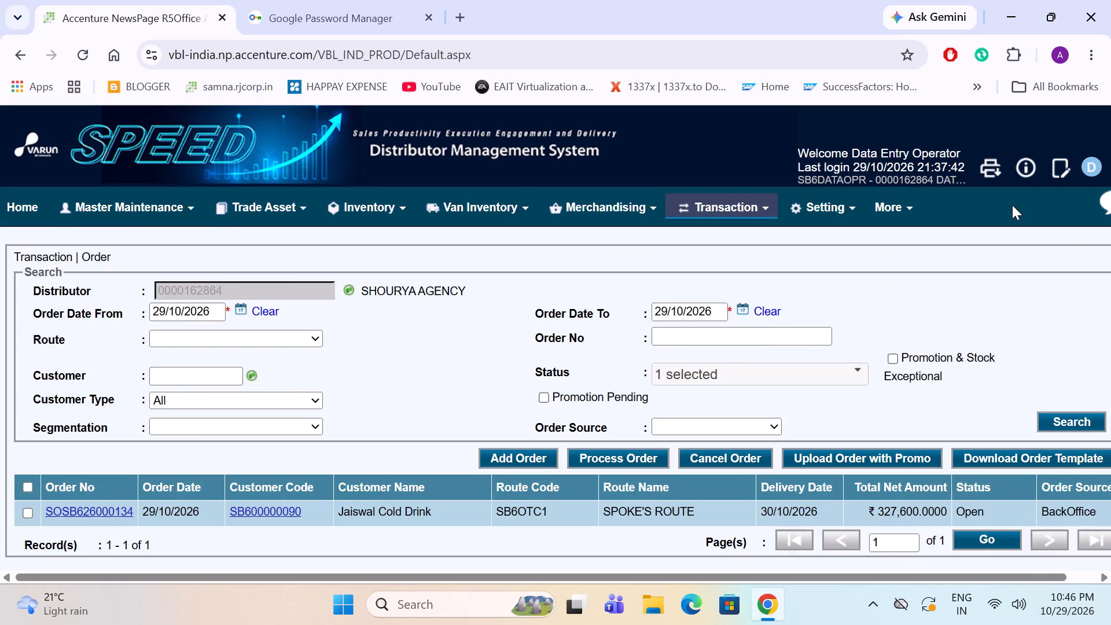
Process the open Jaiswal Cold Drink order from the order list into an invoice without replacing its delivery date.
click(697, 171)
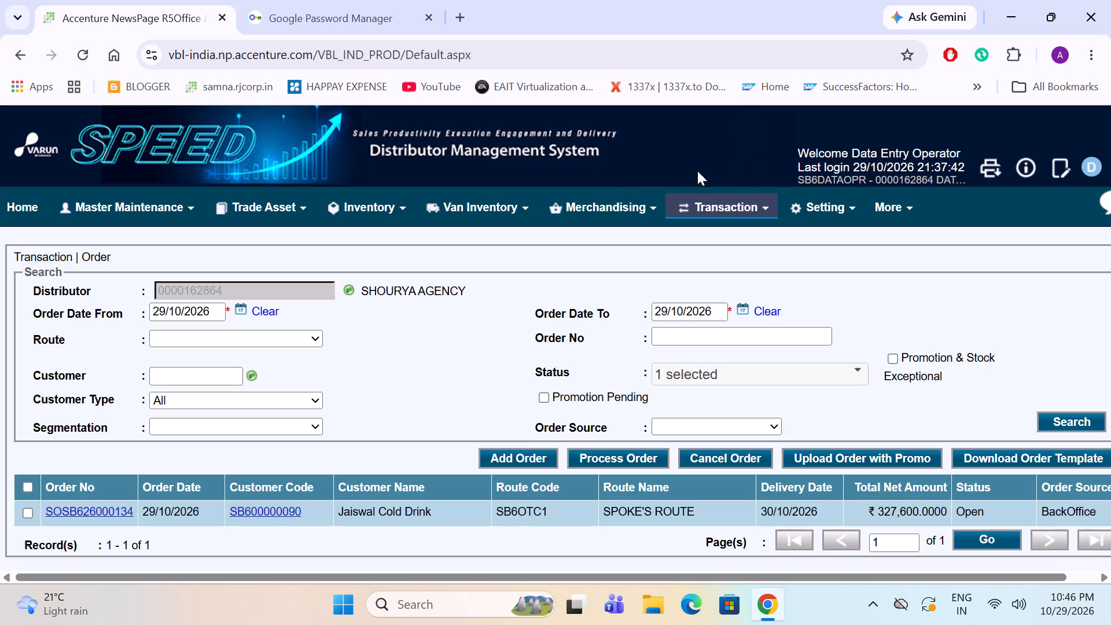
click(29, 486)
click(619, 450)
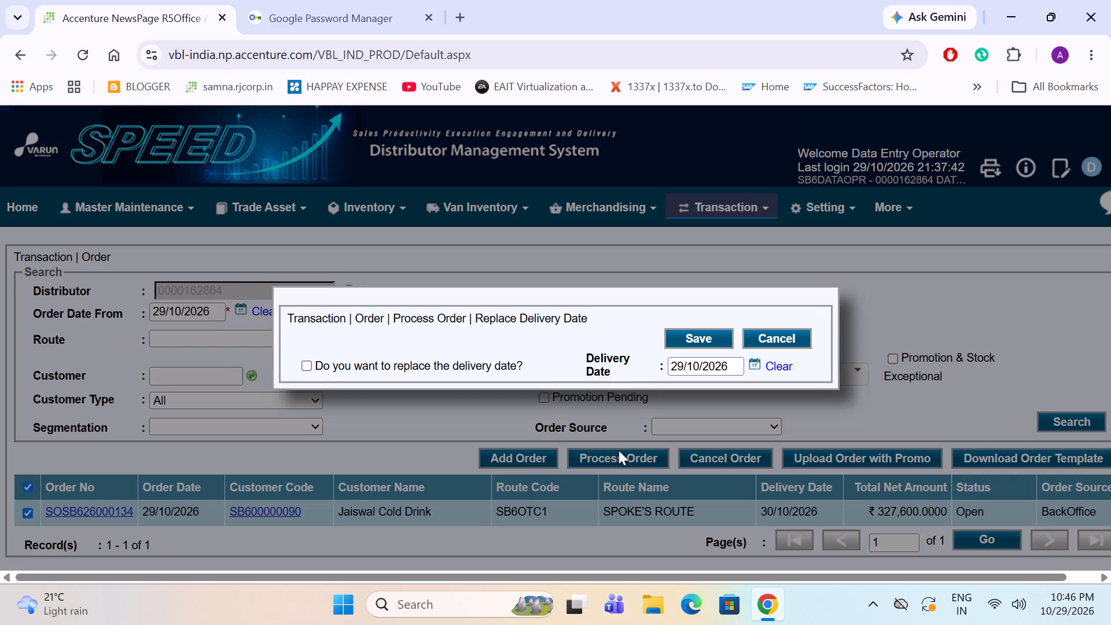
click(700, 339)
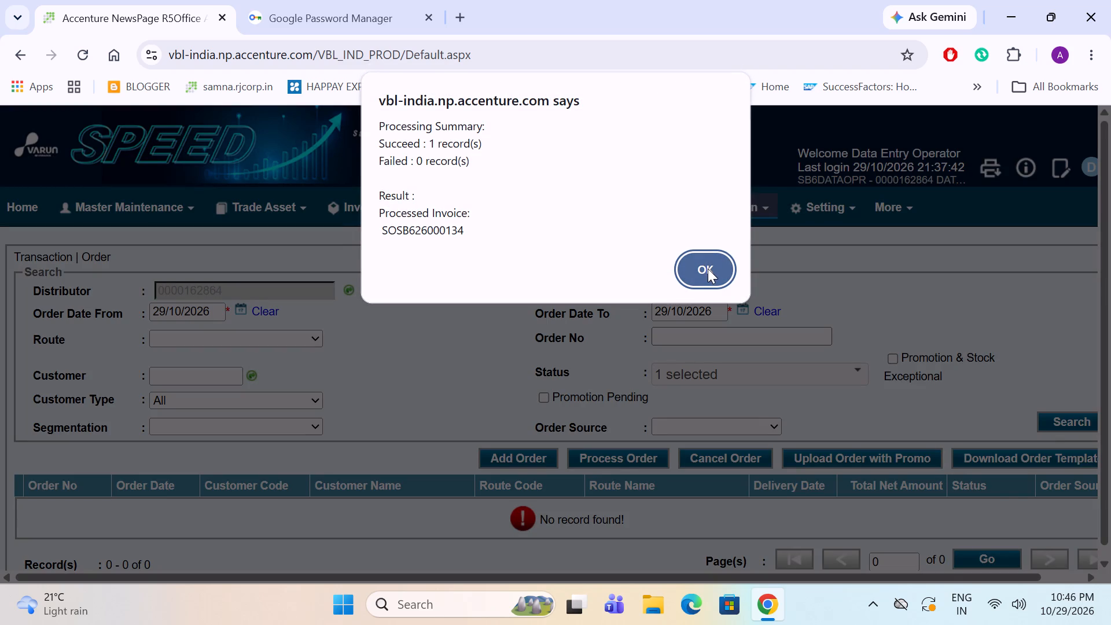
click(708, 269)
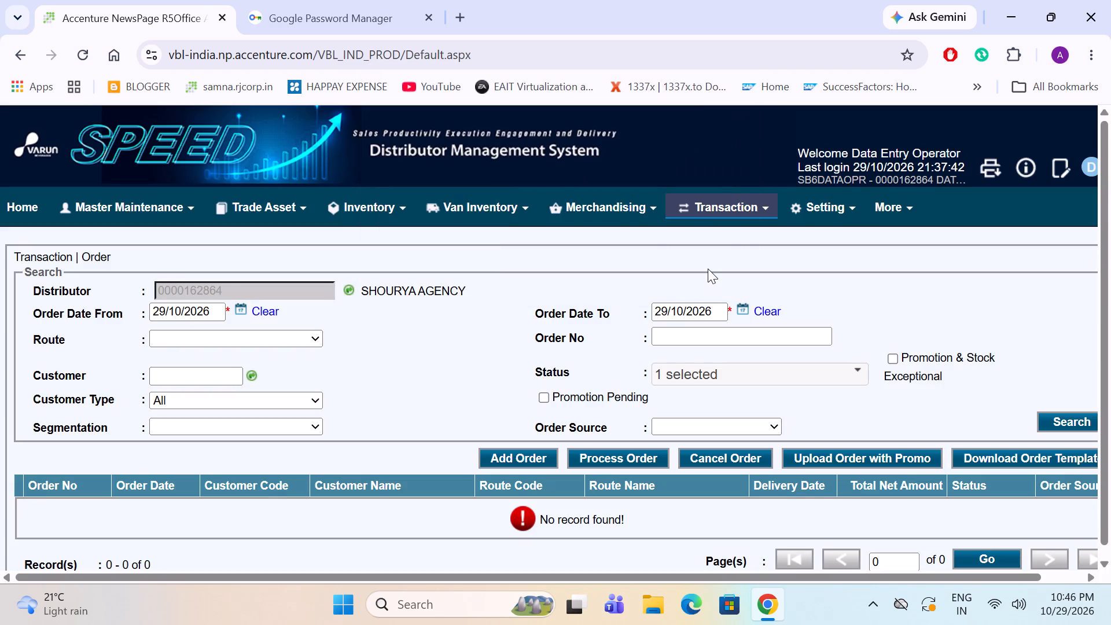
Start a new order and search for the customers on route SB6OTC1 - SPOKE'S ROUTE.
click(527, 452)
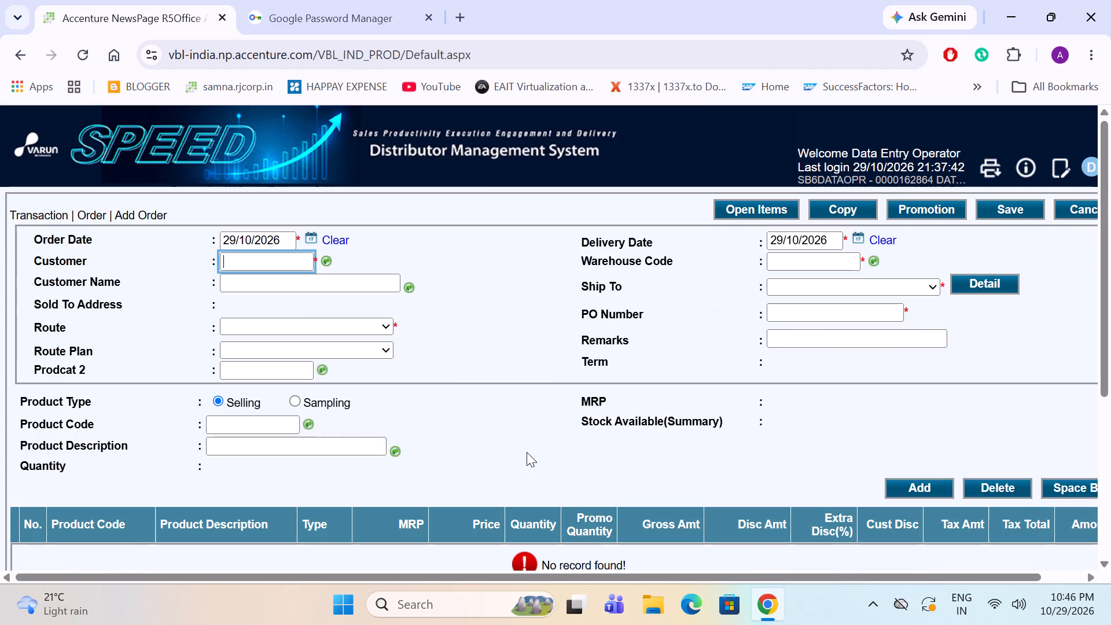
click(411, 289)
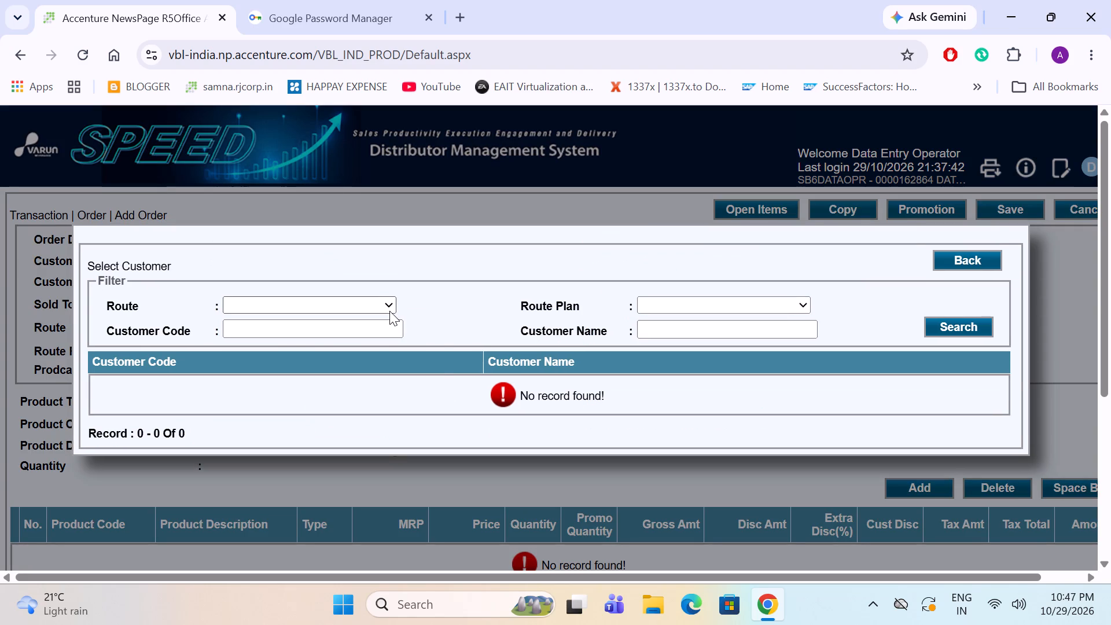
click(389, 311)
click(385, 359)
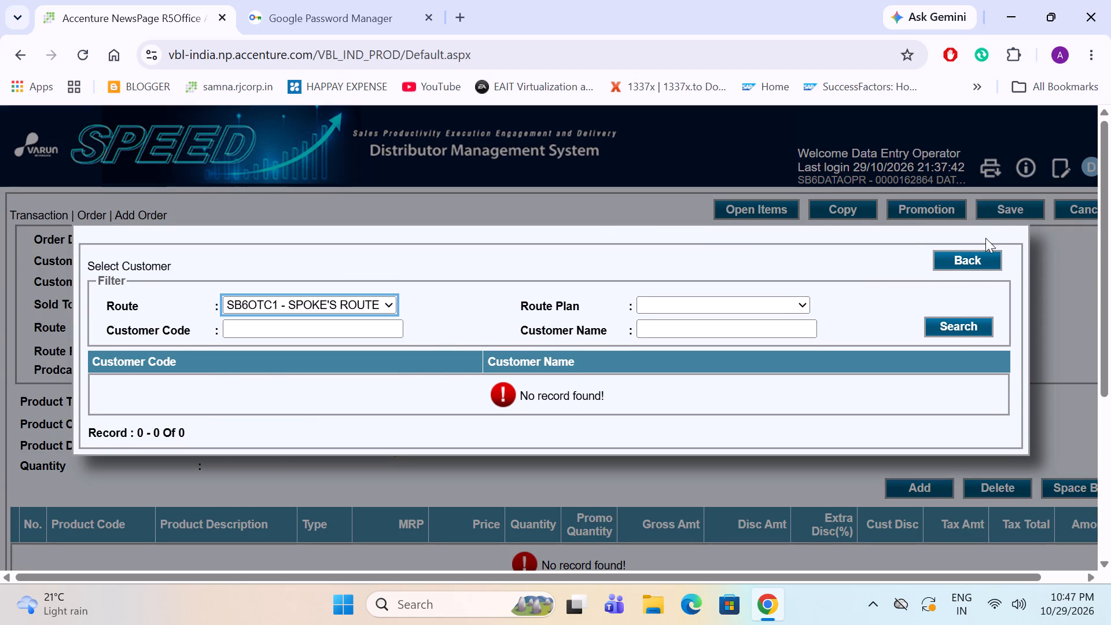
click(955, 325)
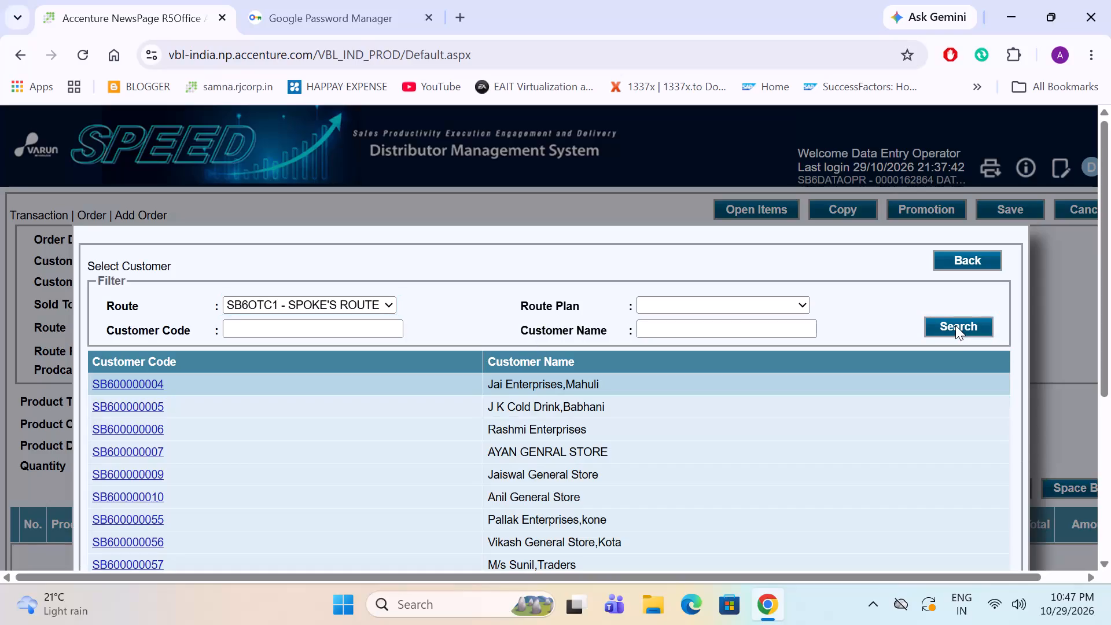
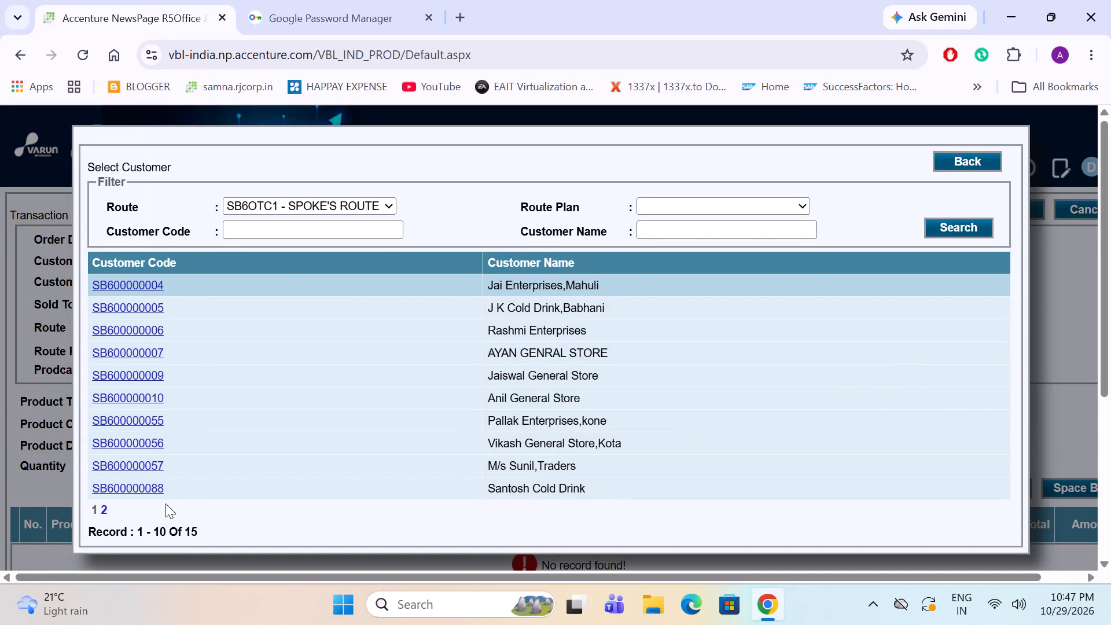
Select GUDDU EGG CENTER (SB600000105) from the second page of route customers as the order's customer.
click(108, 506)
click(108, 506)
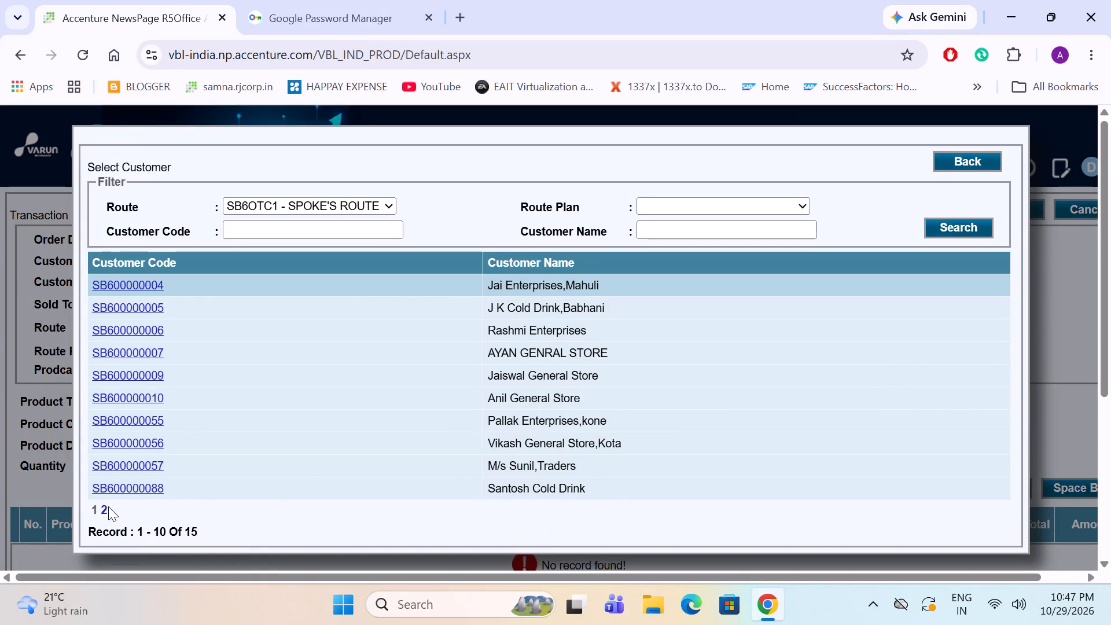
click(104, 509)
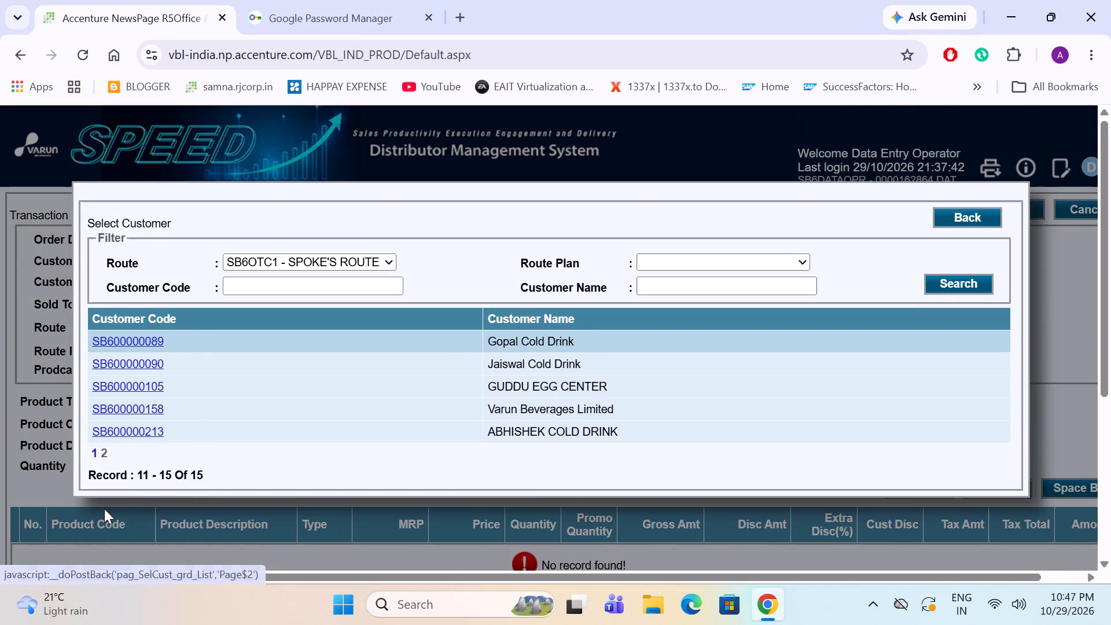
click(145, 385)
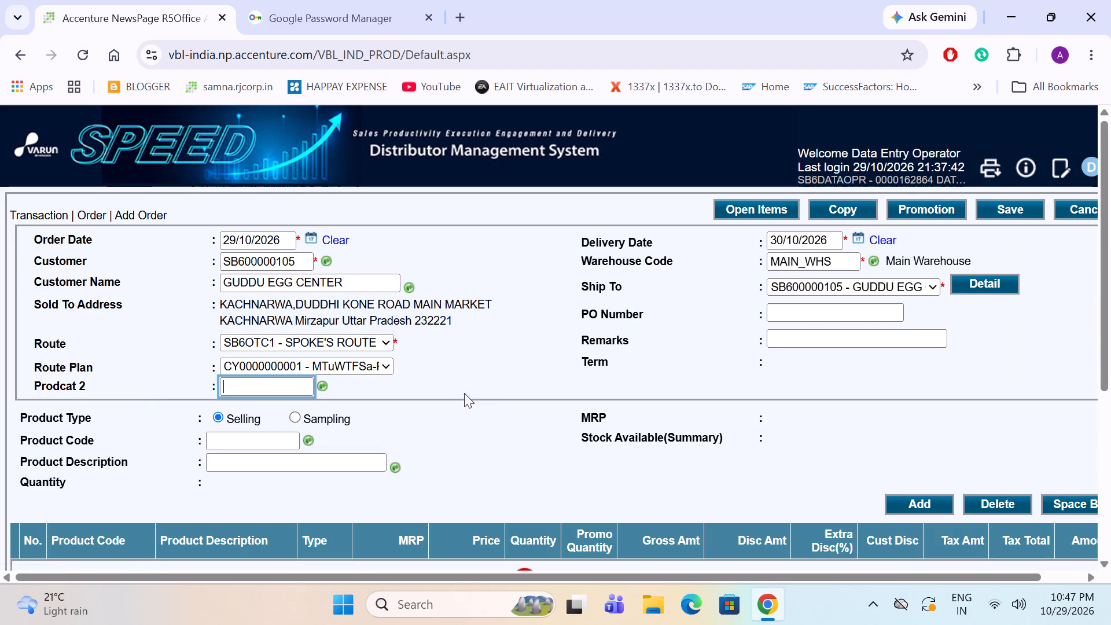
From pack size 19 - 250ML, add 215 CT of STING 250ML PET 30 RS20 NF (4092) to the order.
click(308, 440)
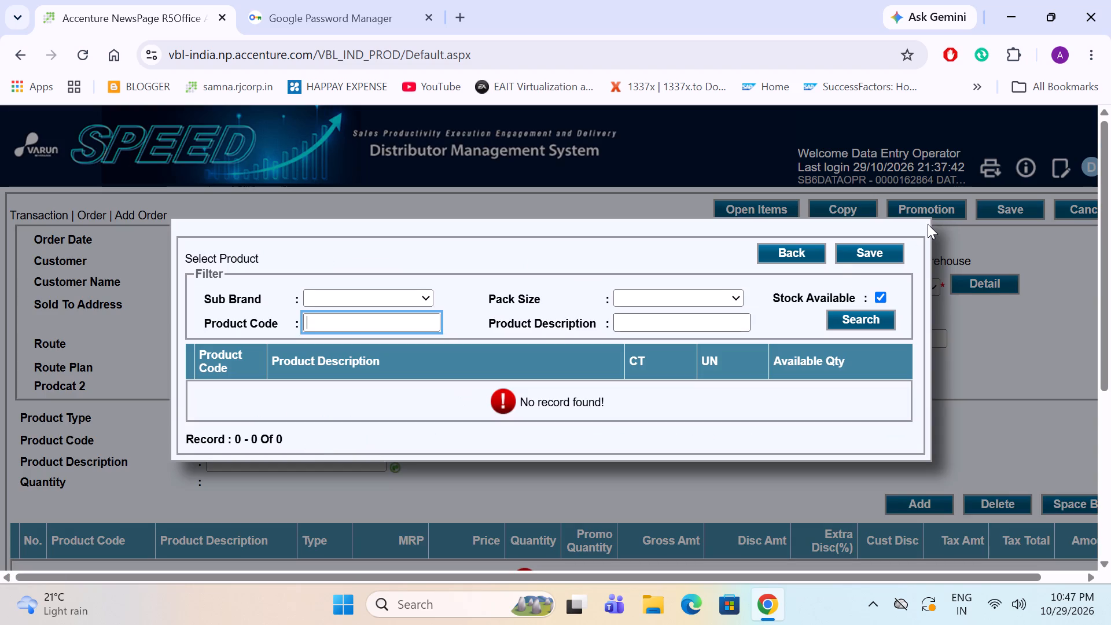
click(735, 300)
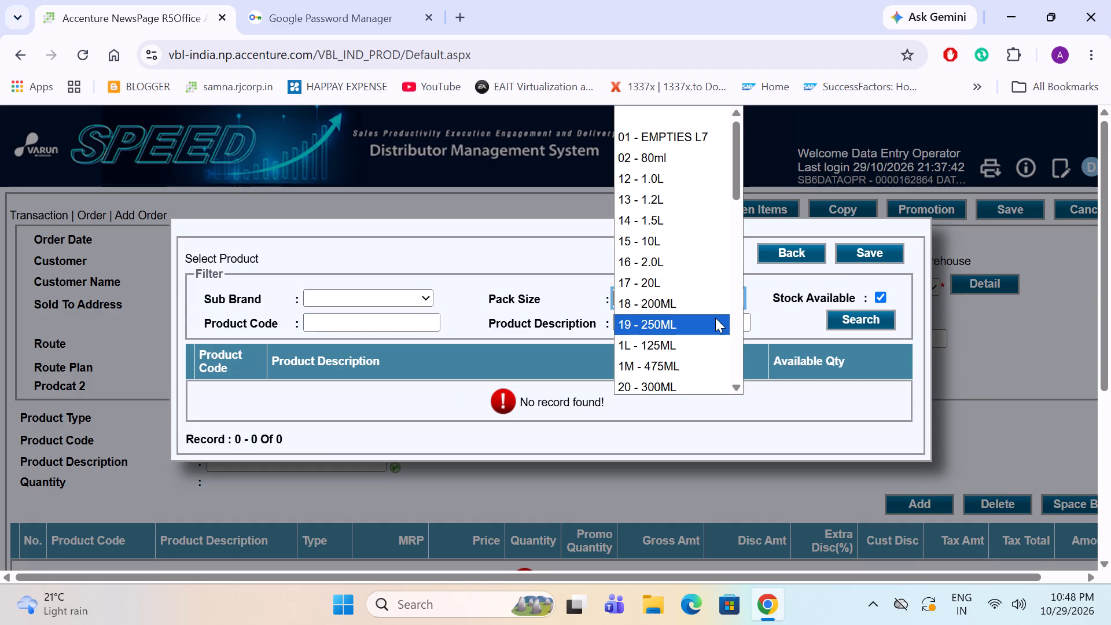
click(715, 318)
click(715, 318)
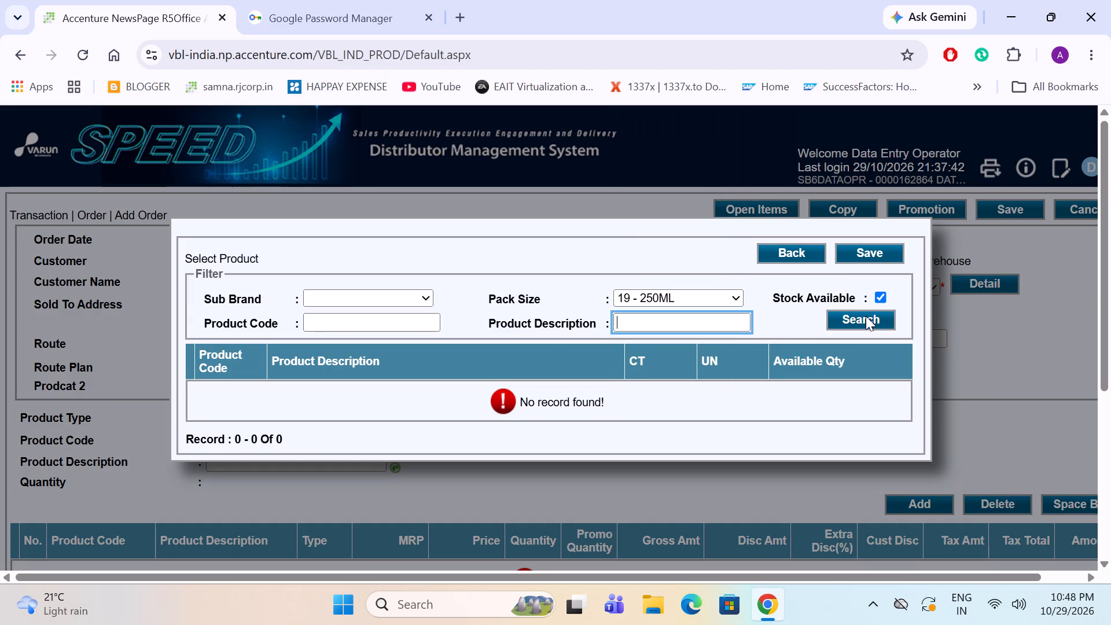
click(866, 317)
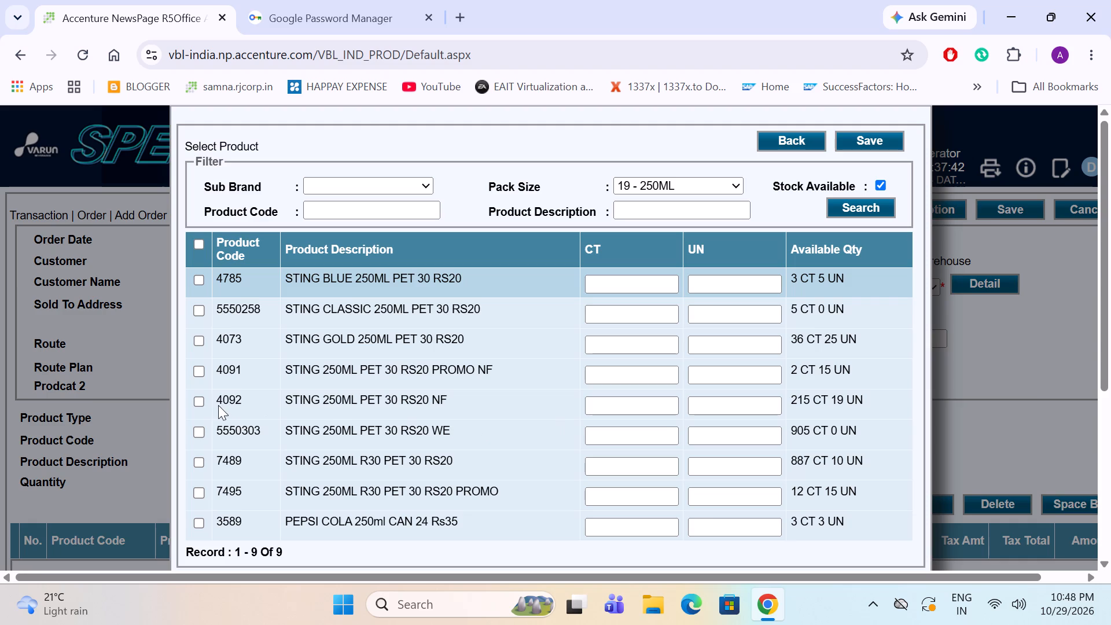
click(197, 397)
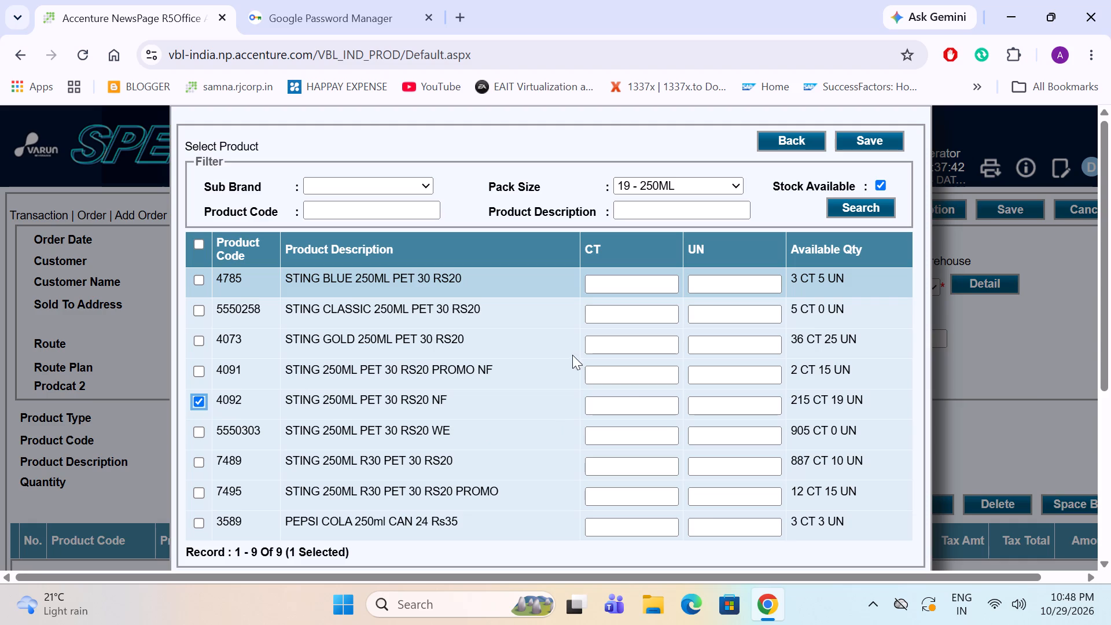
click(633, 398)
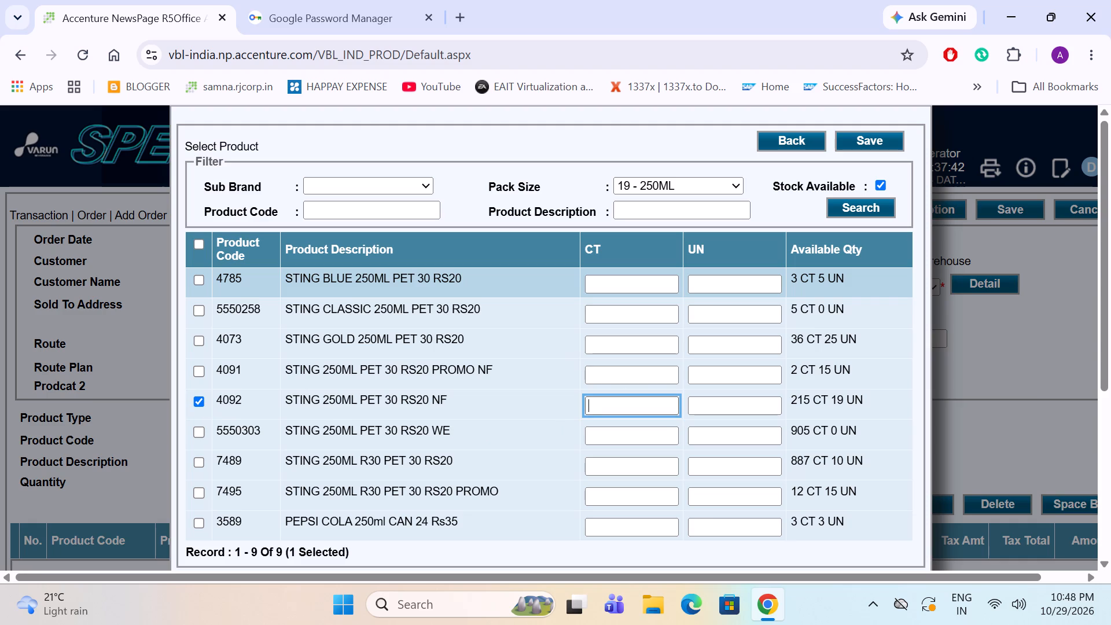
text(21)
key(5)
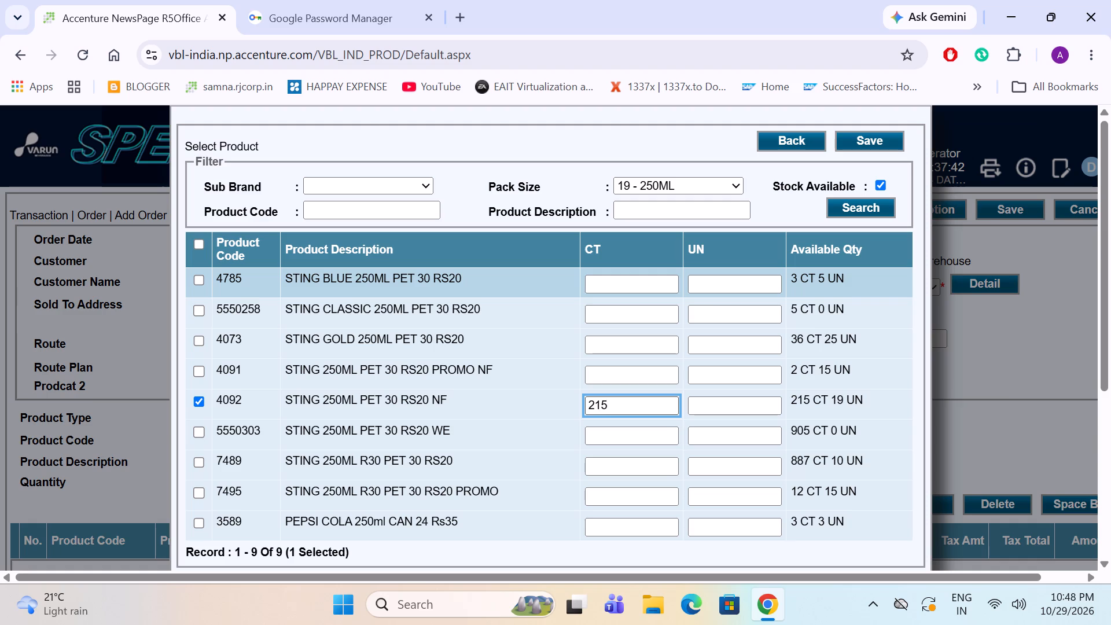
click(880, 137)
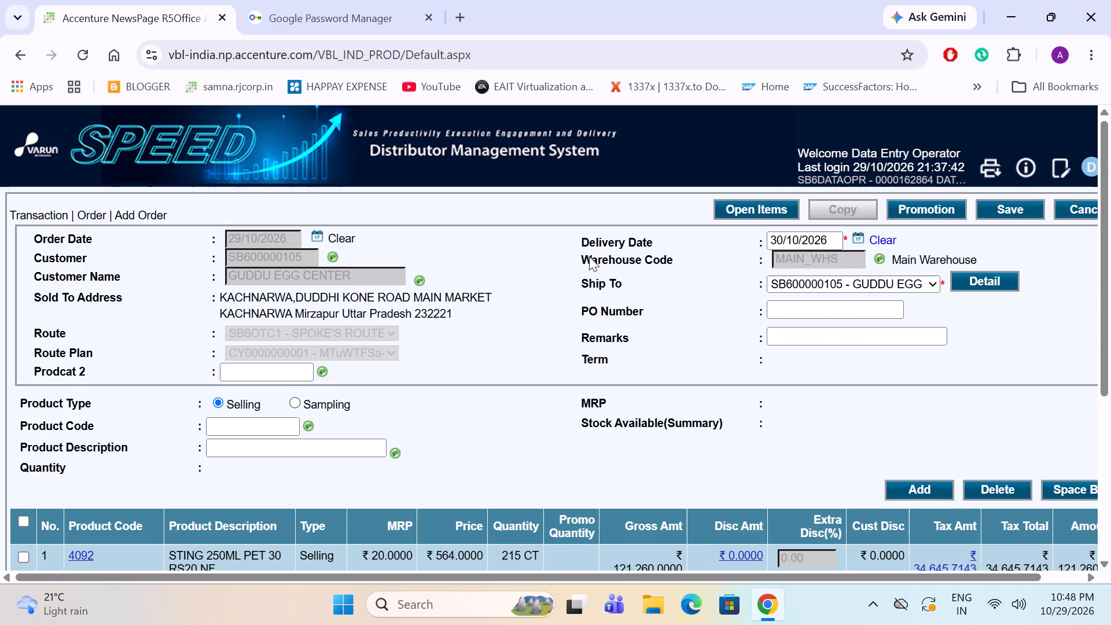
From pack size 66 - 400ML, add 125 CT of MOUNTAIN DEW MDC 400ML (5550196) and 100 CT of PEPSI COLA MDC 400ml (5550197).
click(309, 422)
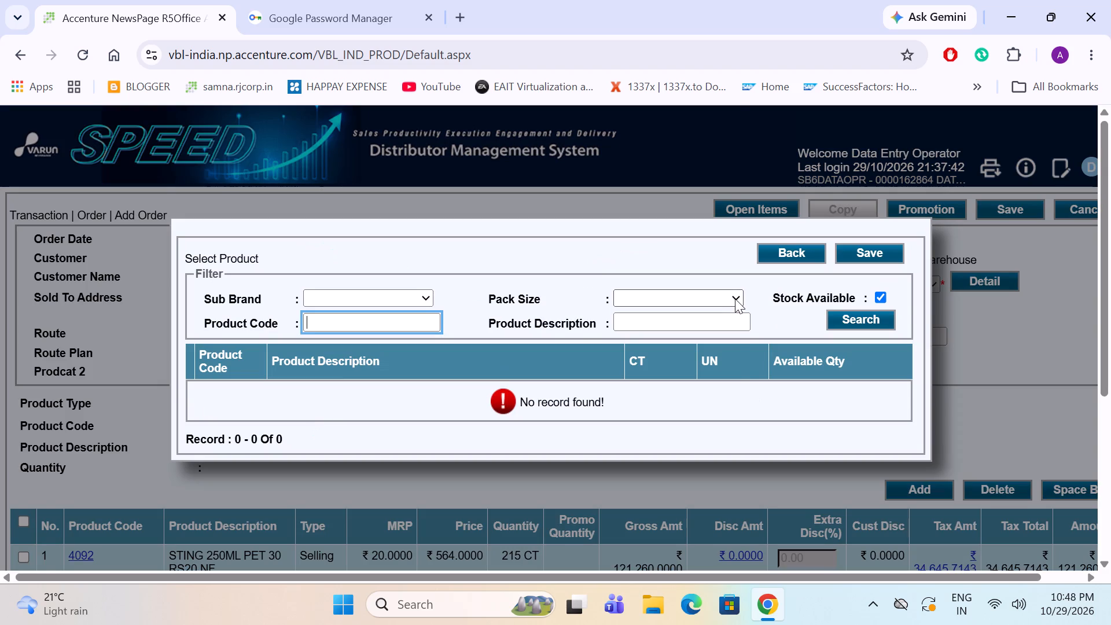
click(735, 299)
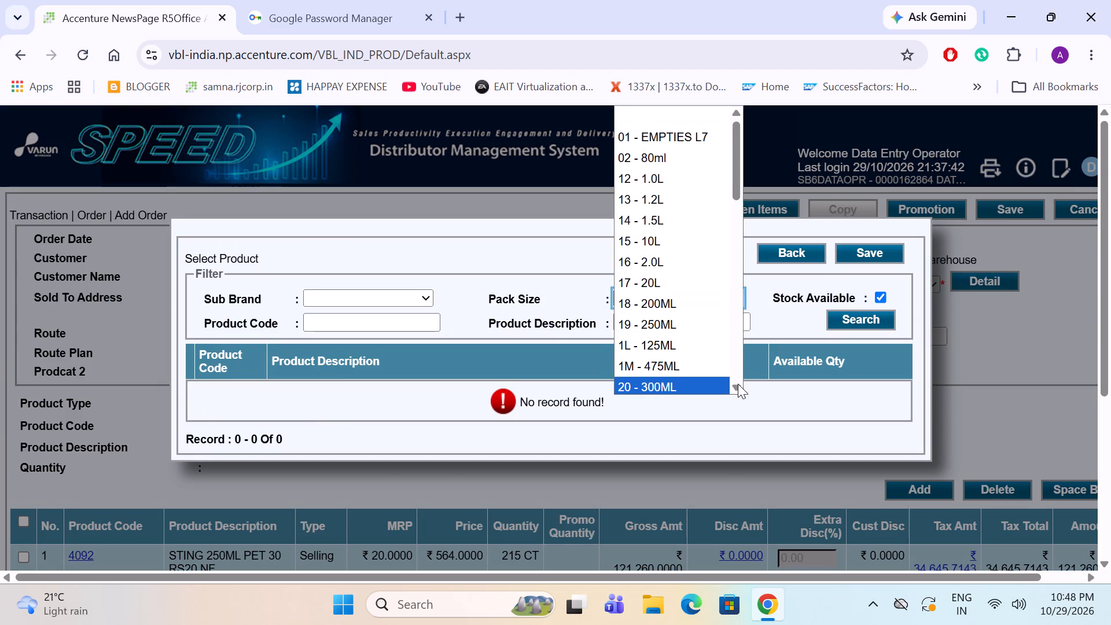
triple_click(738, 384)
triple_click(738, 384)
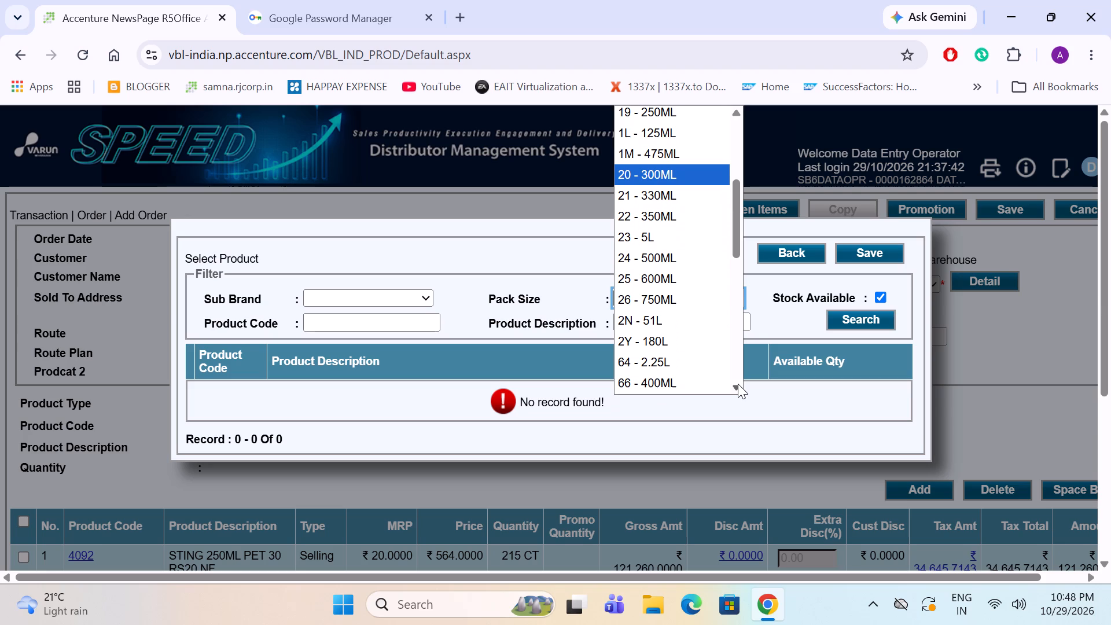
click(711, 377)
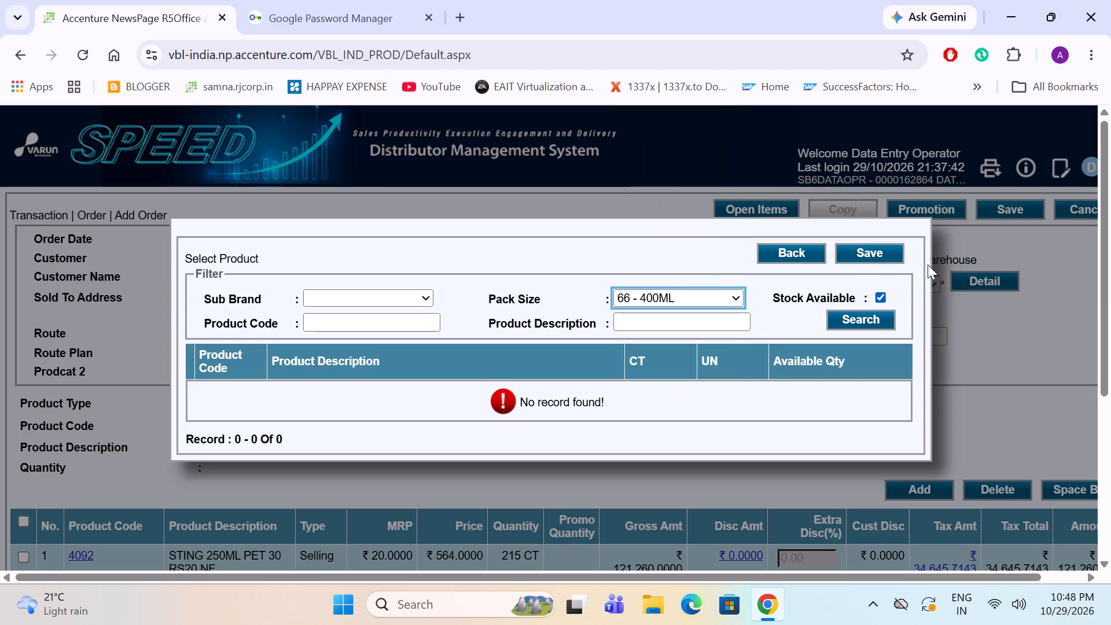
click(858, 315)
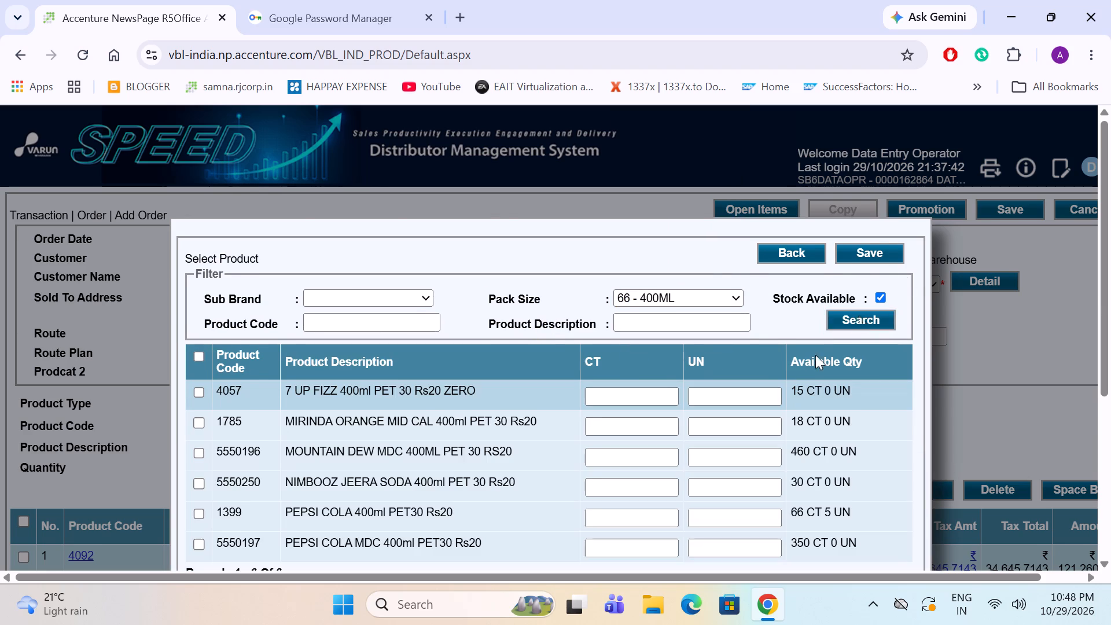
click(635, 384)
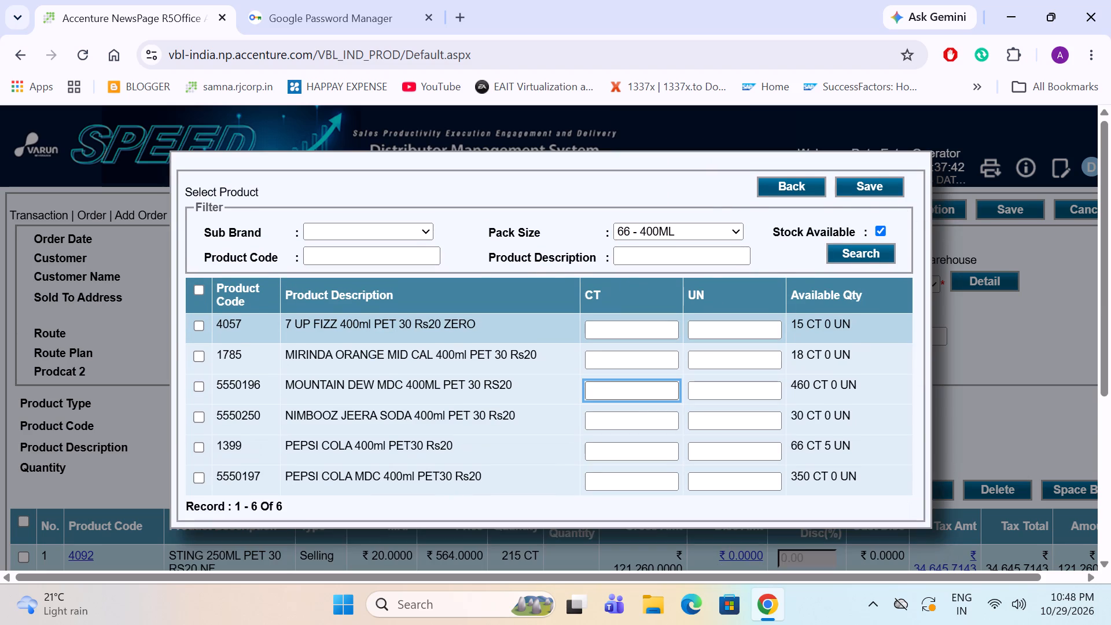
text(12)
key(5)
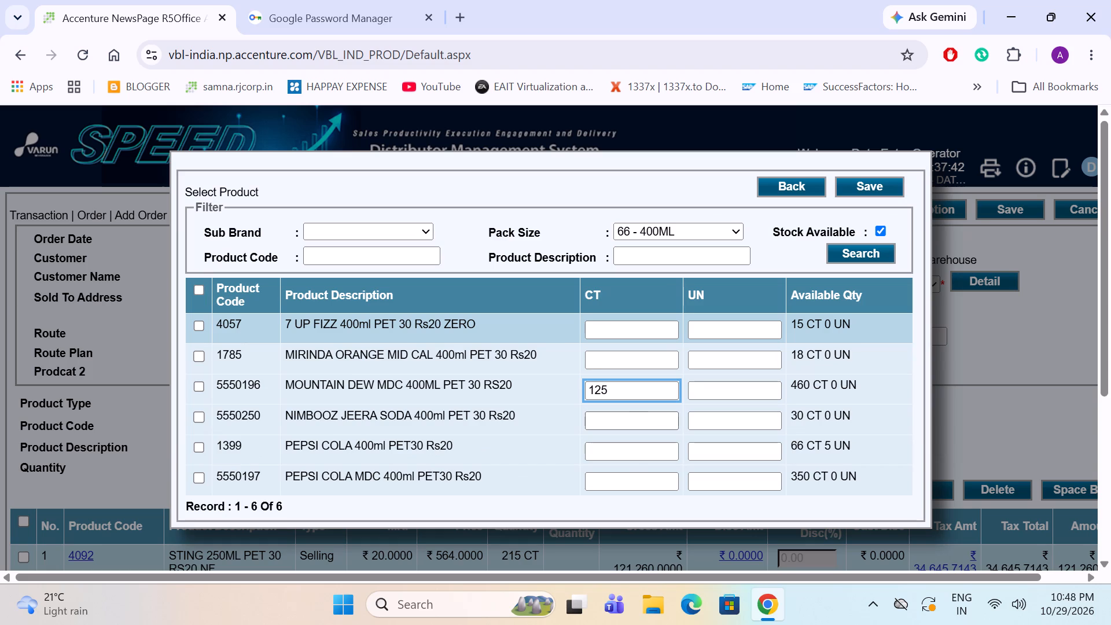
click(629, 485)
key(1)
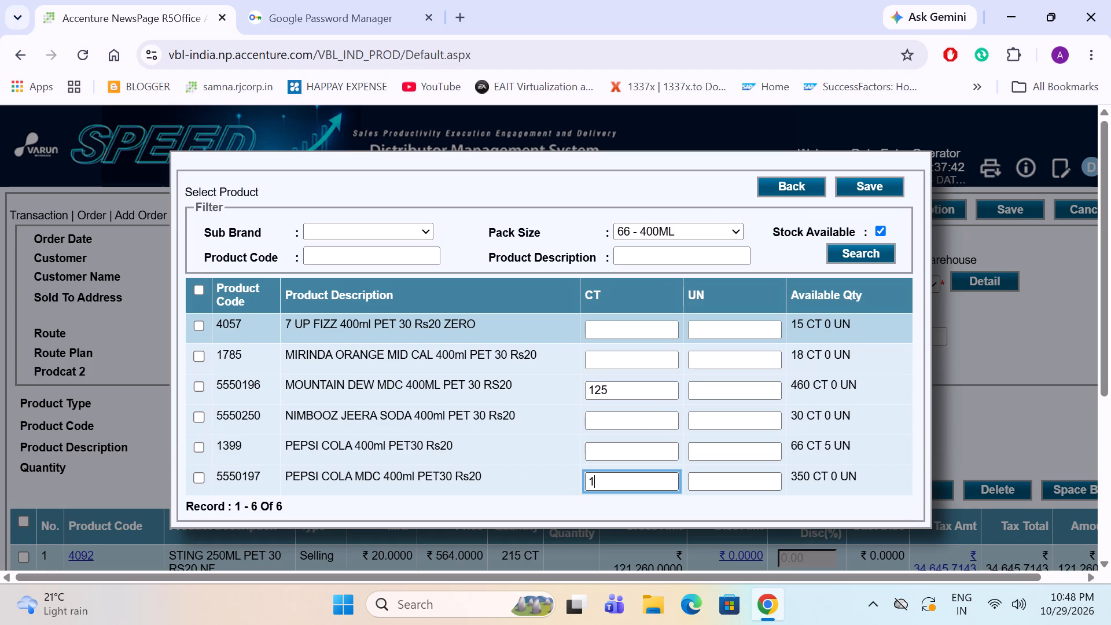
text(00)
click(198, 384)
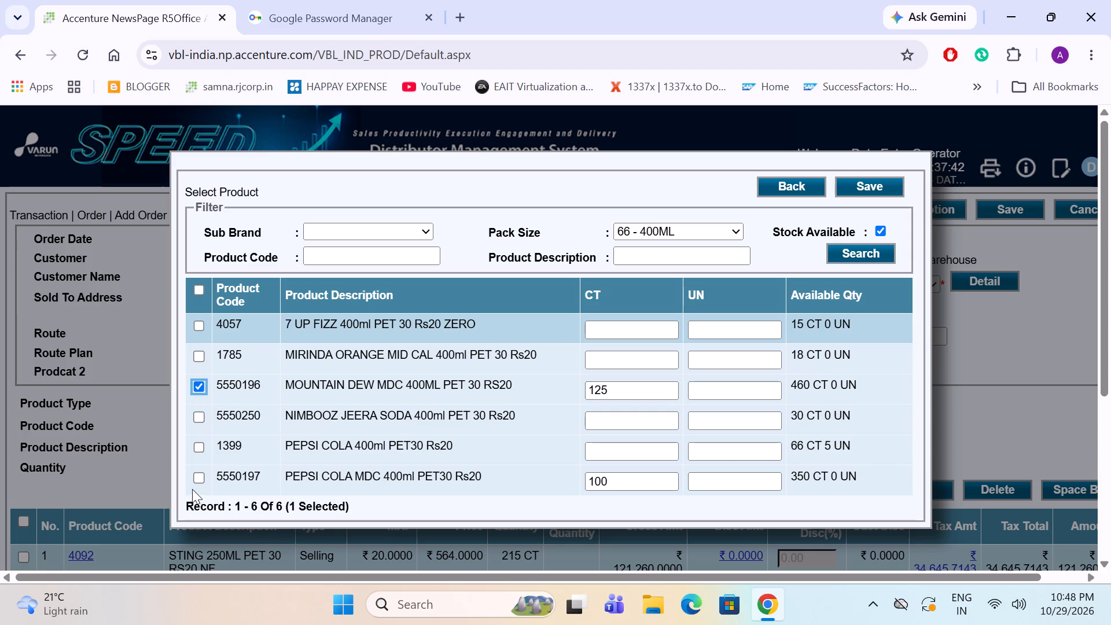
click(198, 478)
click(872, 183)
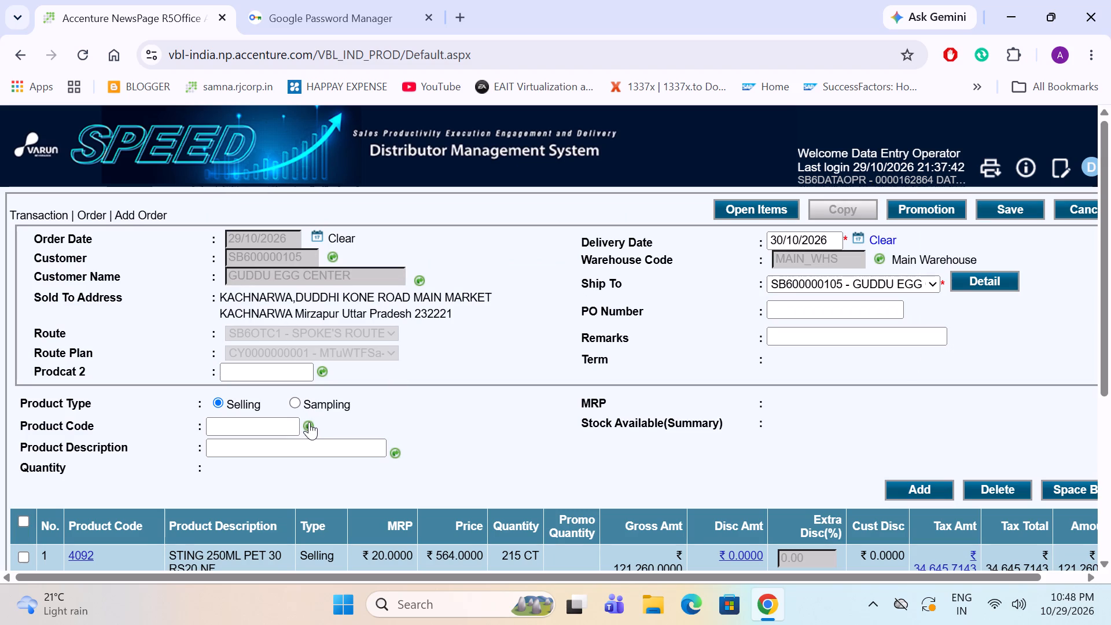
From pack size 69 - 1.25L, add 100 CT of M DEW MDC FIZZ 1.25 L PET 15 RS50 PROMO (5550220) to the order.
click(309, 422)
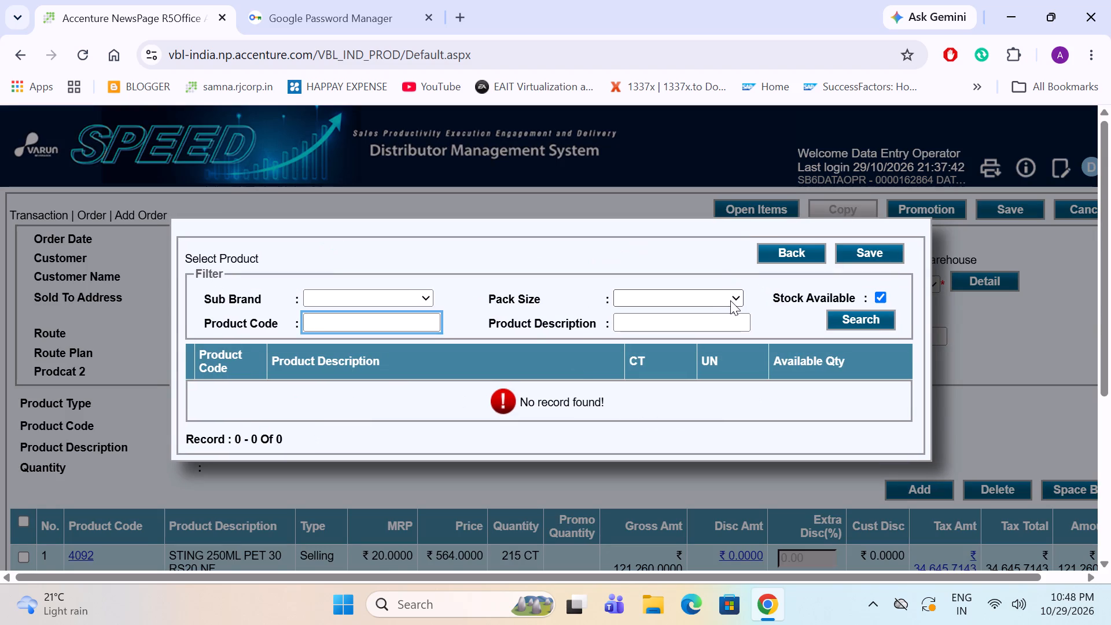
click(736, 296)
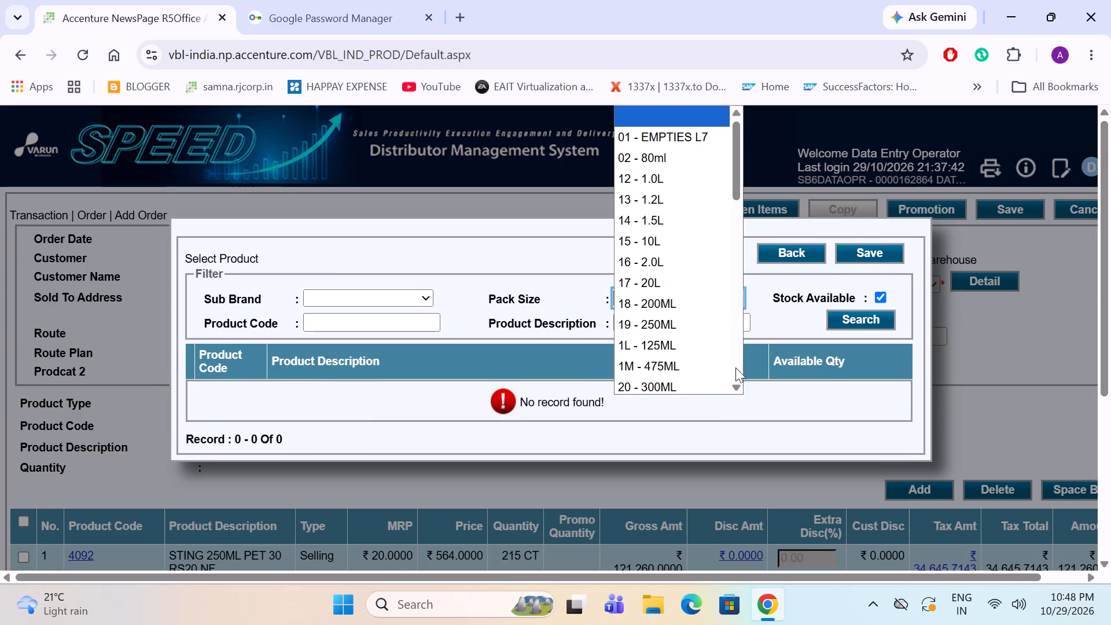
triple_click(736, 388)
triple_click(736, 388)
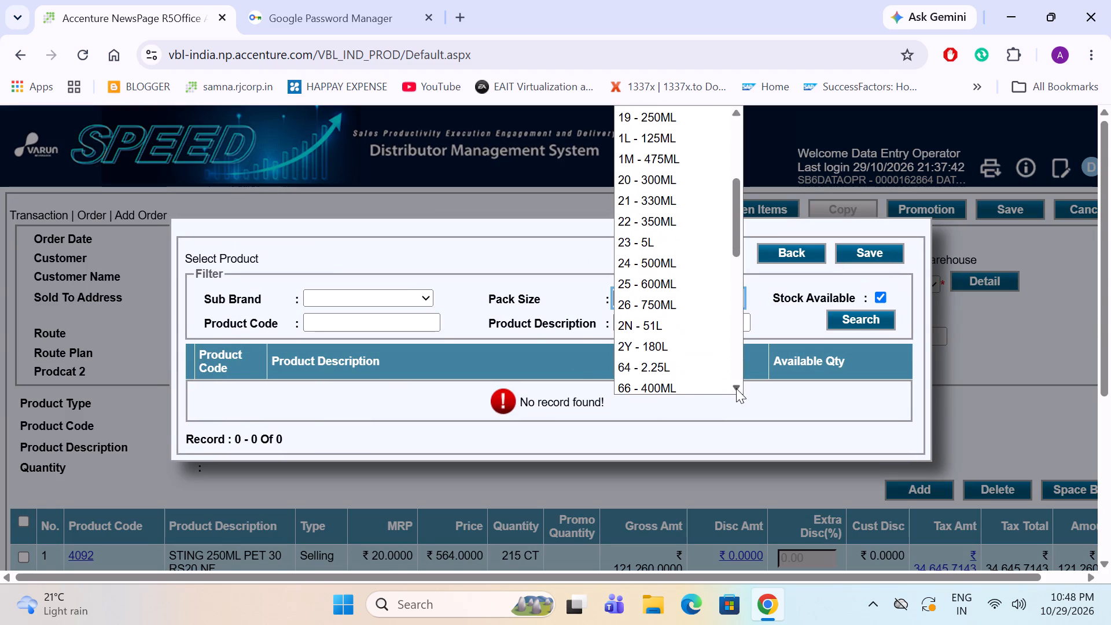
double_click(736, 388)
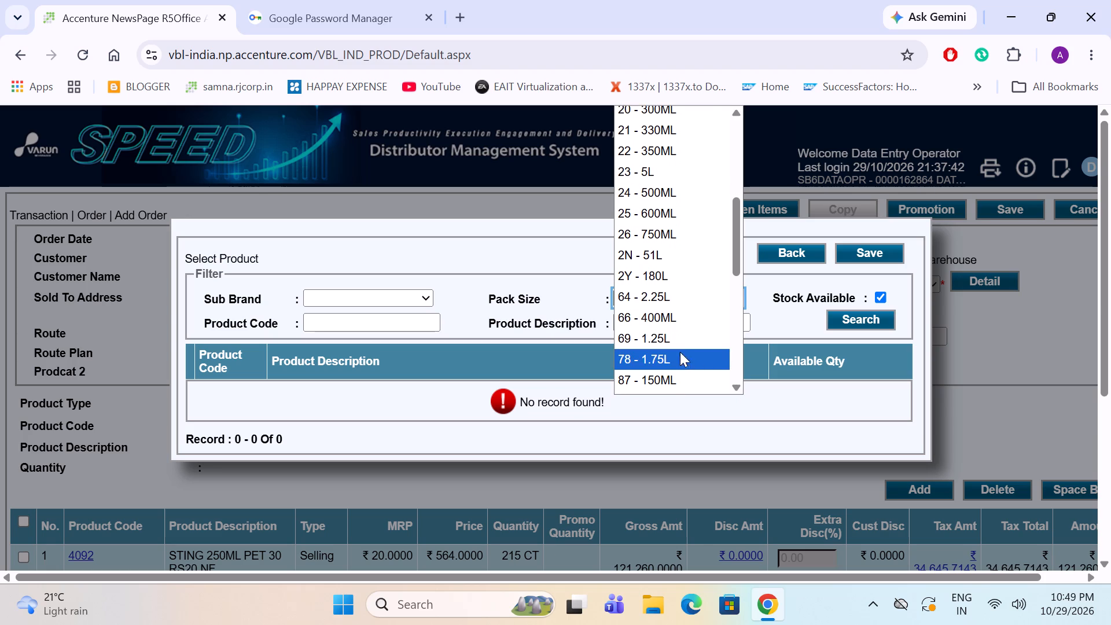
click(675, 340)
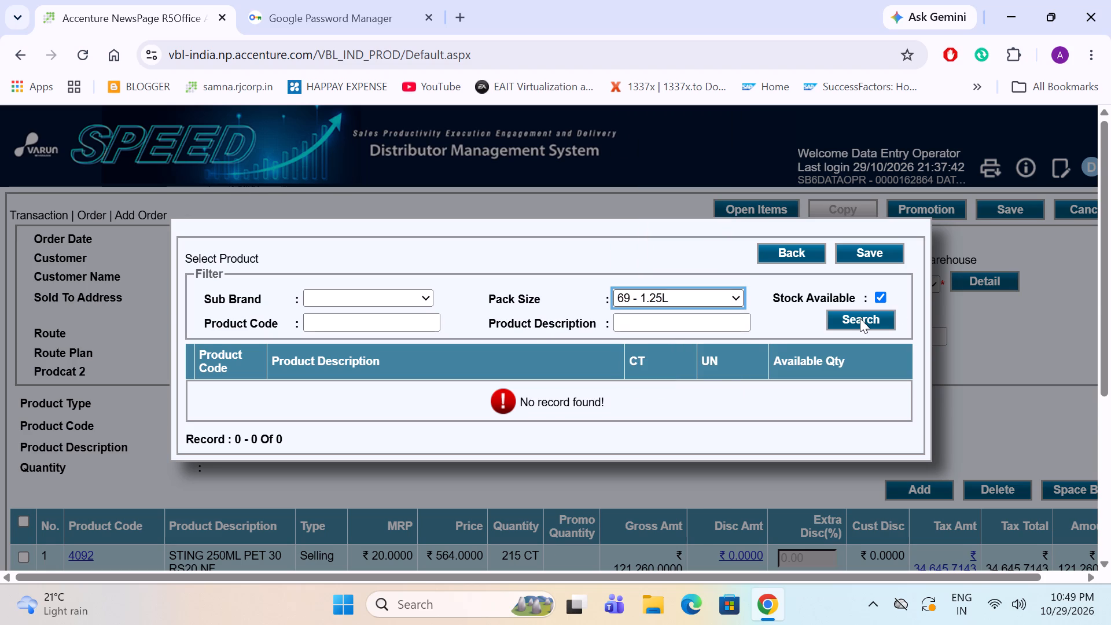
click(860, 318)
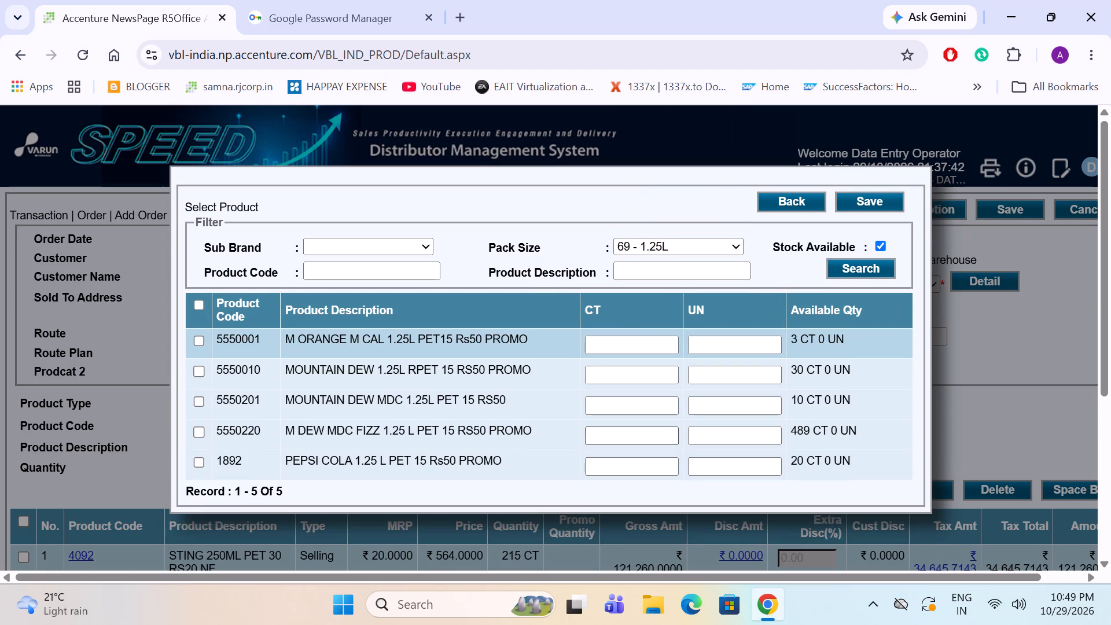
click(644, 437)
text(100)
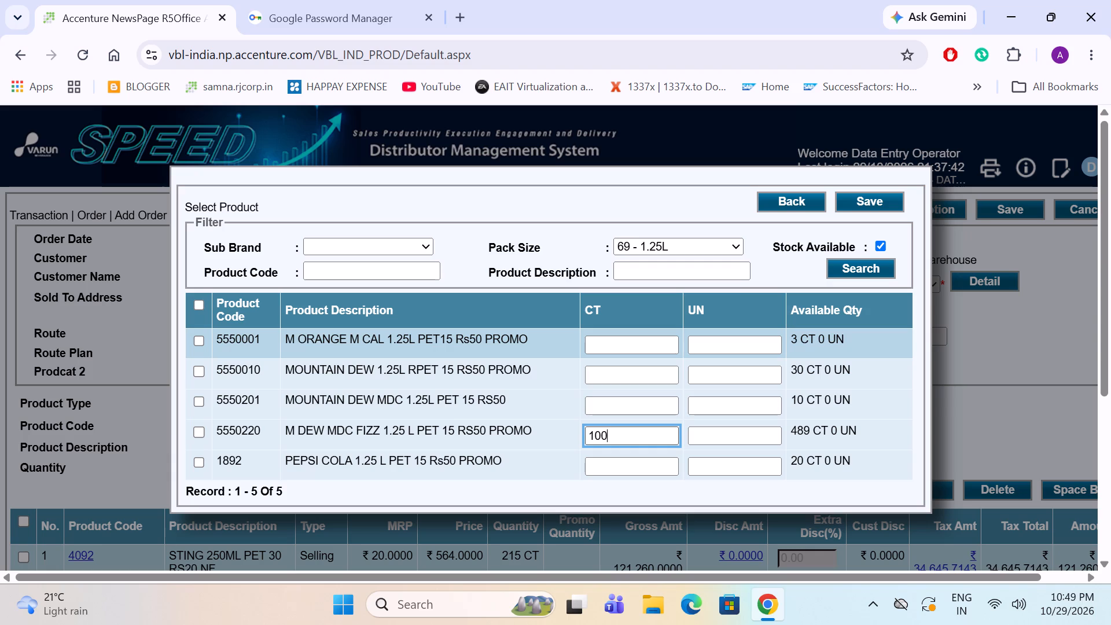
click(194, 433)
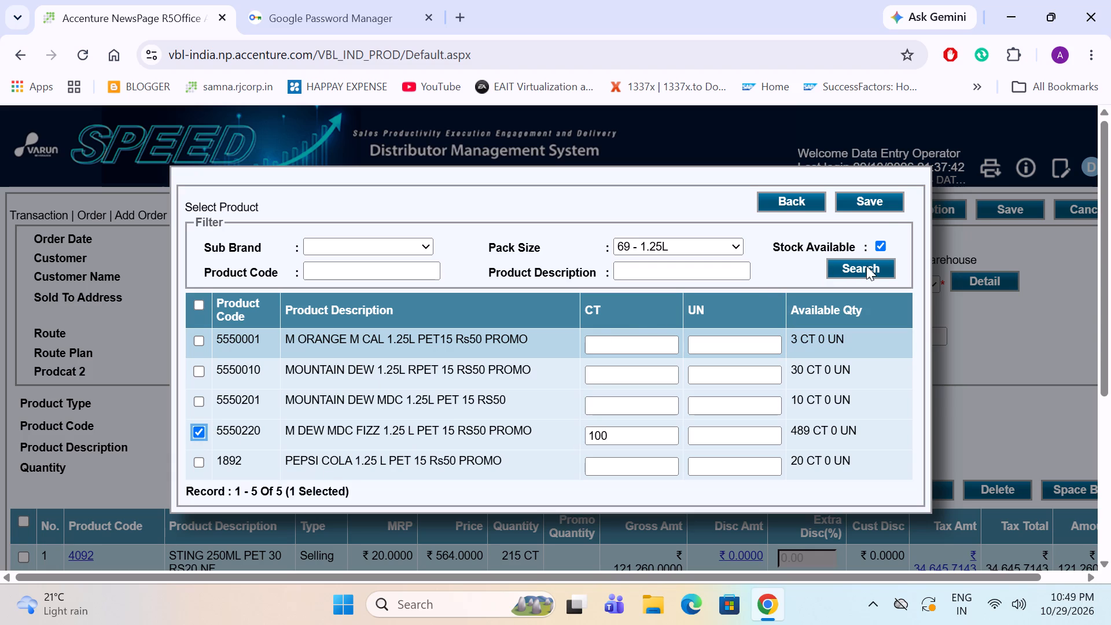
click(860, 193)
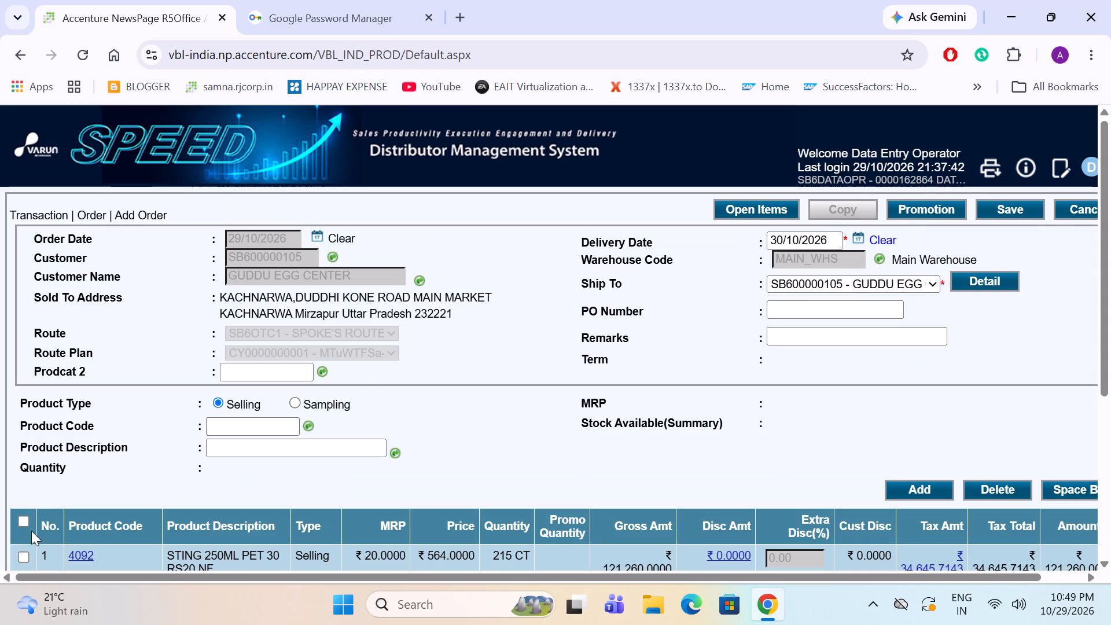
Apply the available promotions to all product lines of the GUDDU EGG CENTER order and save the order.
click(20, 521)
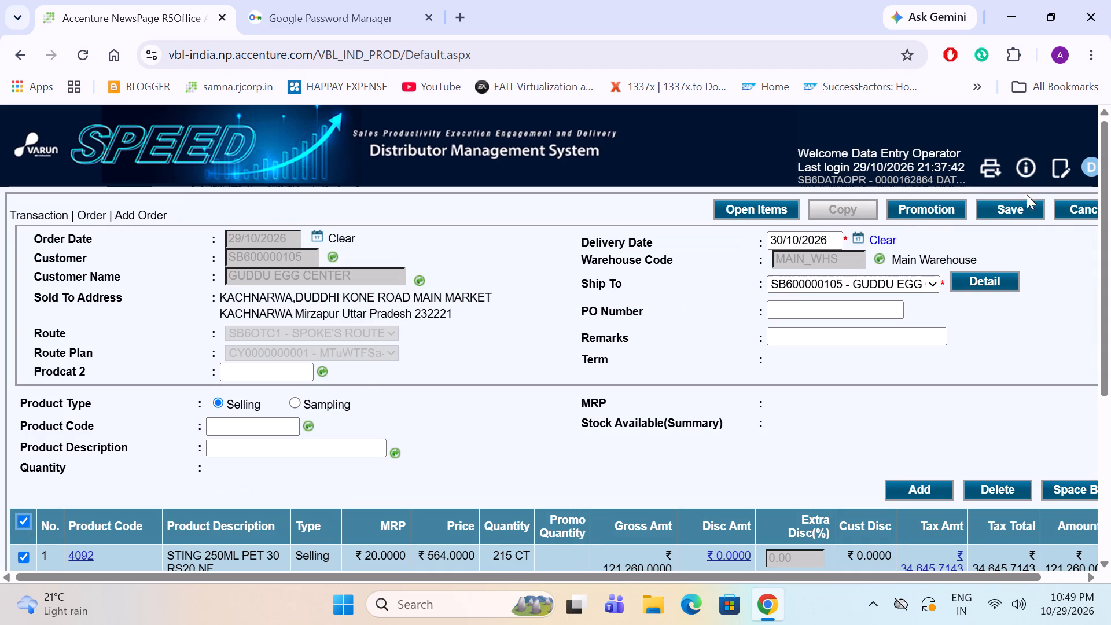
click(919, 210)
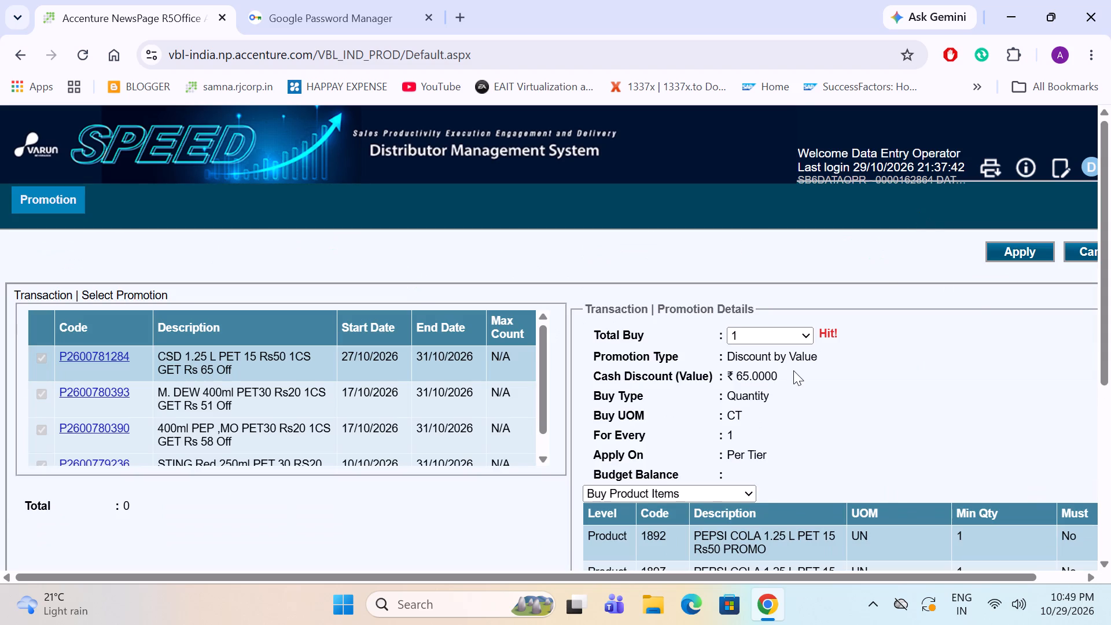
click(1019, 249)
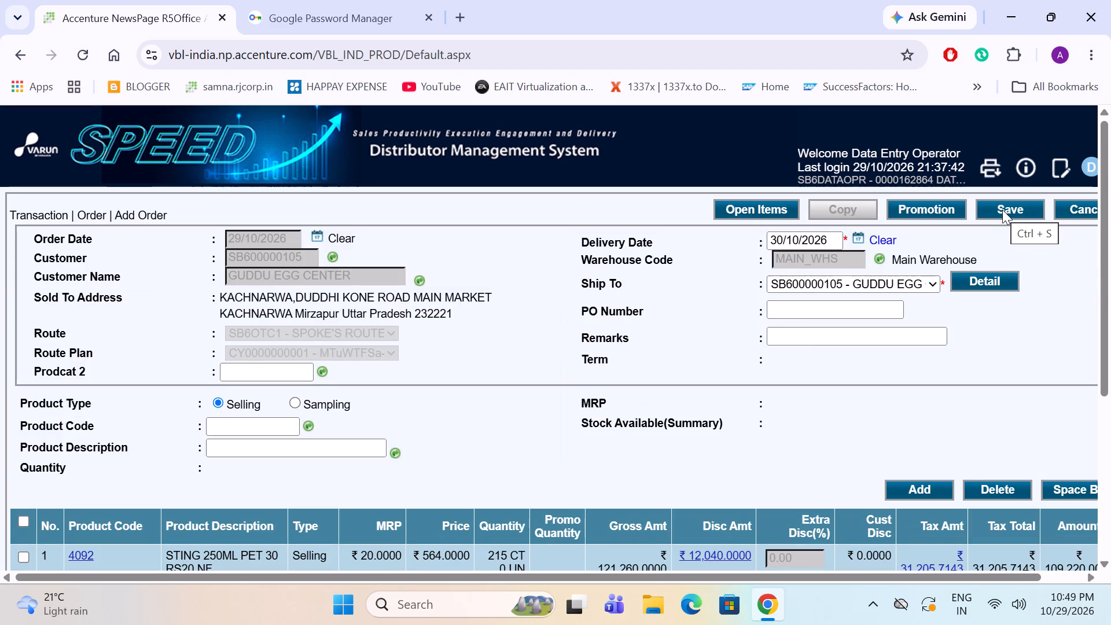
click(1002, 209)
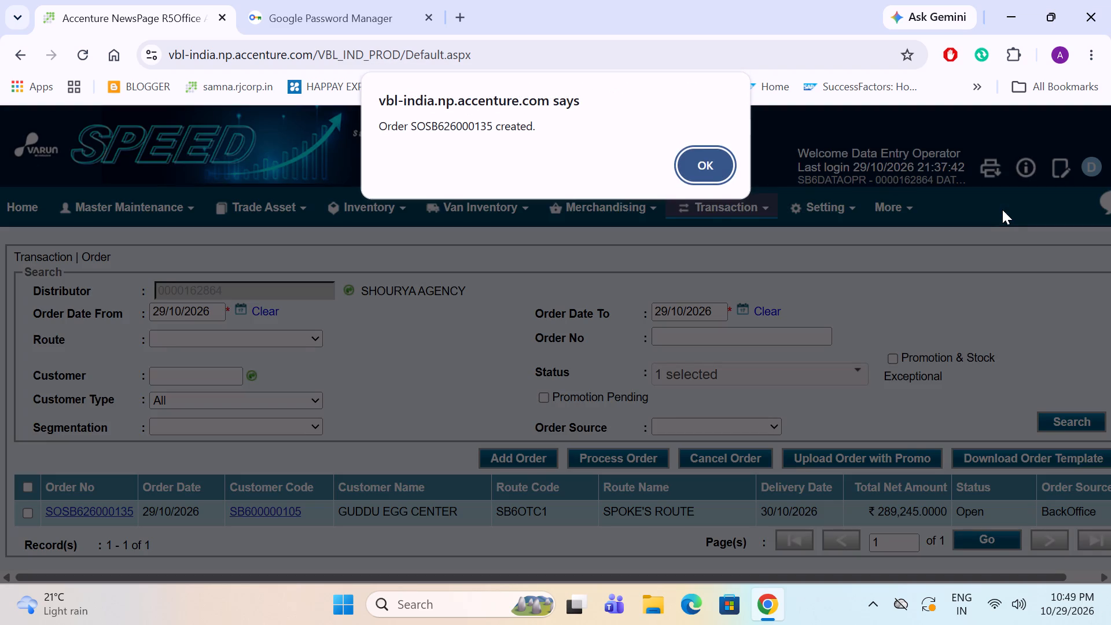
click(708, 164)
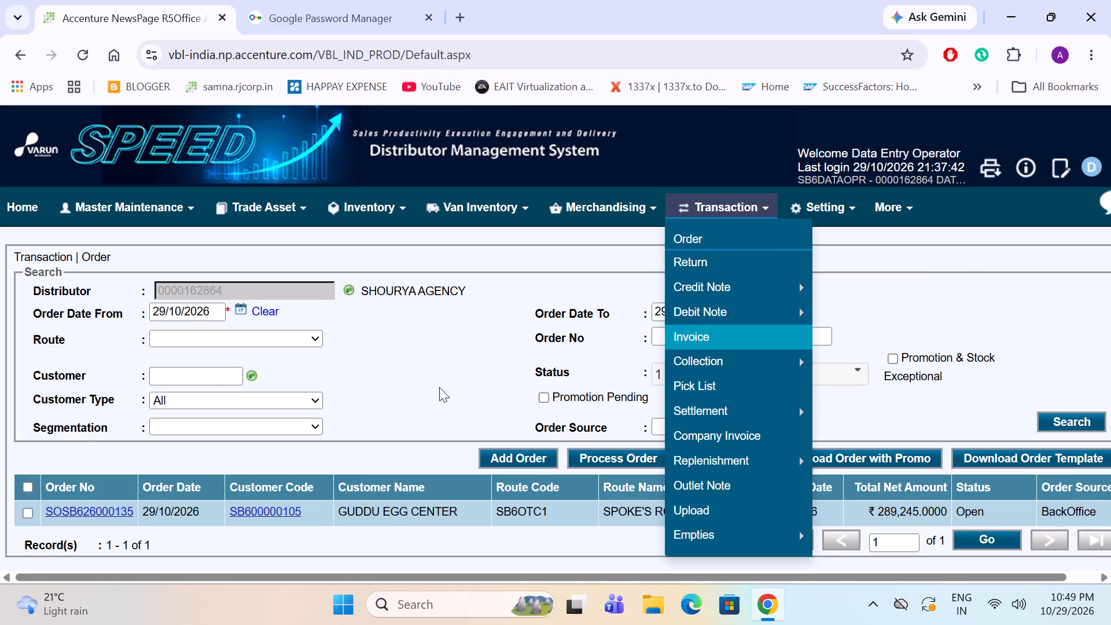
click(426, 385)
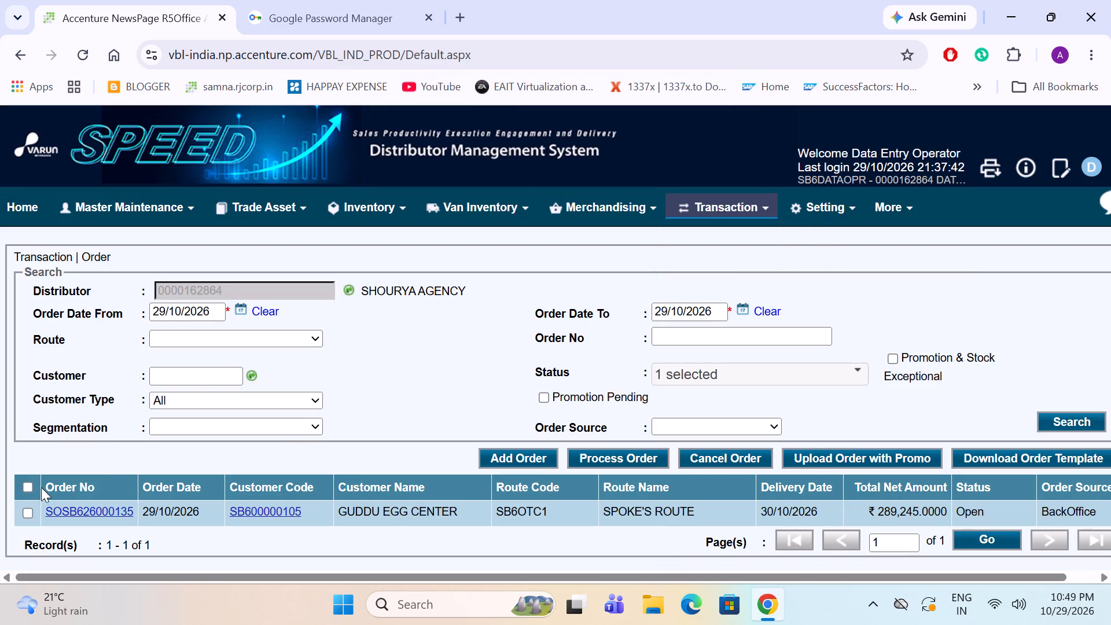
Process the open GUDDU EGG CENTER order into an invoice without replacing its delivery date.
click(27, 484)
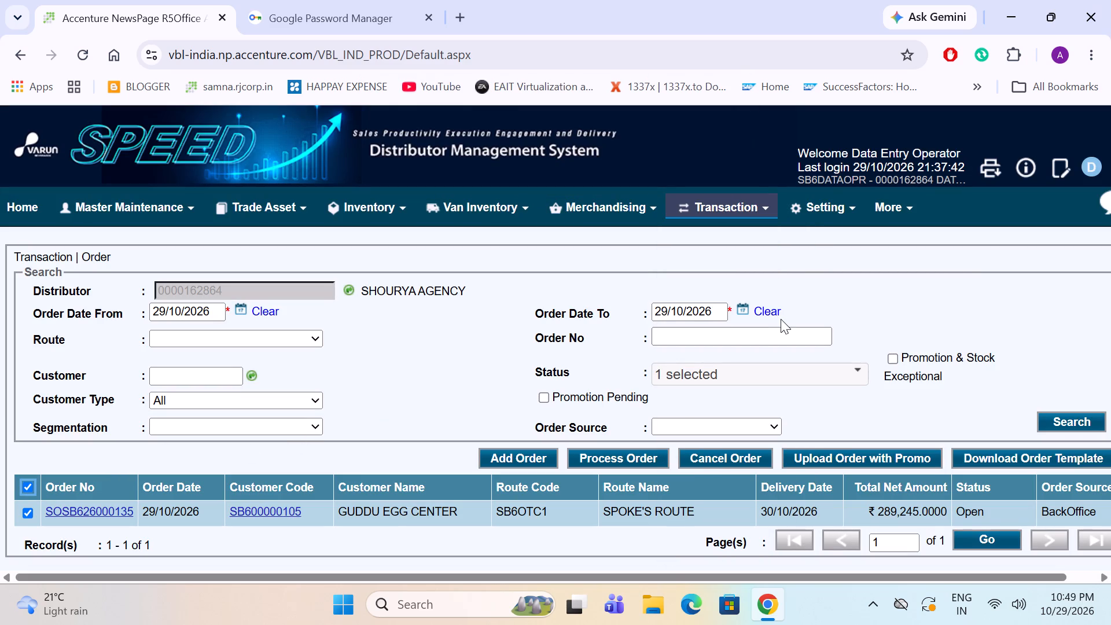
click(615, 455)
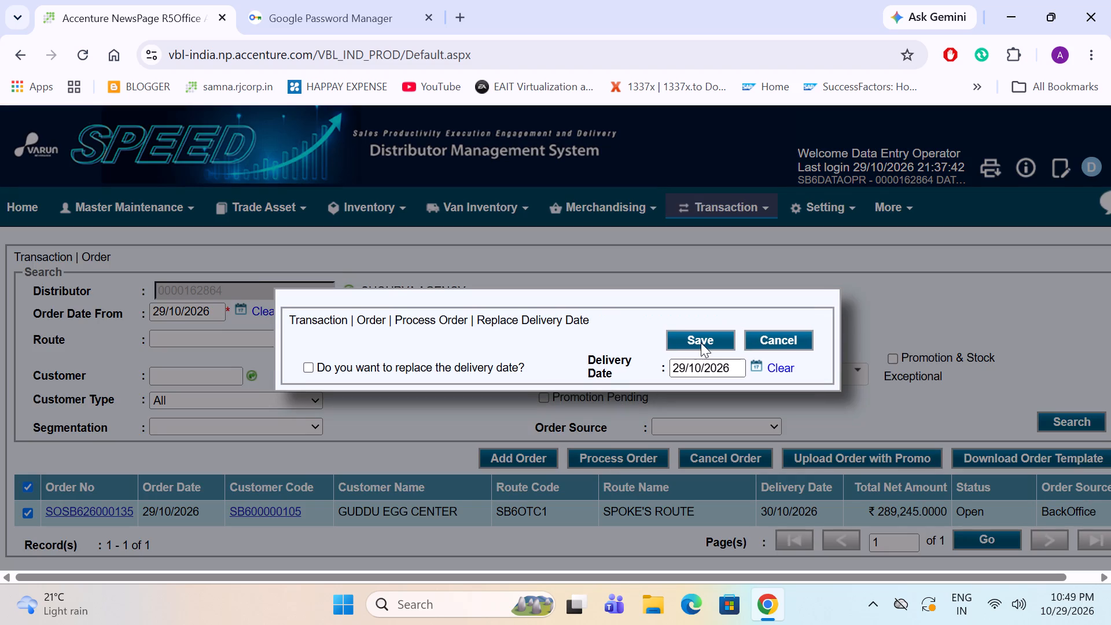
click(704, 340)
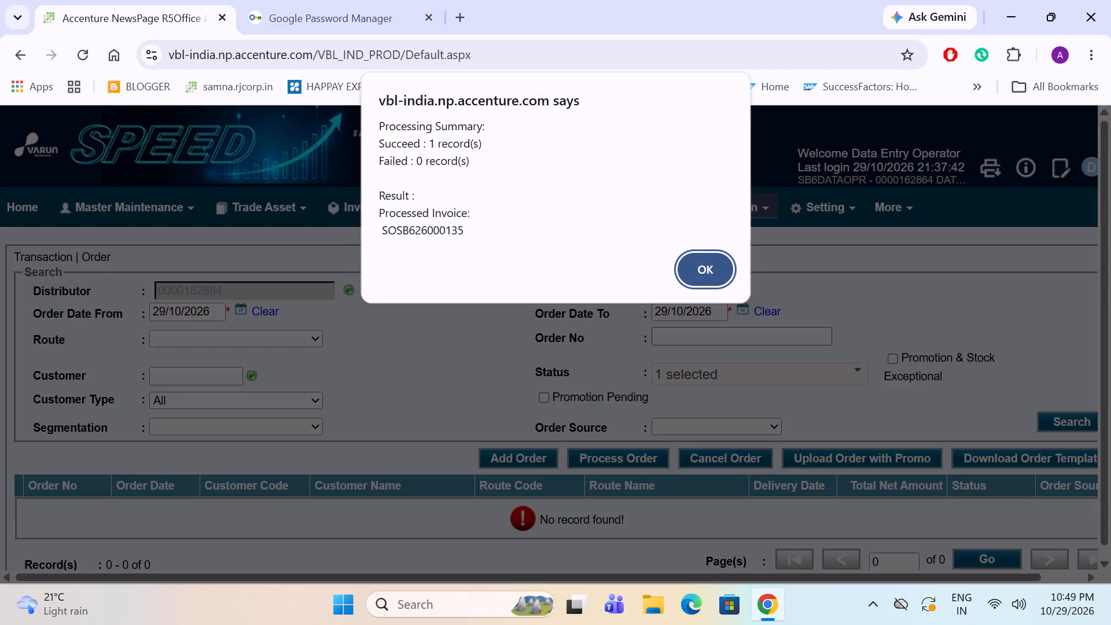
click(705, 273)
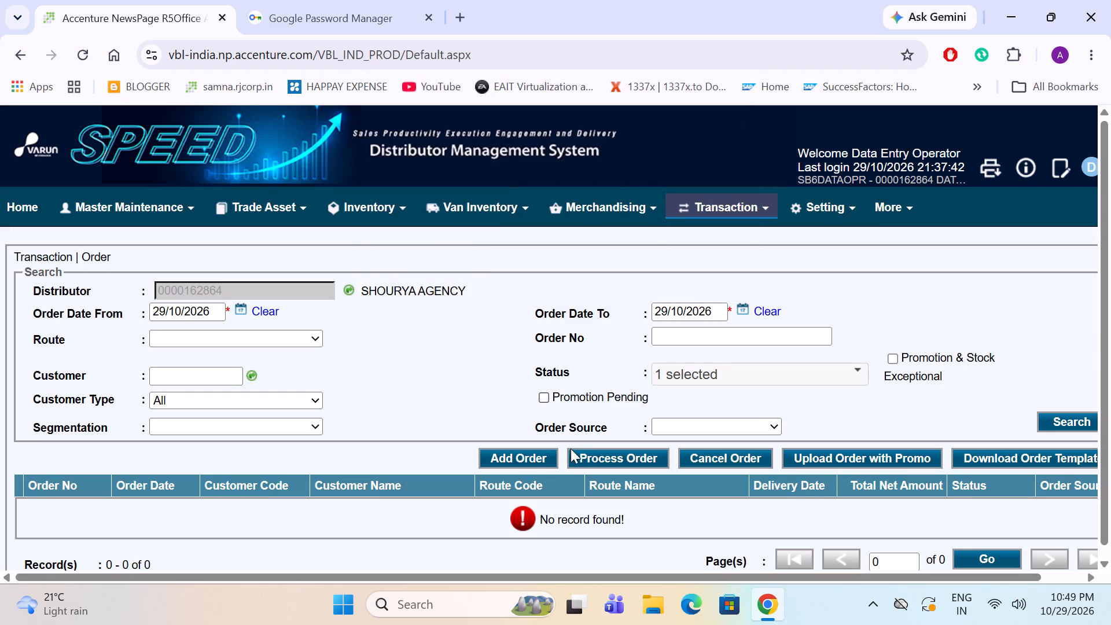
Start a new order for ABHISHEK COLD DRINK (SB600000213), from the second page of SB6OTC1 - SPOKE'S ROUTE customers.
click(527, 454)
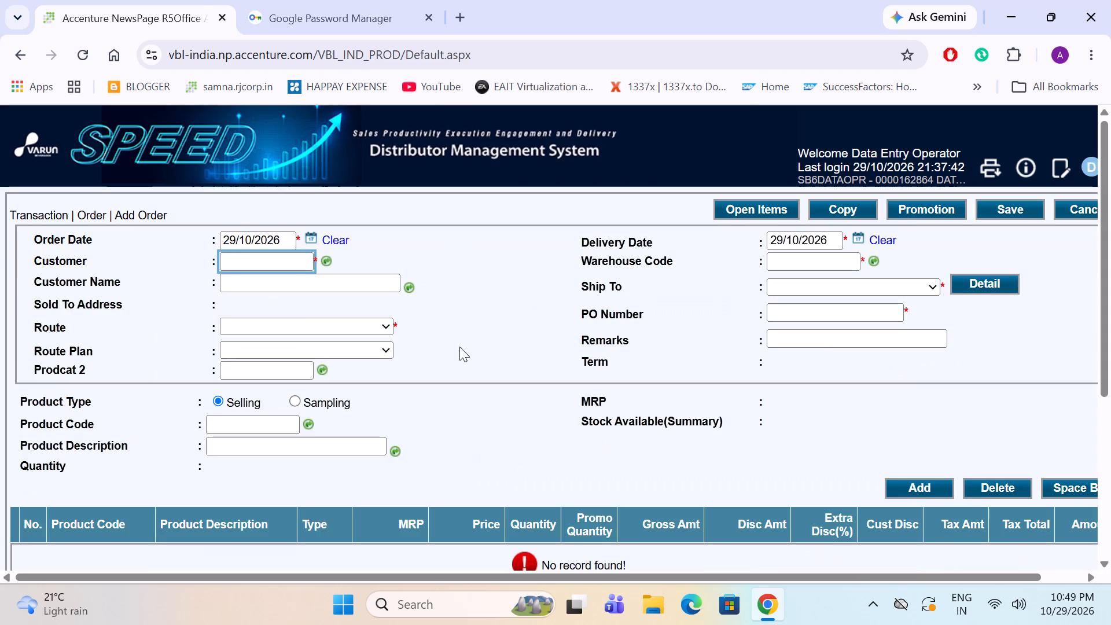
click(410, 286)
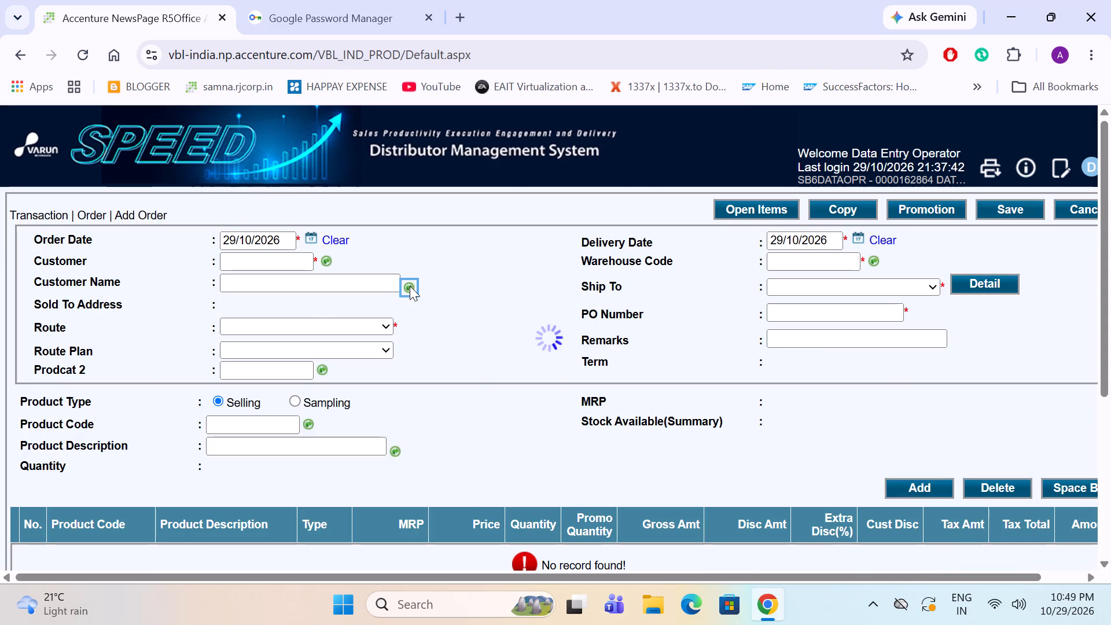
click(386, 306)
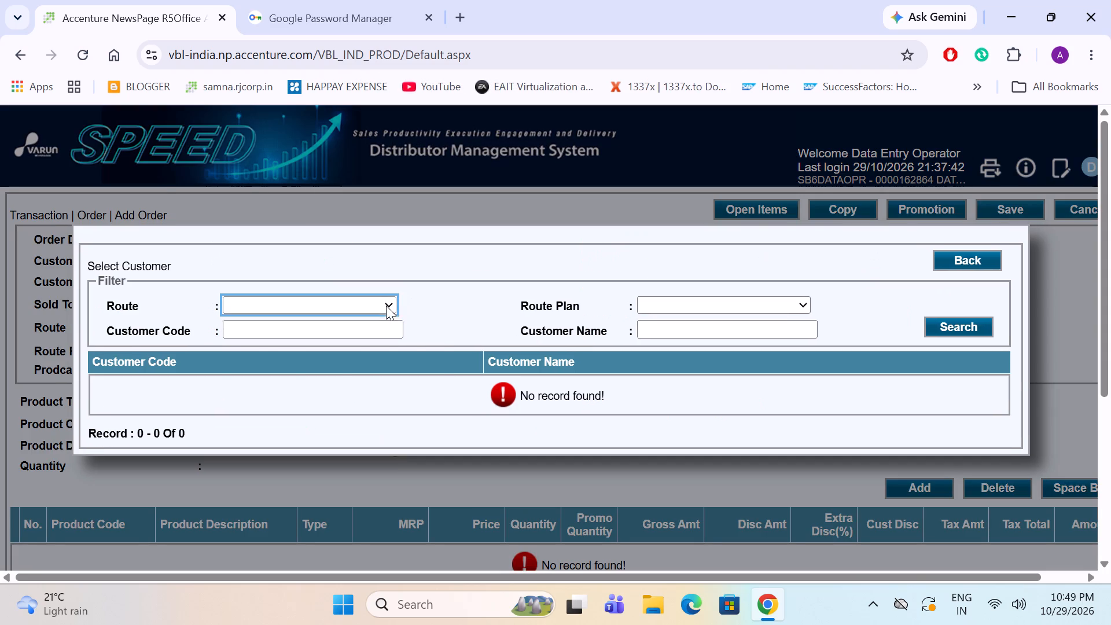
click(386, 365)
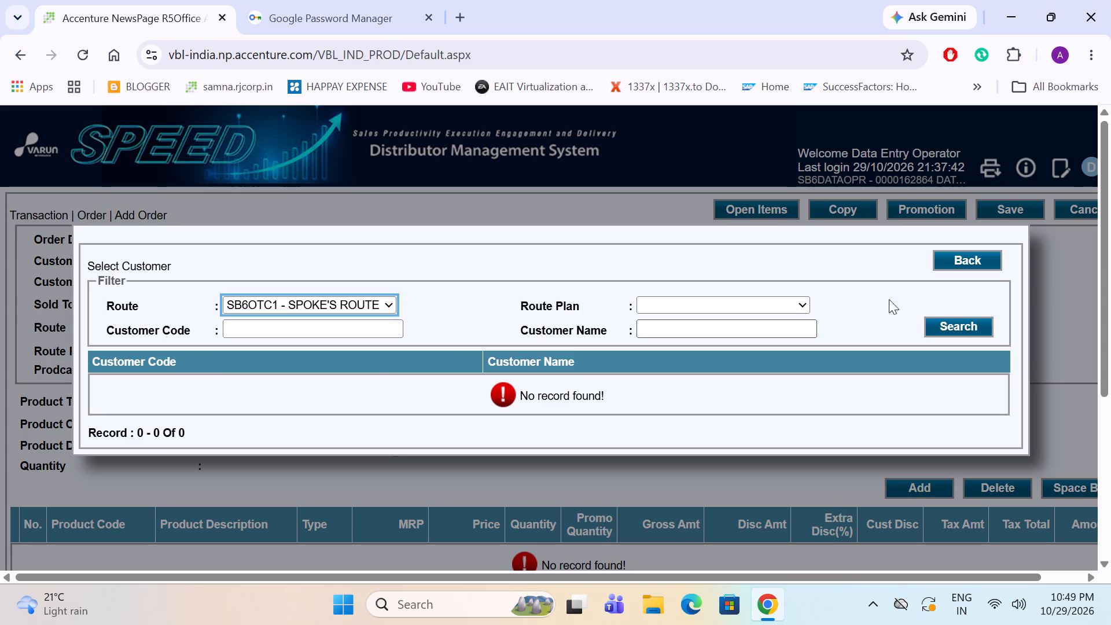
click(954, 322)
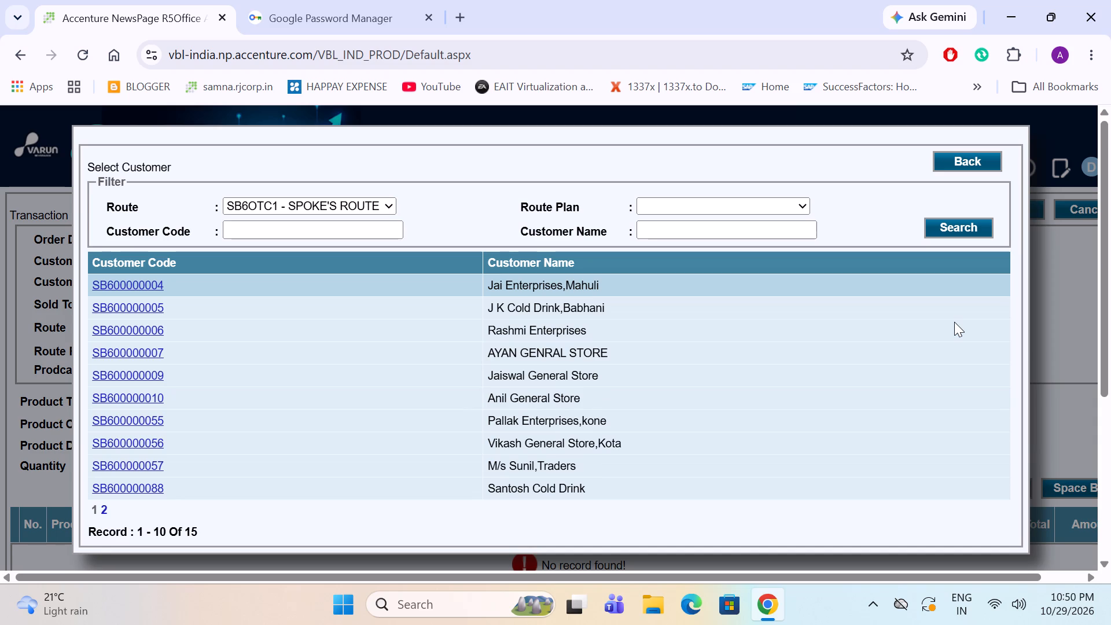
drag(954, 322, 488, 456)
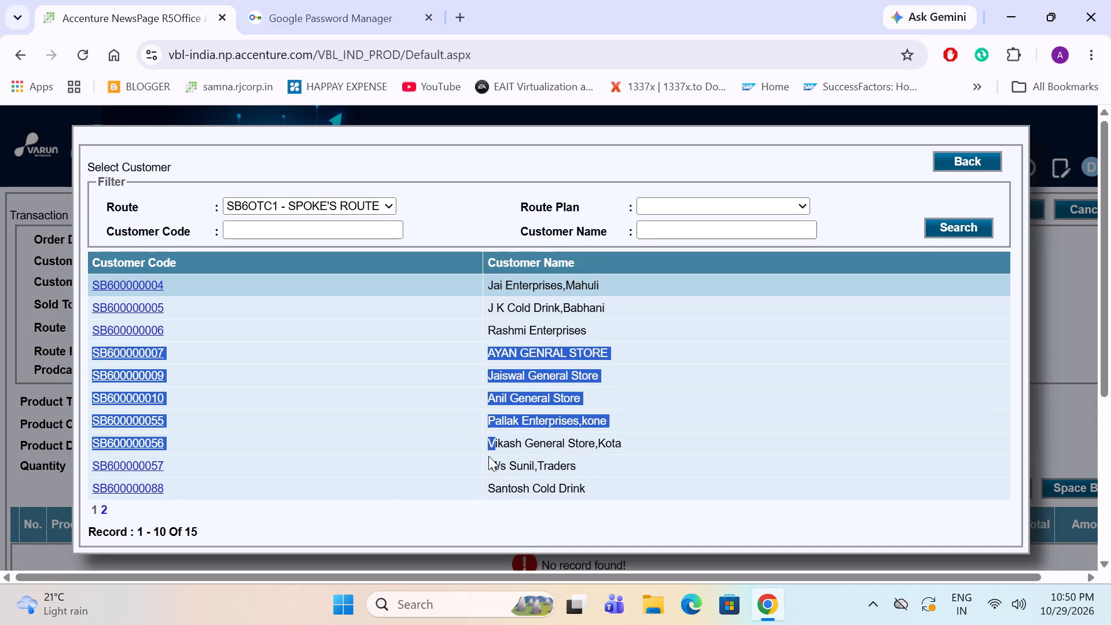
drag(488, 456, 488, 458)
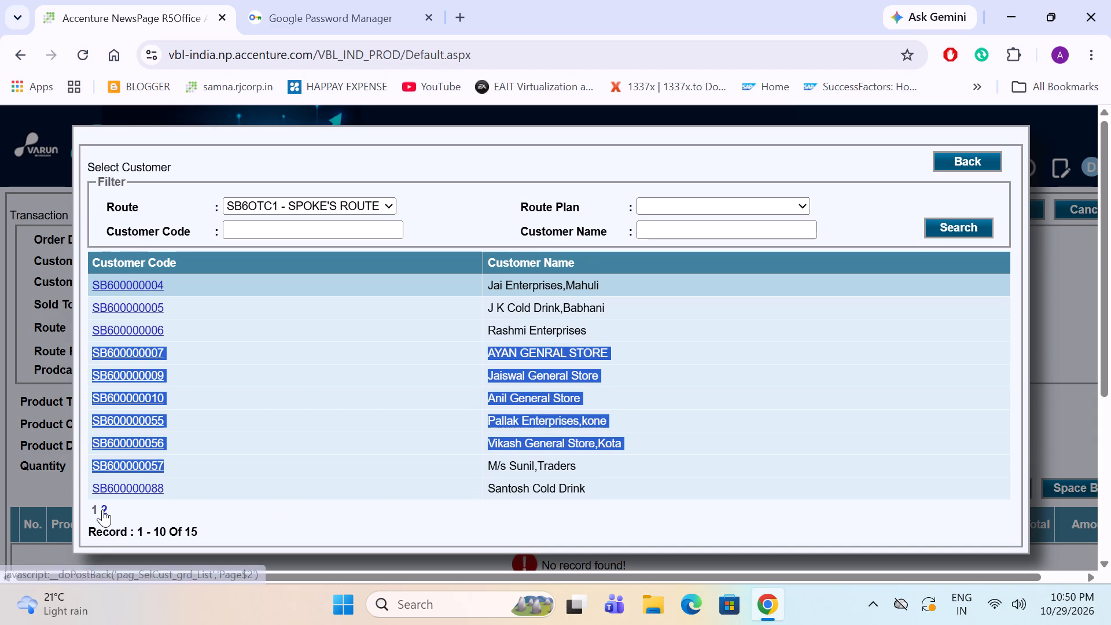
click(105, 509)
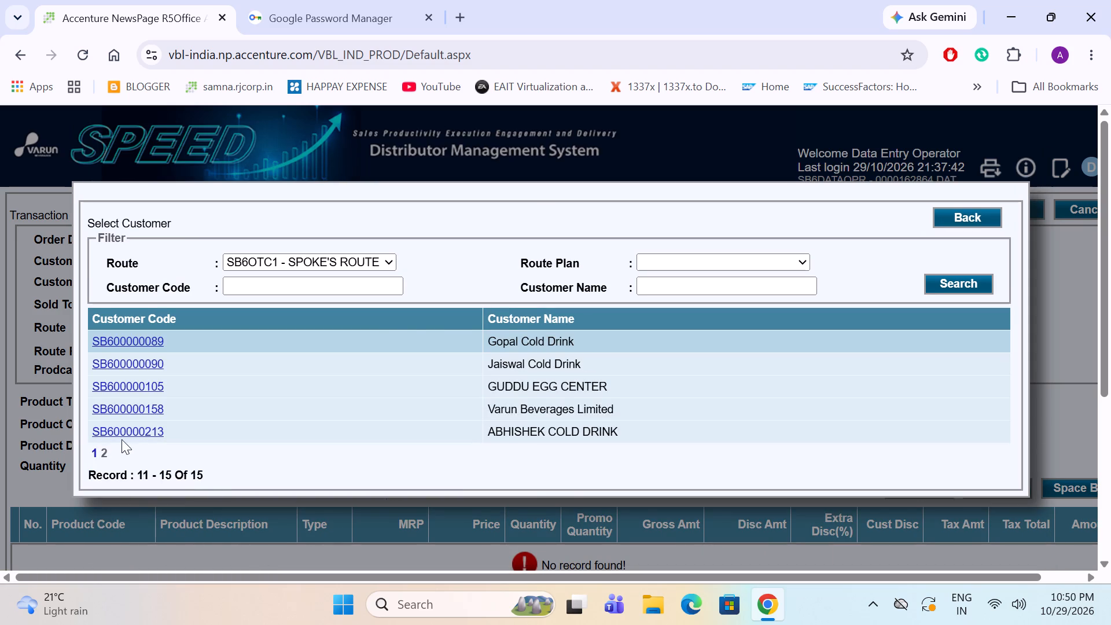
click(133, 431)
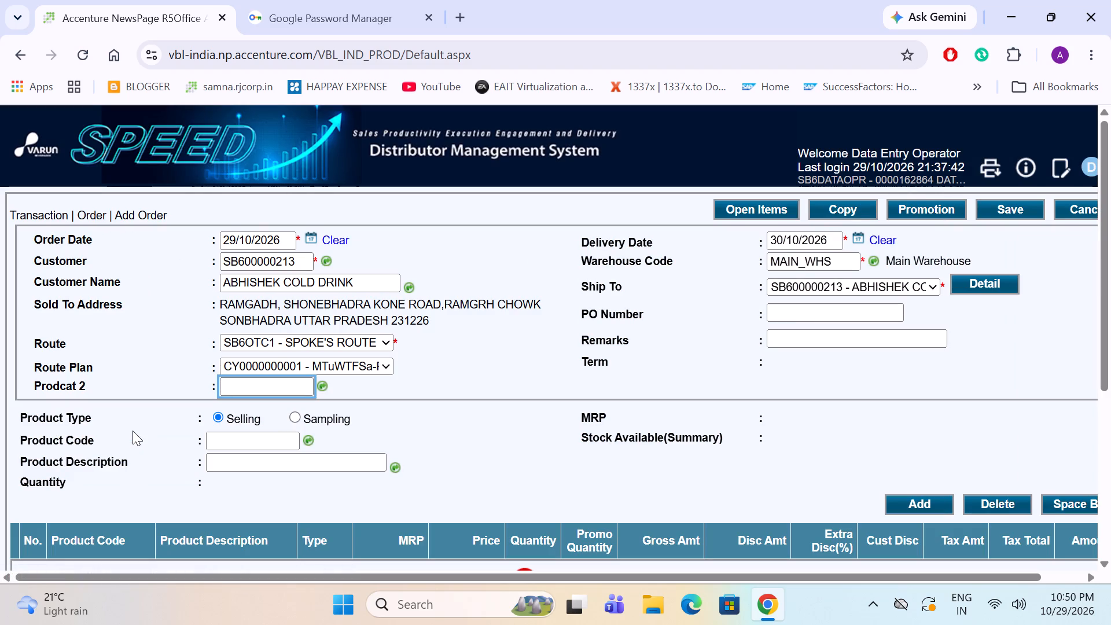
In pack size 66 - 400ML, enter 100 CT for MOUNTAIN DEW (5550196), 15 for 7 UP FIZZ (4057) and 18 for MIRINDA (1785).
click(307, 435)
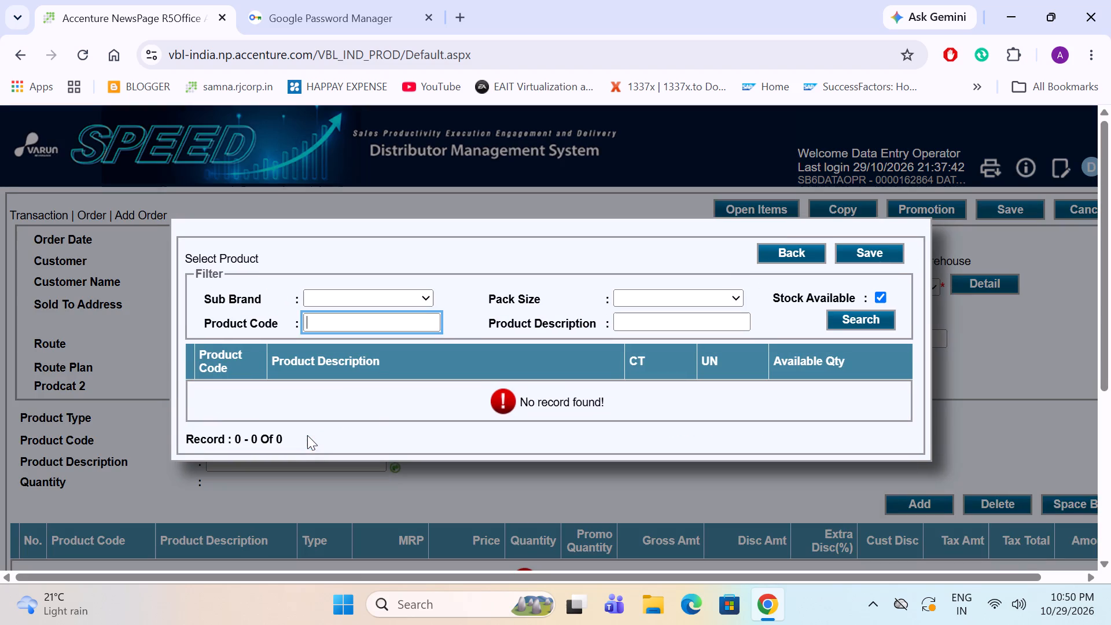
click(733, 293)
click(733, 293)
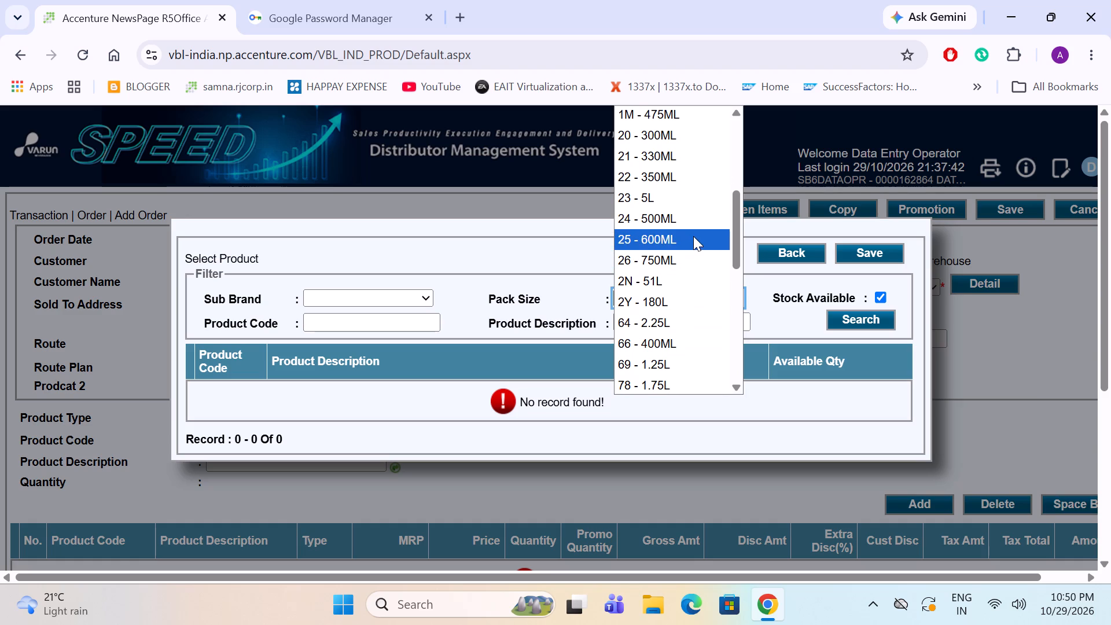
click(679, 343)
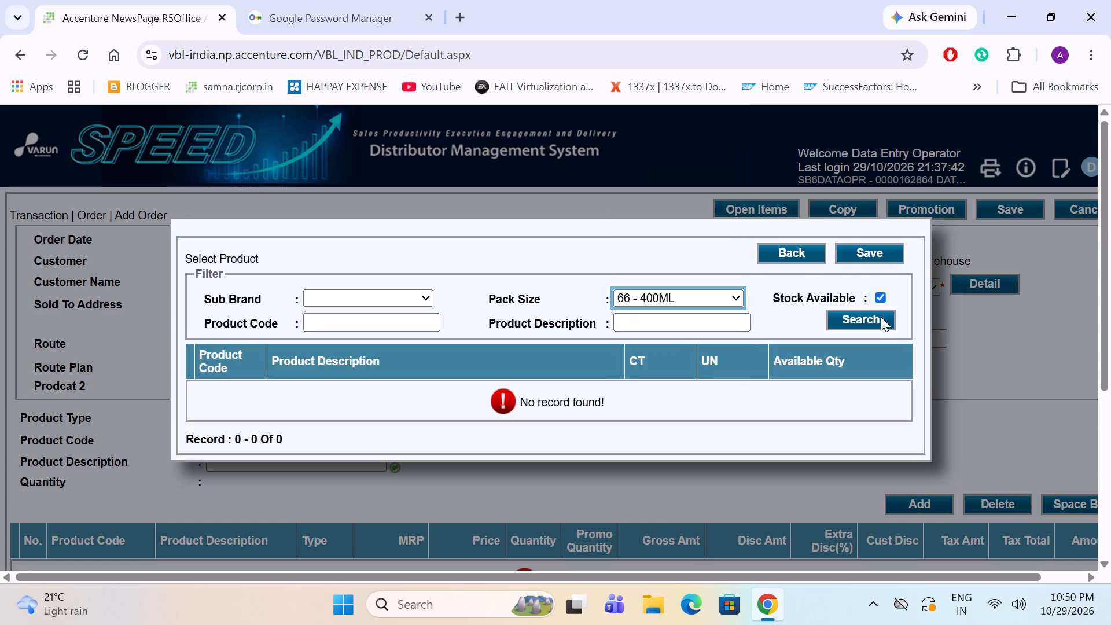
click(858, 315)
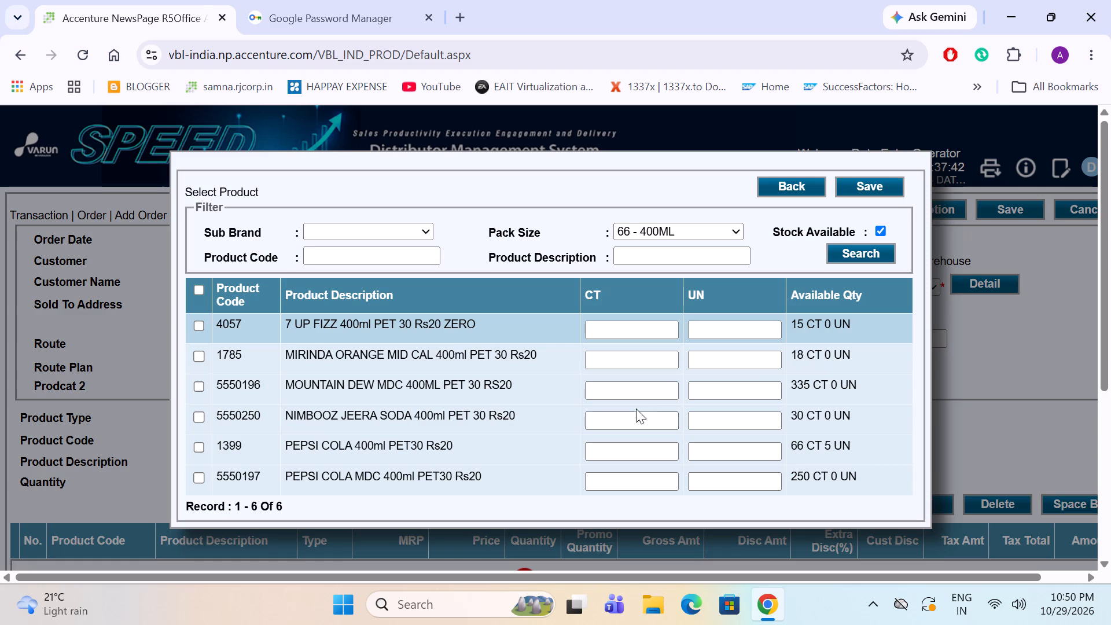
click(624, 384)
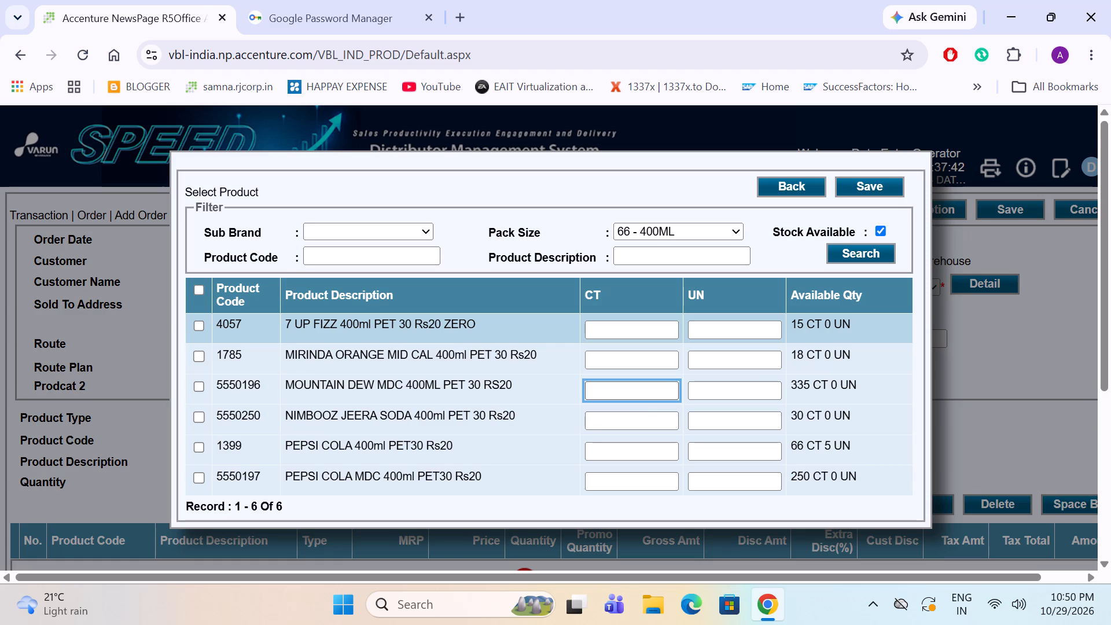
text(100)
click(624, 333)
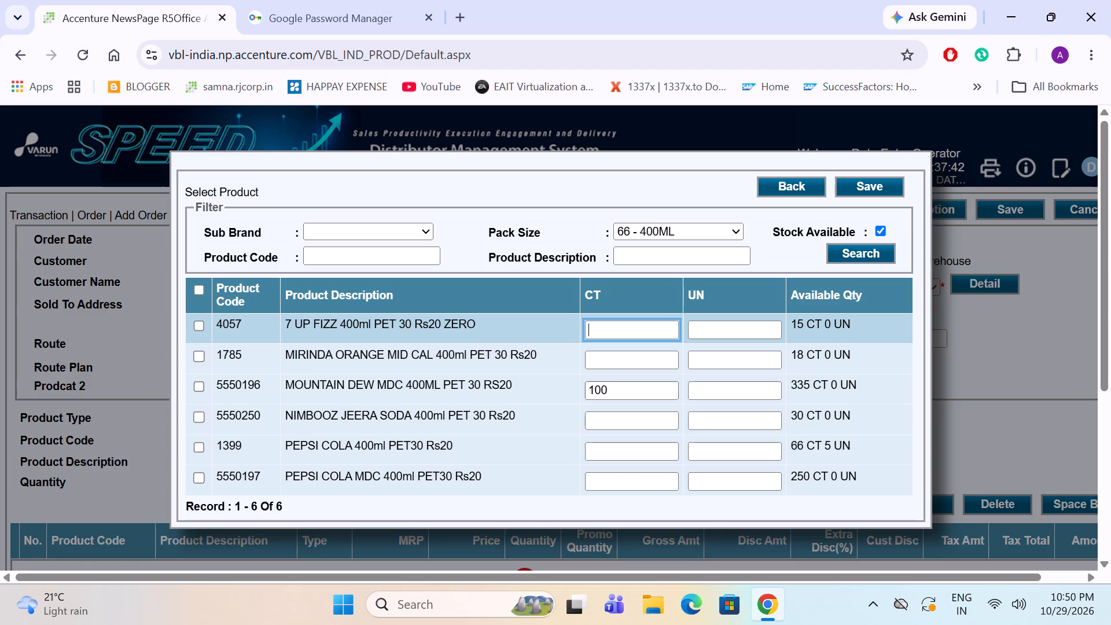
text(15)
click(617, 365)
key(1)
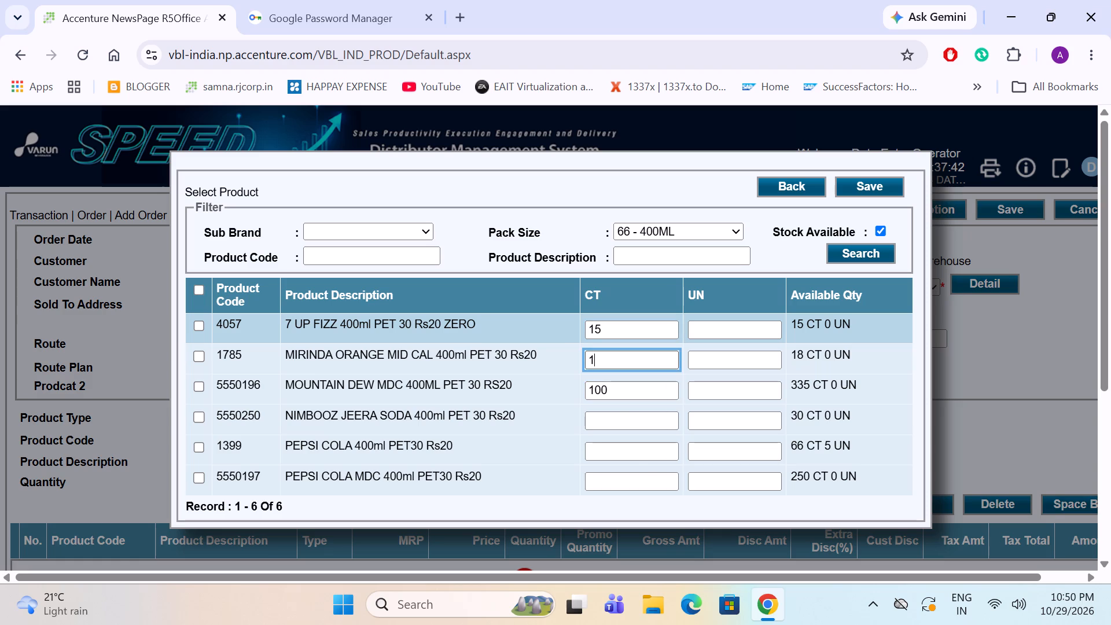
key(8)
Enter 30 CT for NIMBOOZ JEERA SODA (5550250), 66 for PEPSI COLA (1399) and 5 for PEPSI COLA MDC (5550197), and add all six products to the order.
click(608, 419)
text(30)
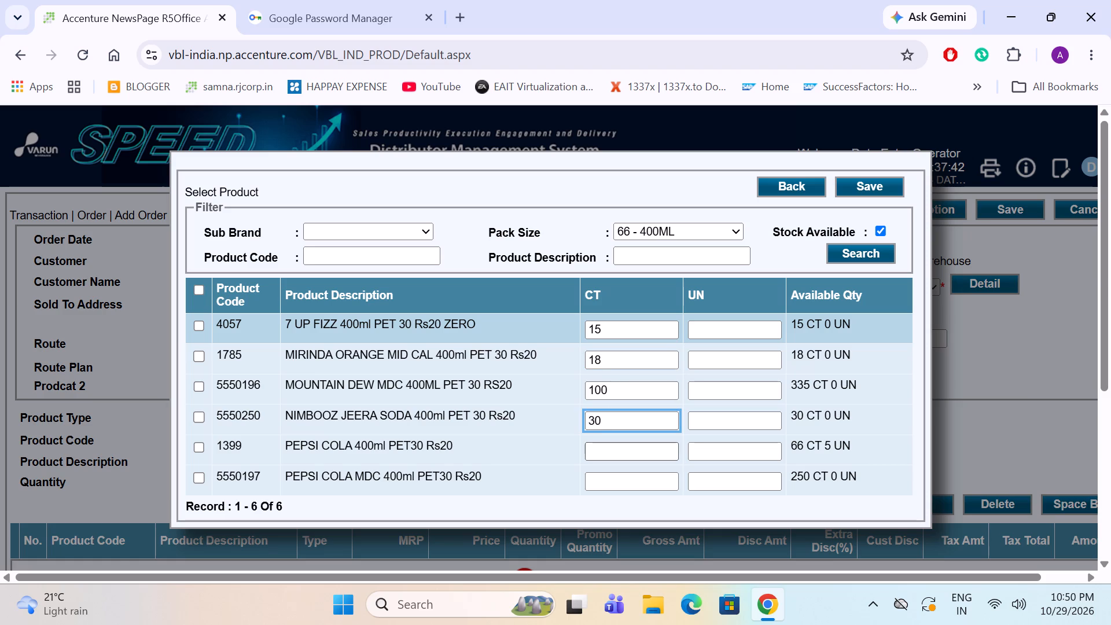
click(601, 448)
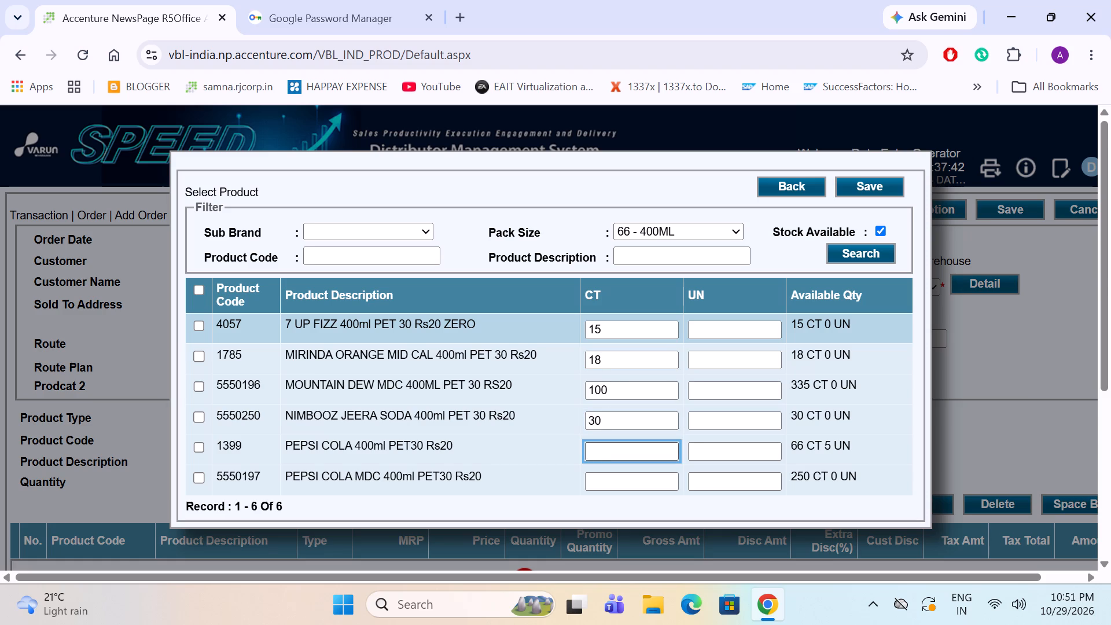
text(66)
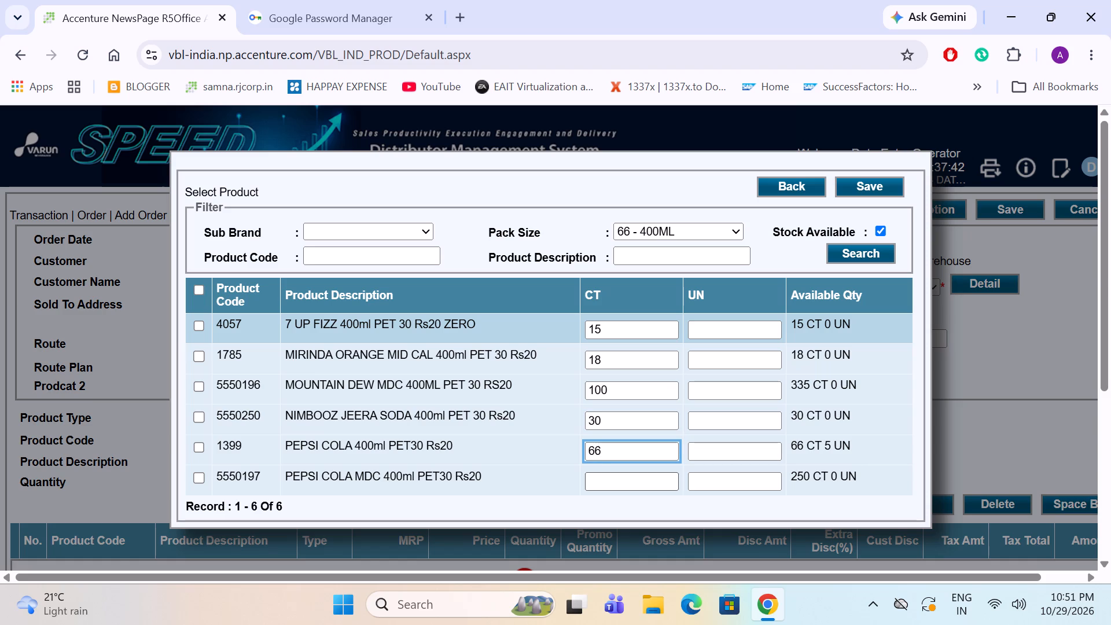
click(600, 484)
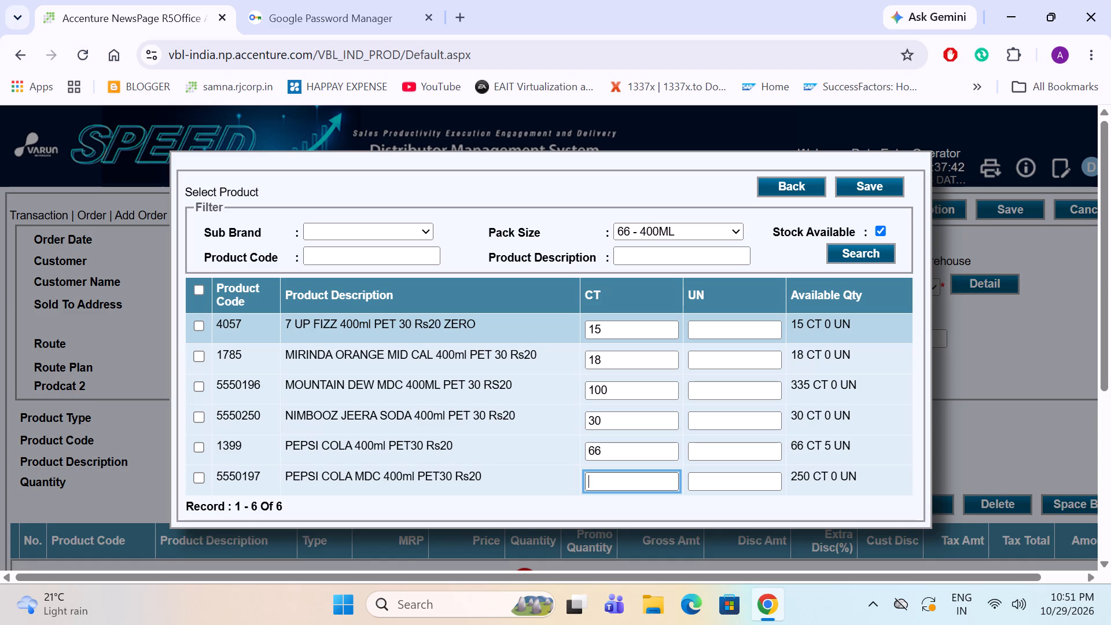
key(5)
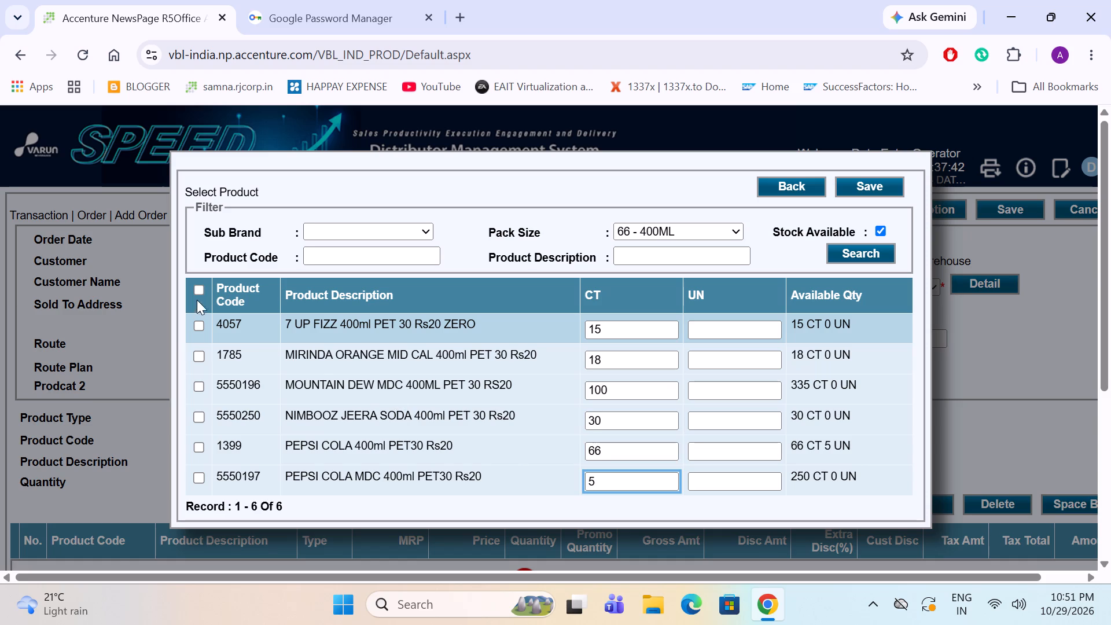
click(197, 290)
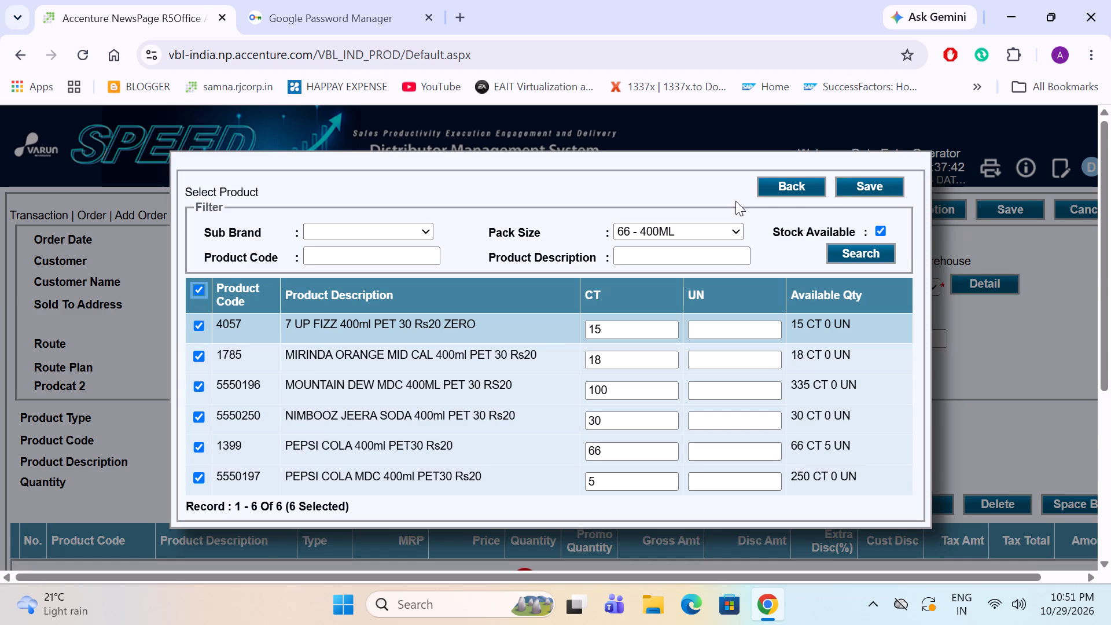
click(877, 182)
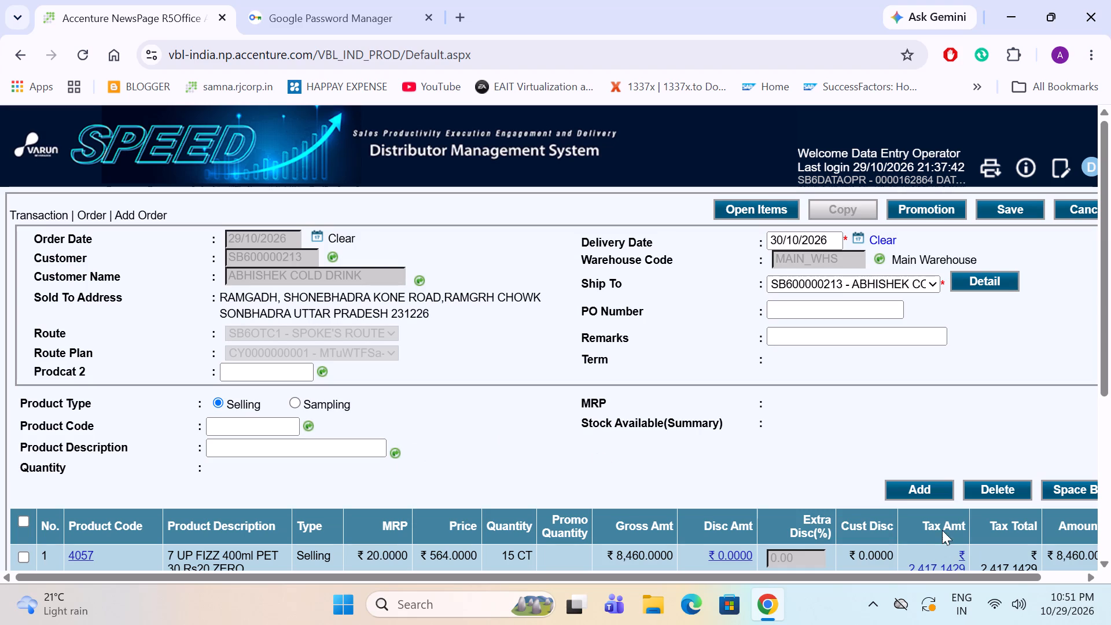
Apply the available promotions to all product lines of the ABHISHEK COLD DRINK order and save the order.
triple_click(1107, 549)
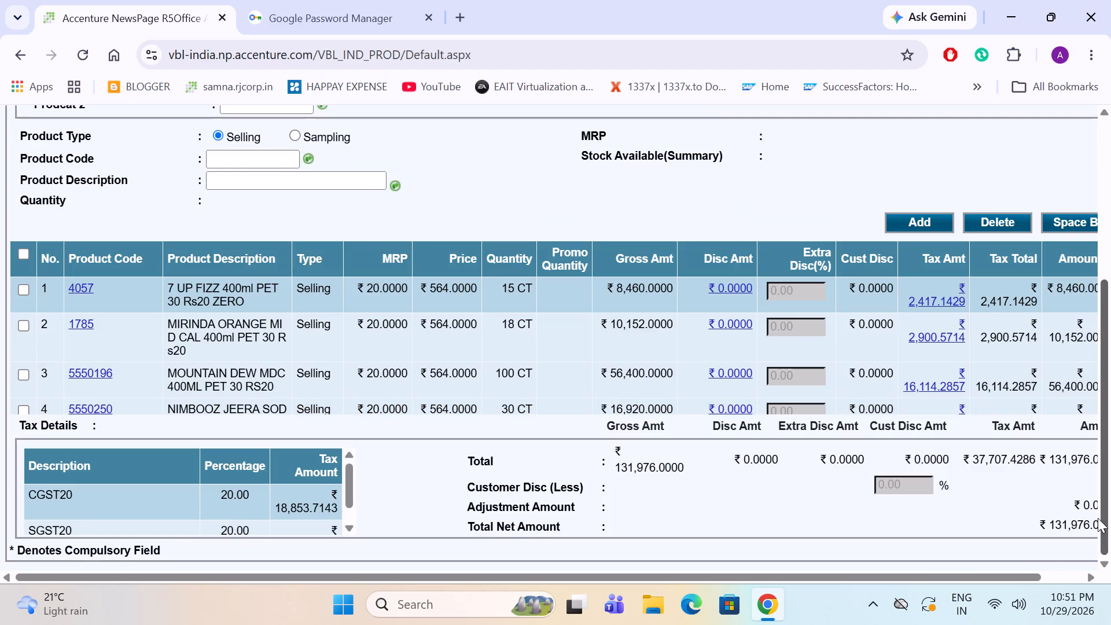
double_click(1080, 578)
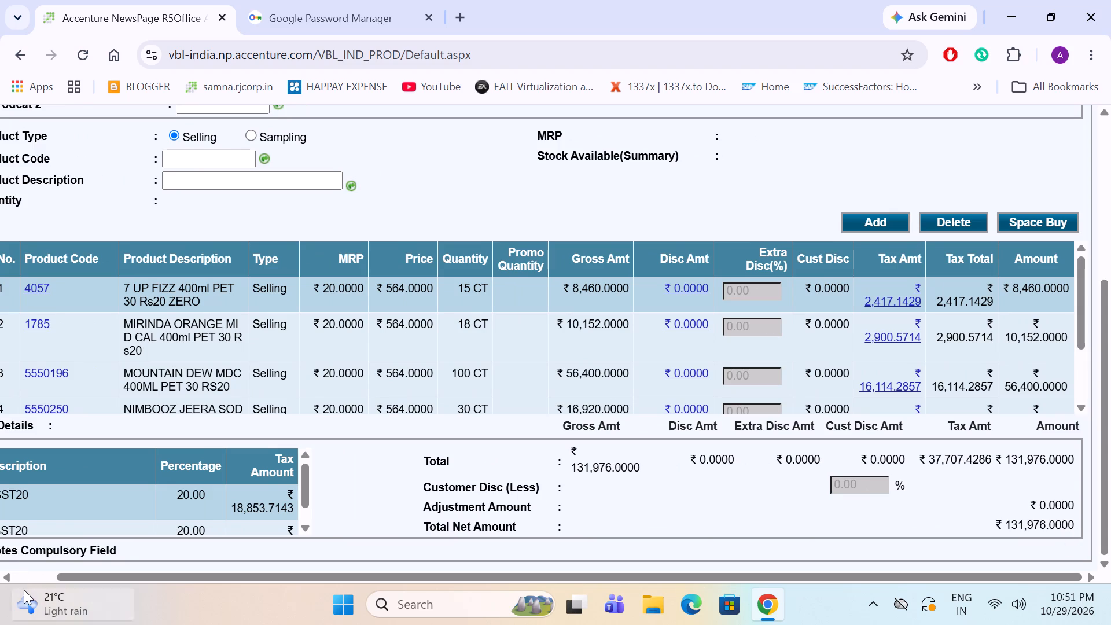
triple_click(12, 577)
click(12, 577)
double_click(12, 577)
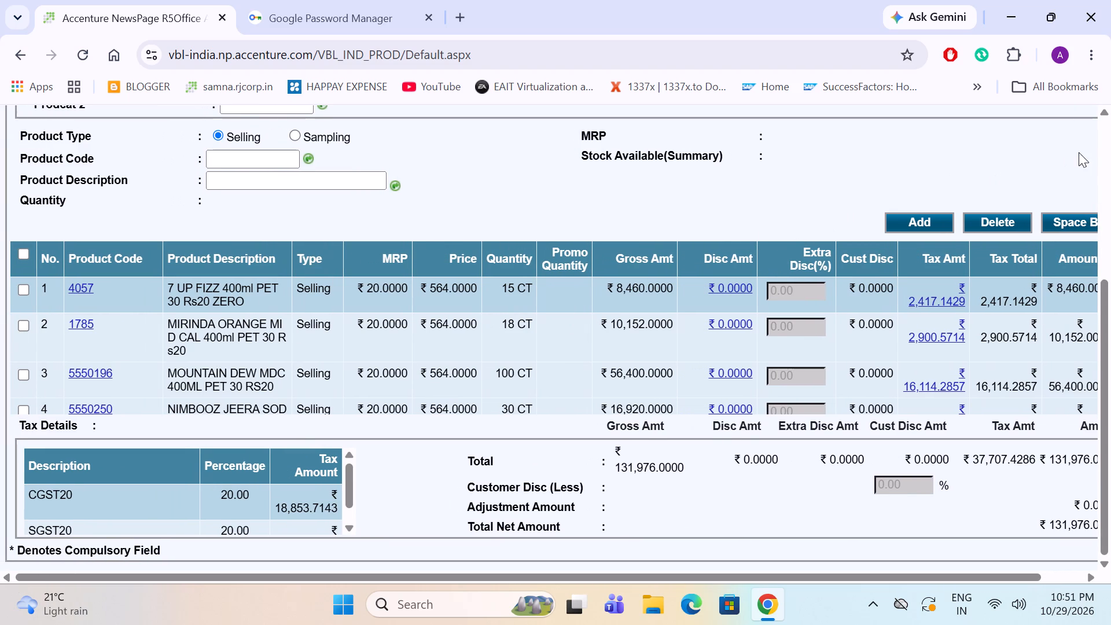
double_click(1101, 153)
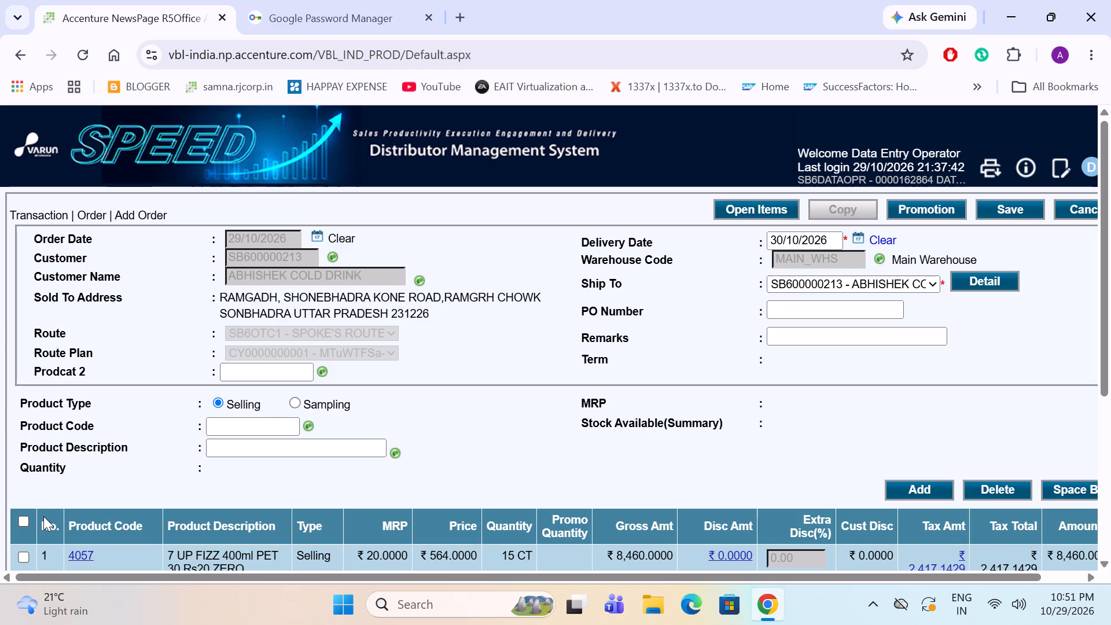
click(18, 519)
click(926, 203)
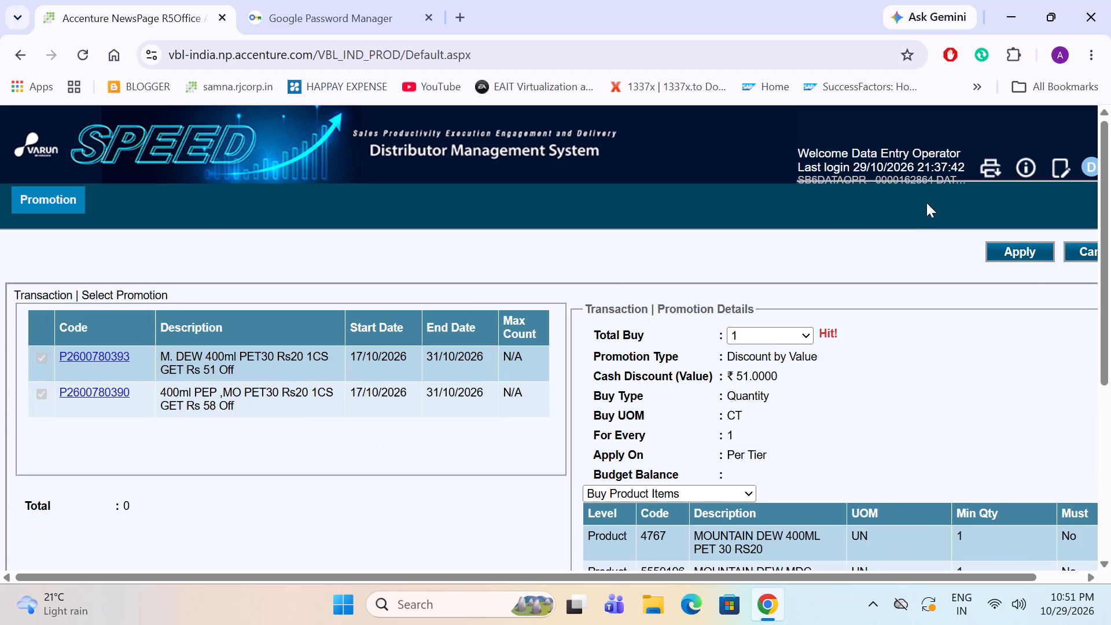
click(1023, 247)
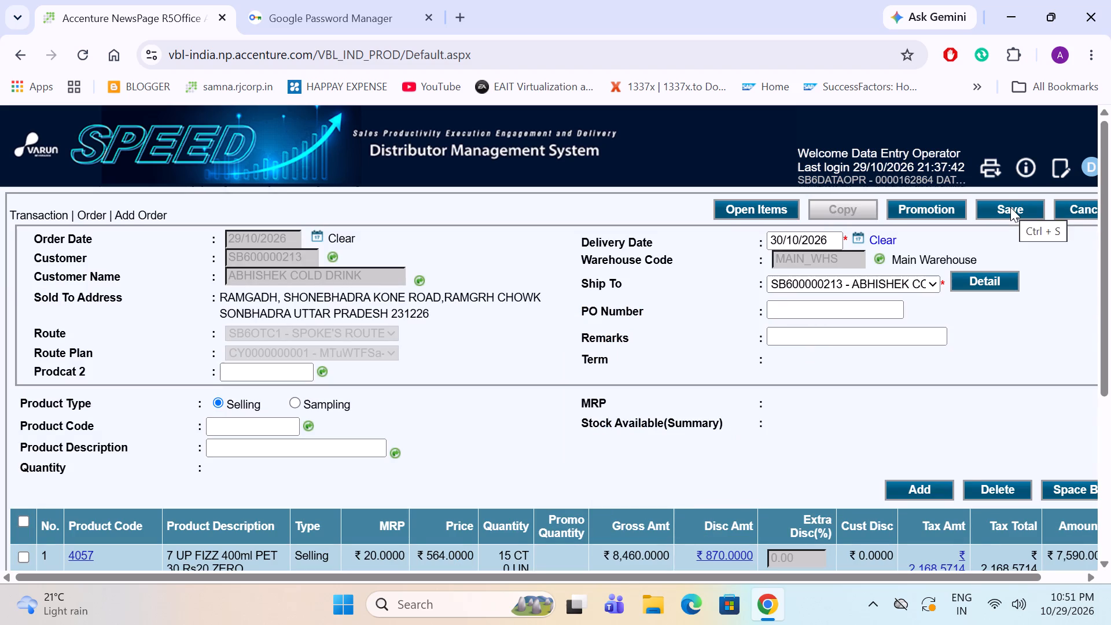
click(1010, 207)
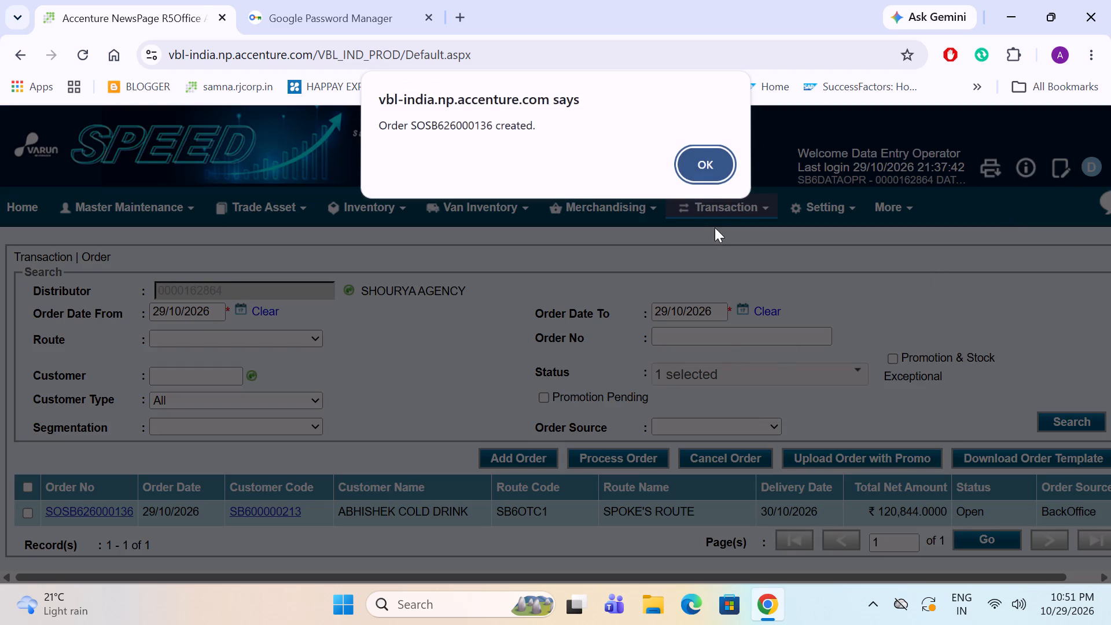
click(704, 167)
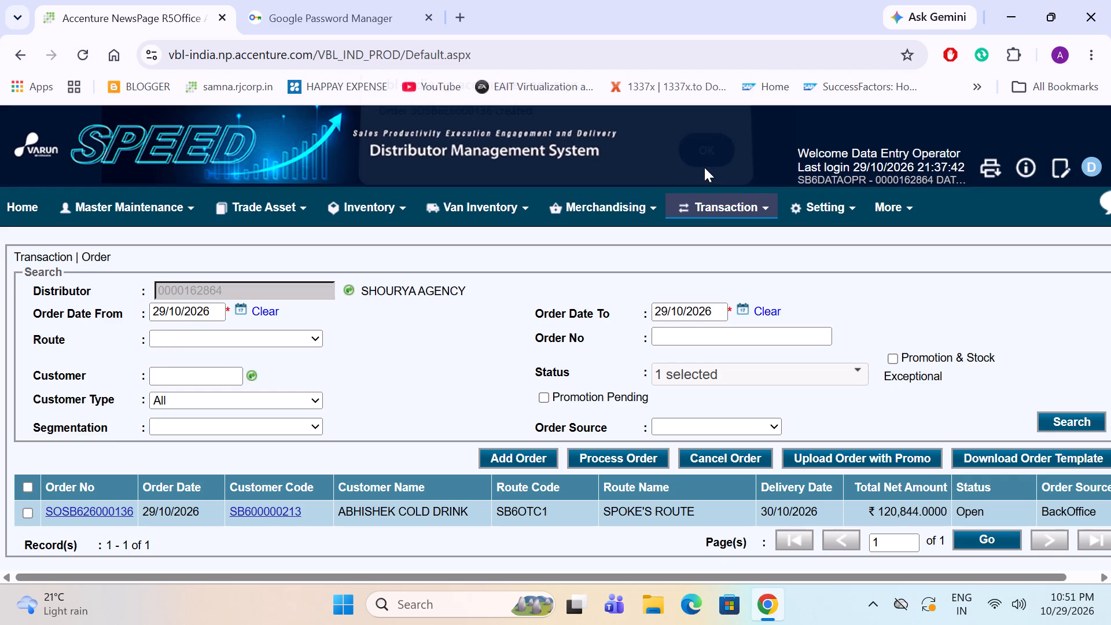
click(429, 376)
Process the open ABHISHEK COLD DRINK order into an invoice without replacing its delivery date.
click(26, 486)
click(626, 455)
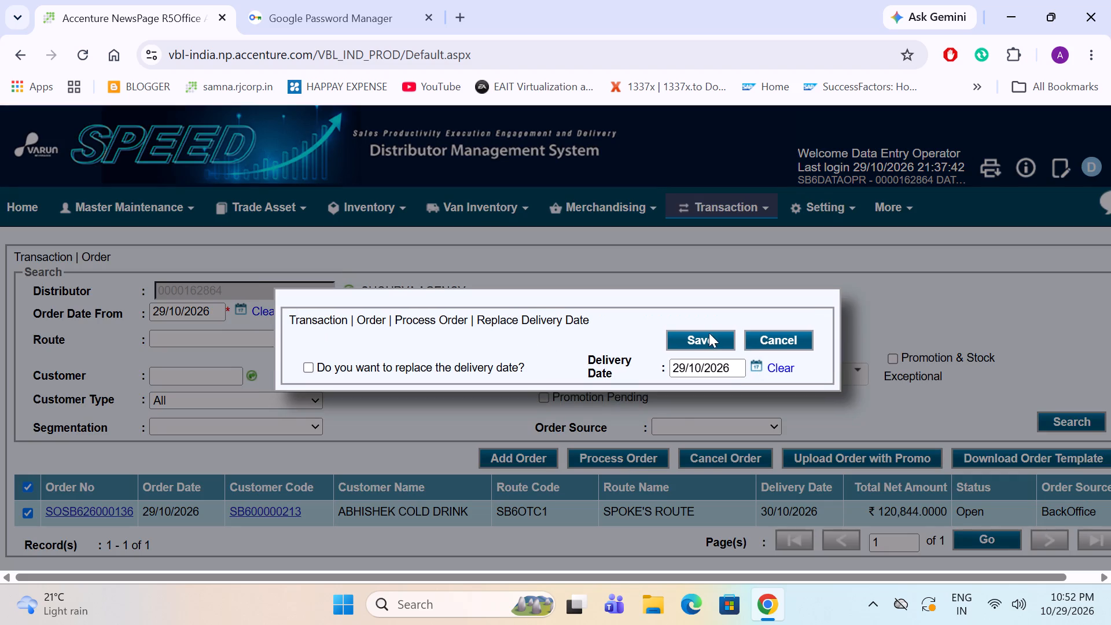
click(701, 336)
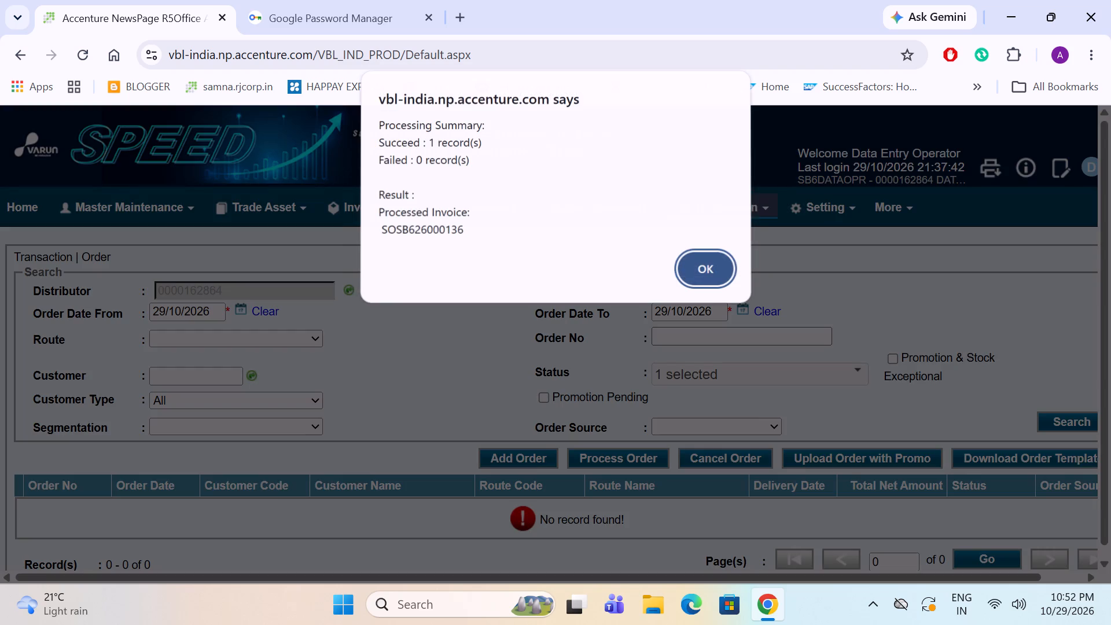
click(704, 267)
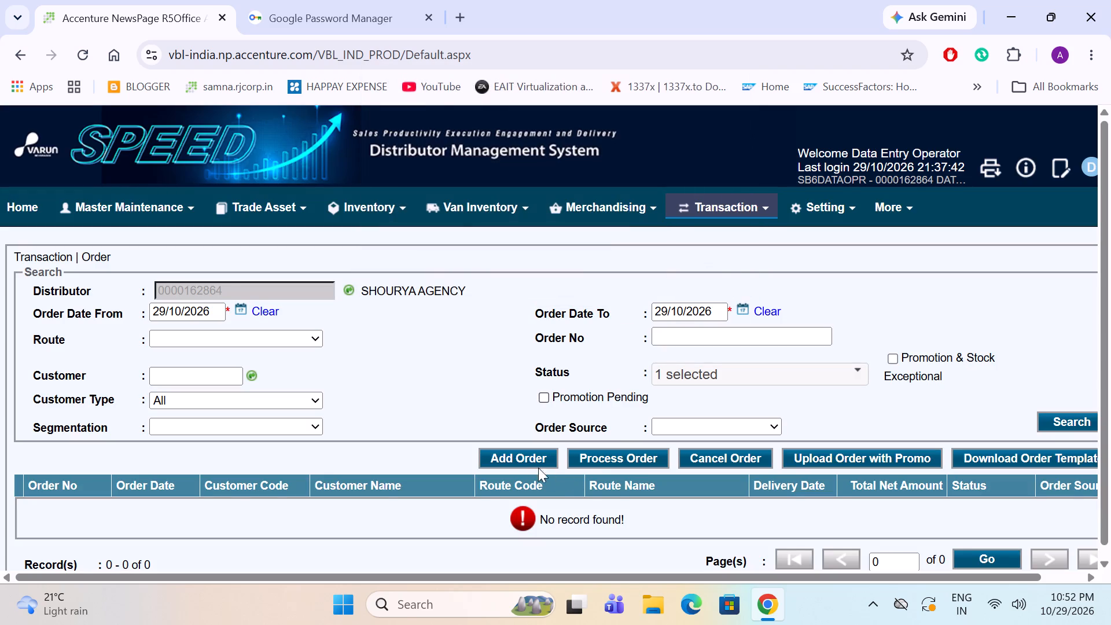
click(518, 453)
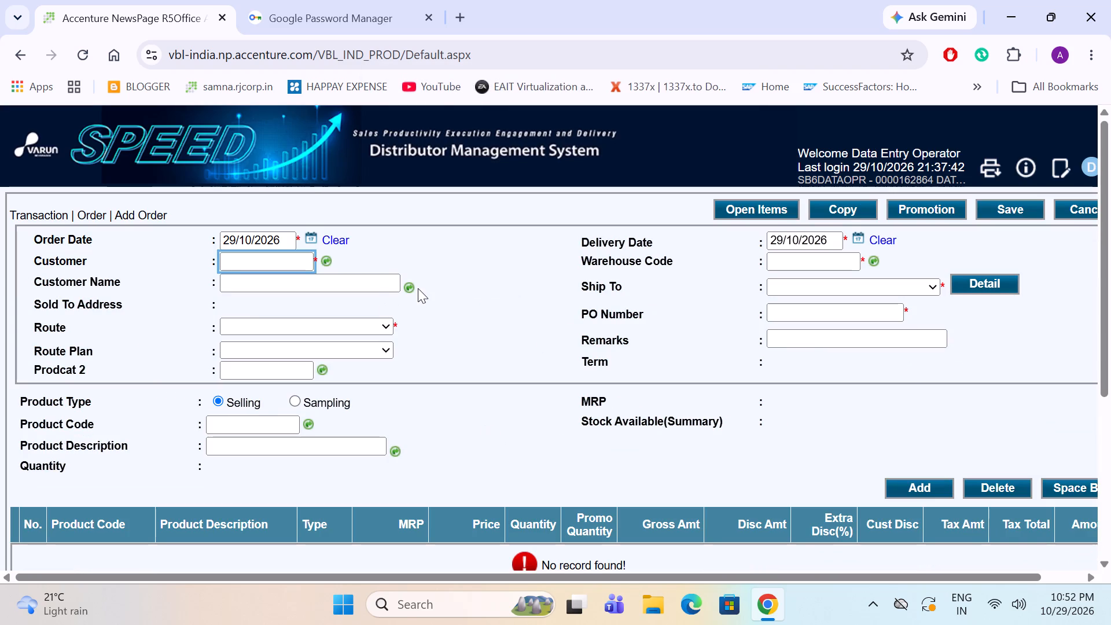
click(406, 287)
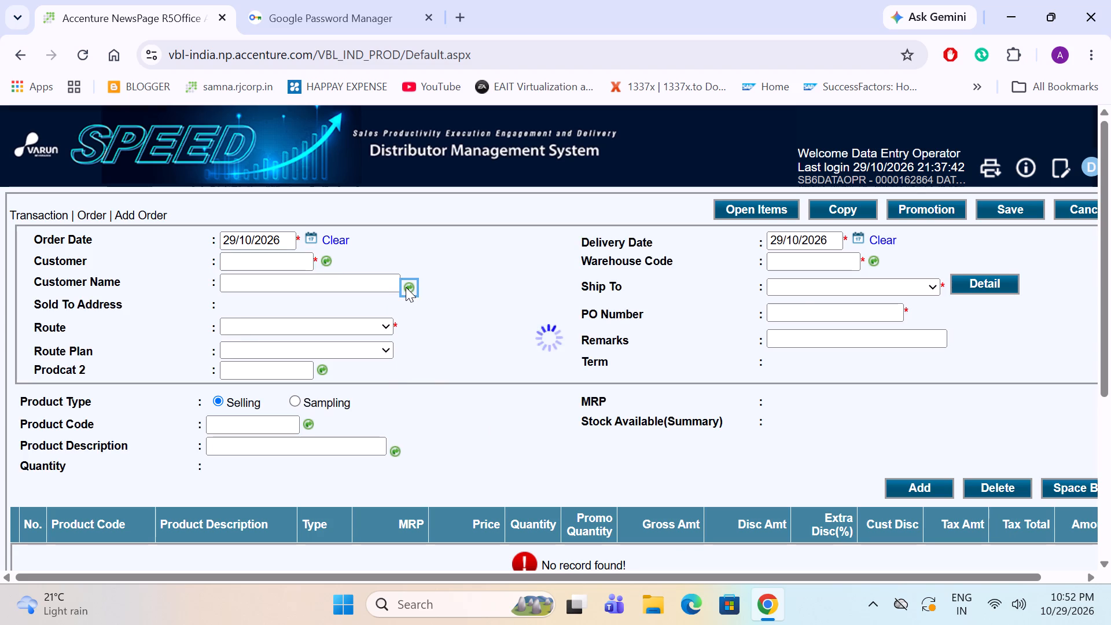
click(385, 299)
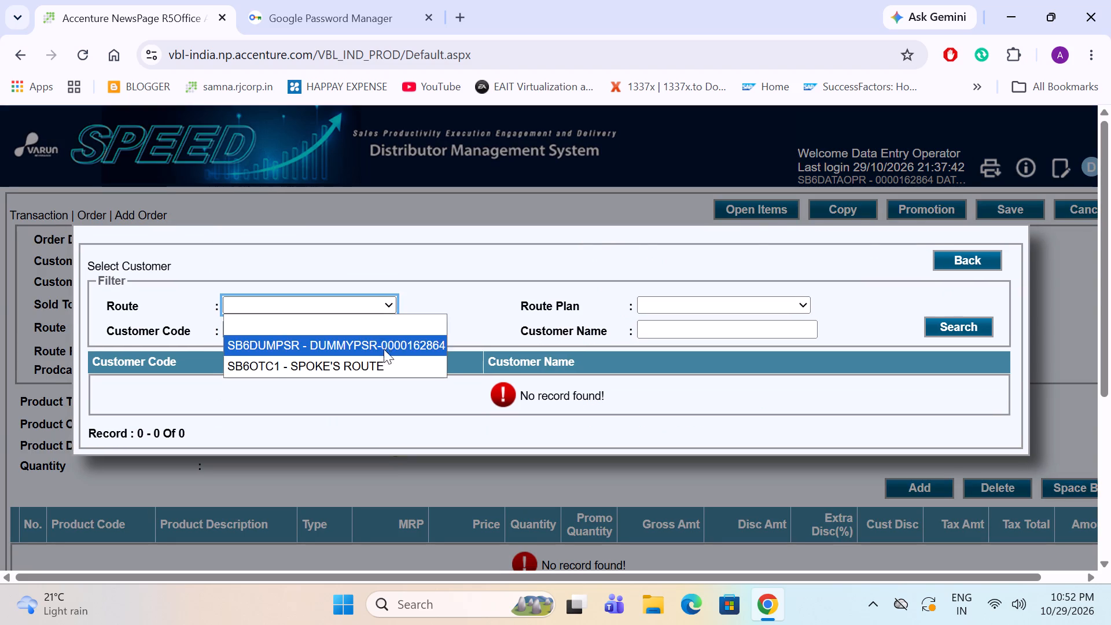
click(382, 367)
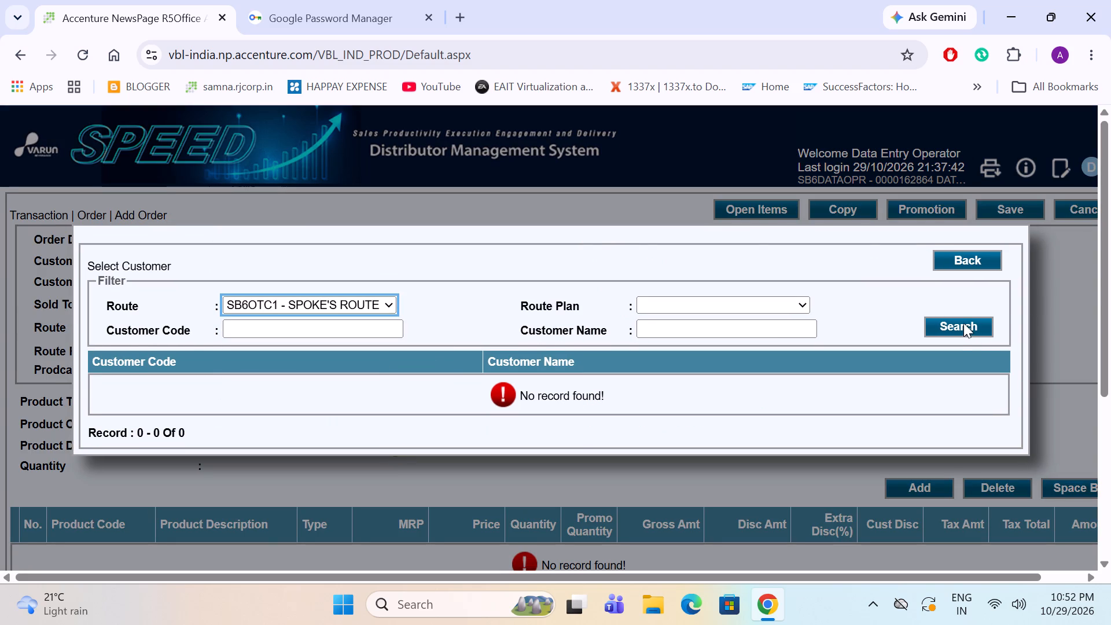
click(963, 323)
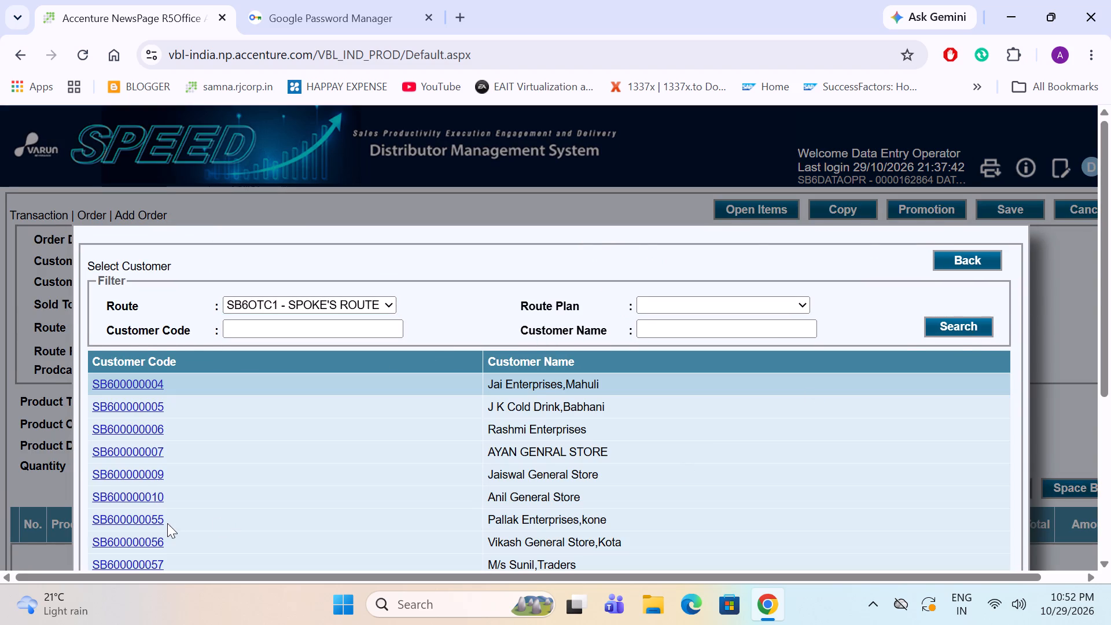
click(102, 510)
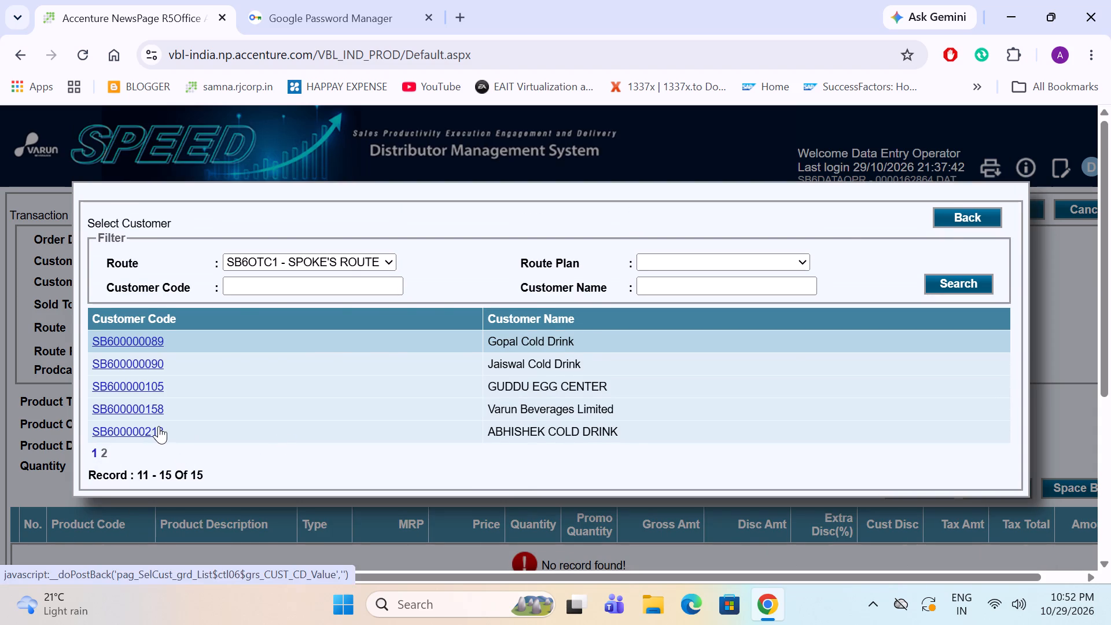
click(159, 426)
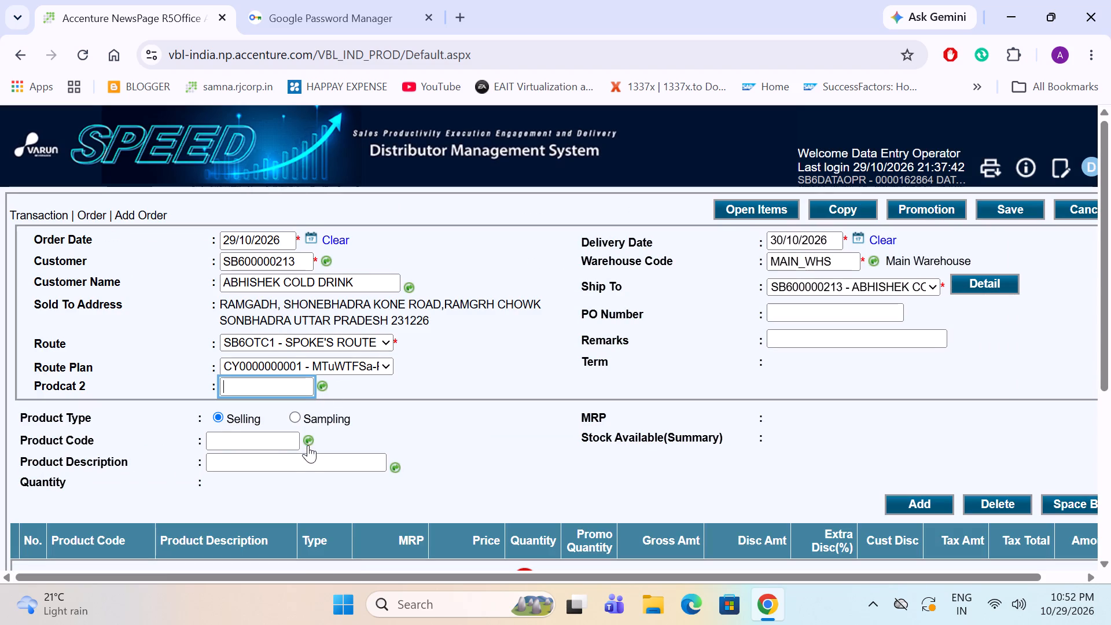
Search the in-stock products of pack size 19 - 250ML for the new ABHISHEK COLD DRINK order.
click(307, 440)
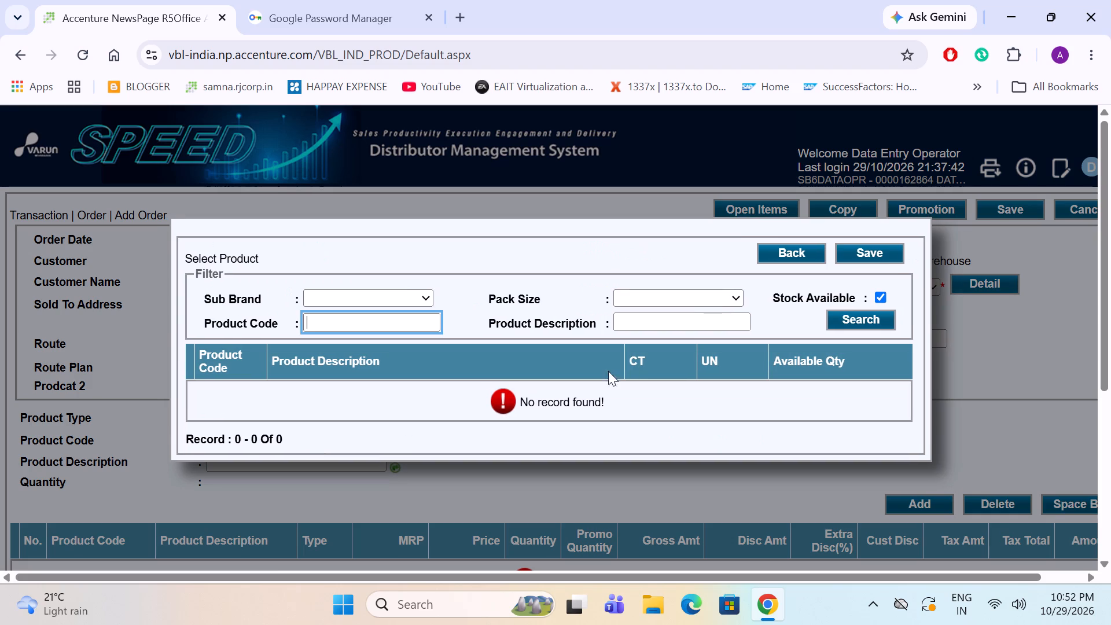
click(738, 296)
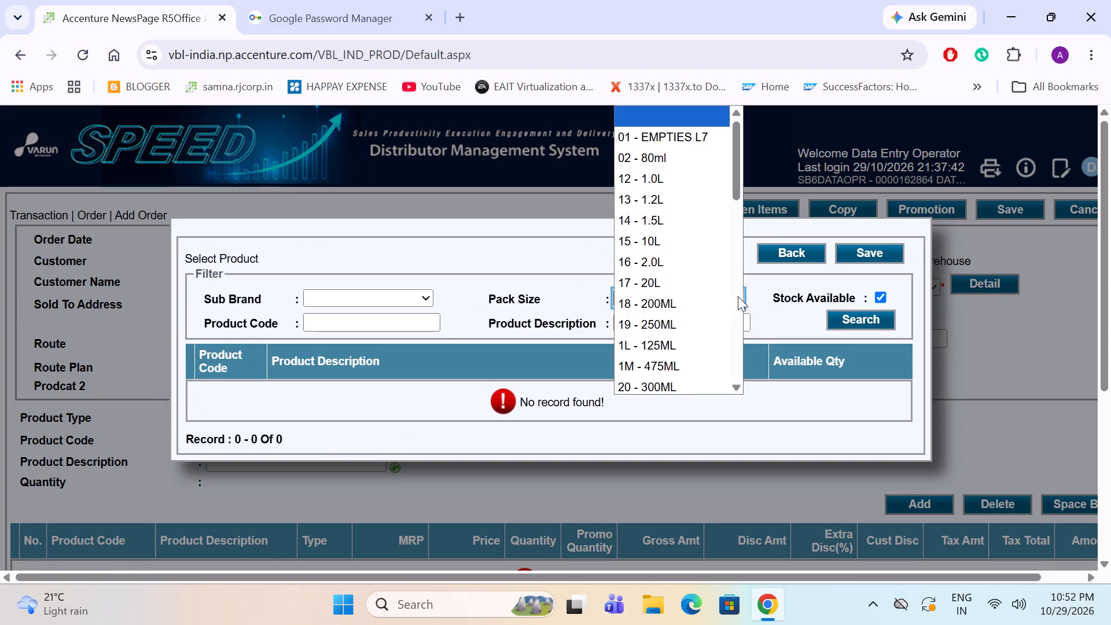
click(678, 319)
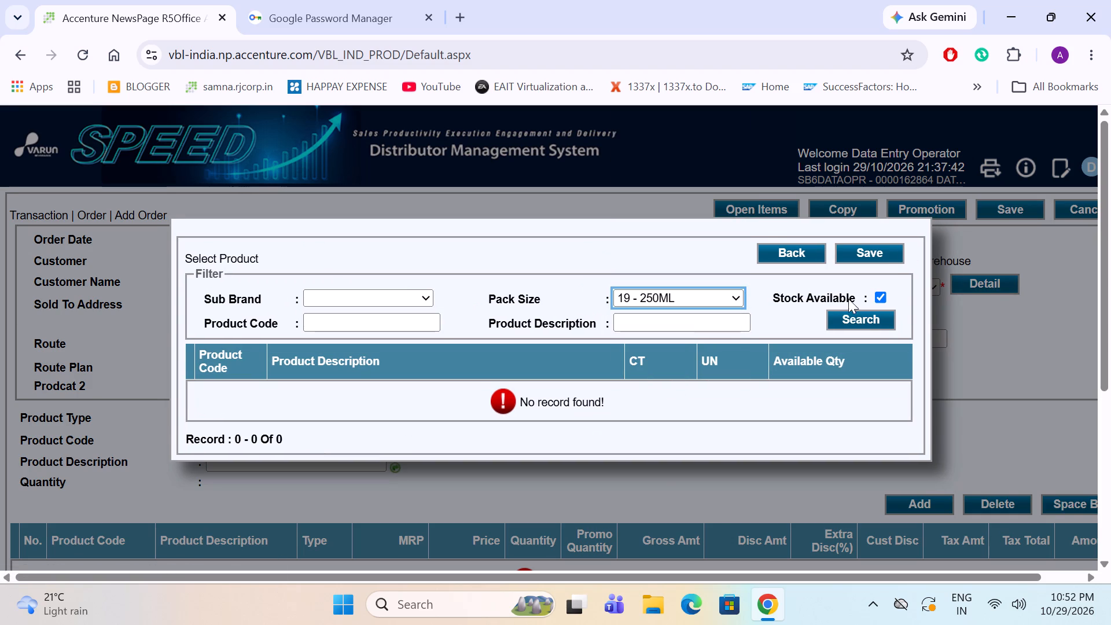
click(862, 318)
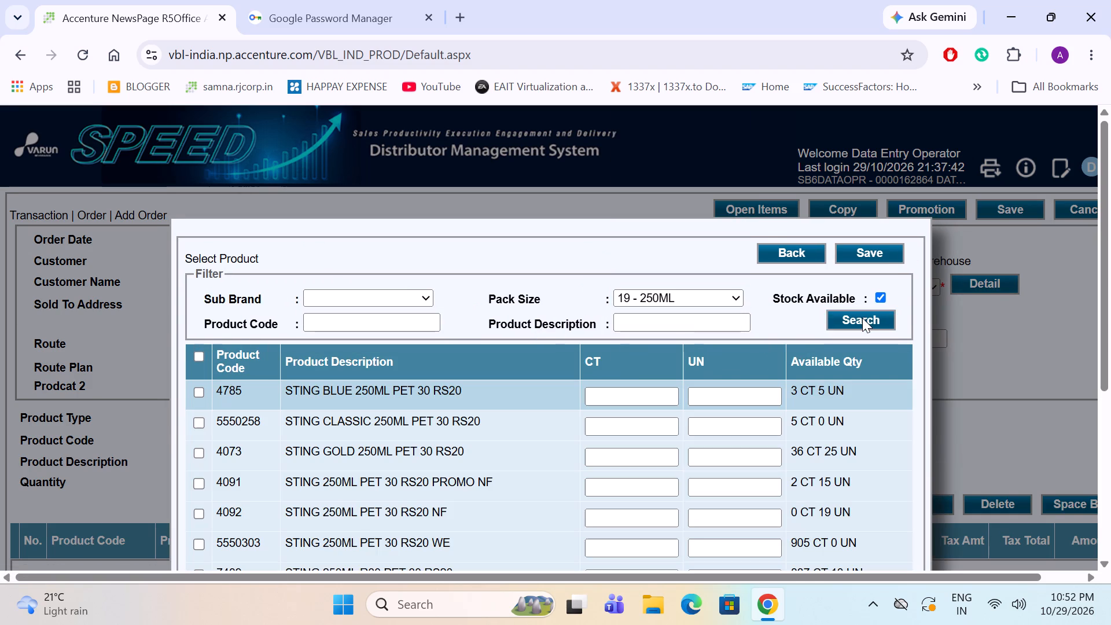